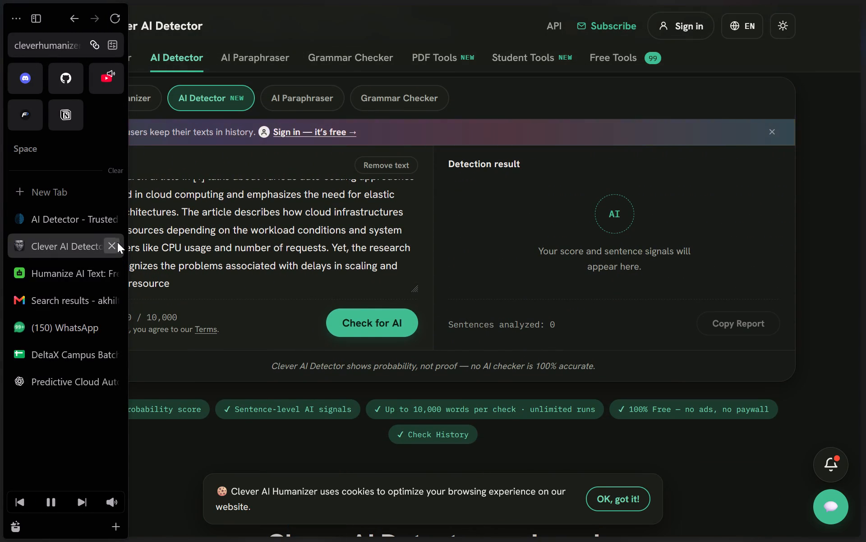
In the ZeroGPT tab, replace the project description with the copied research-article paragraph and run AI text detection on it.
left_click(83, 223)
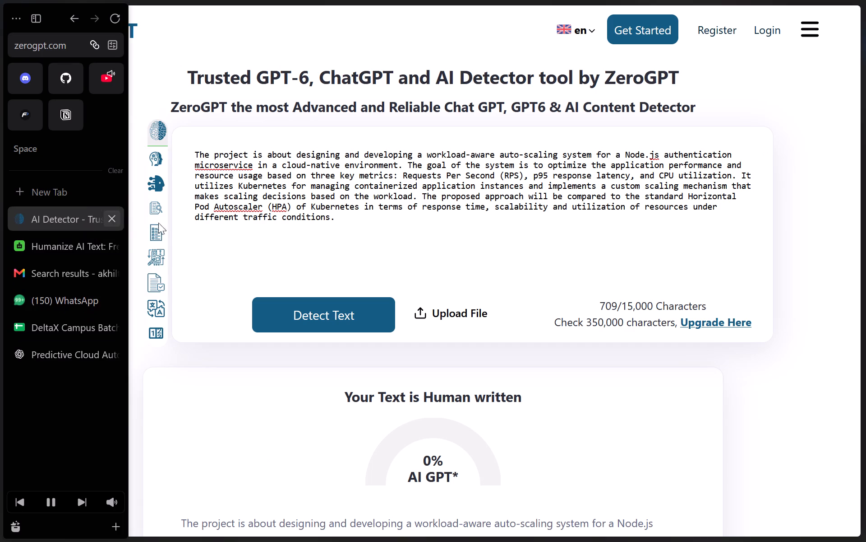
left_click(330, 251)
left_click_drag(329, 250, 189, 154)
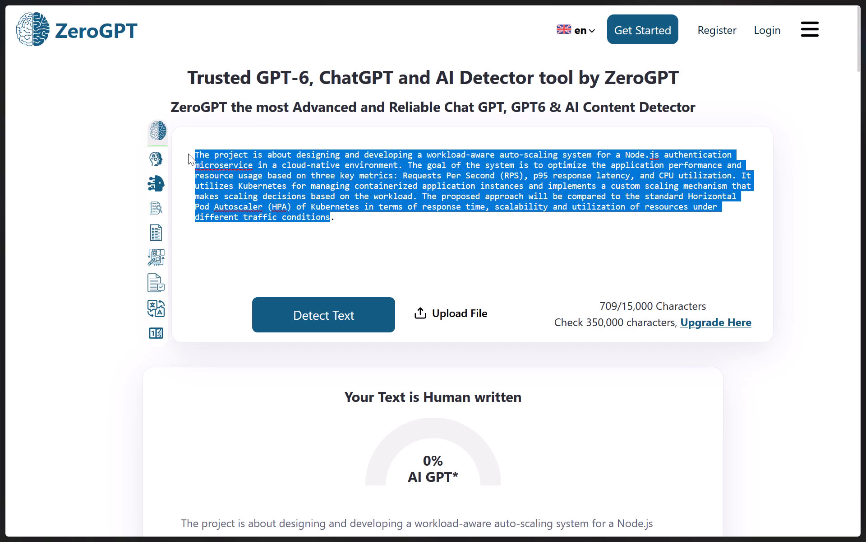
key("ctrl+v")
left_click(337, 309)
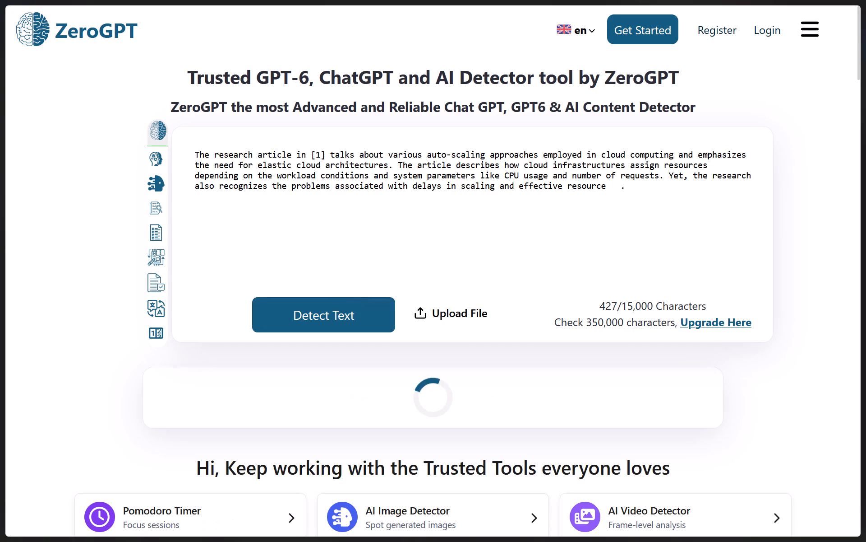
scroll(364, 287, "down", 1)
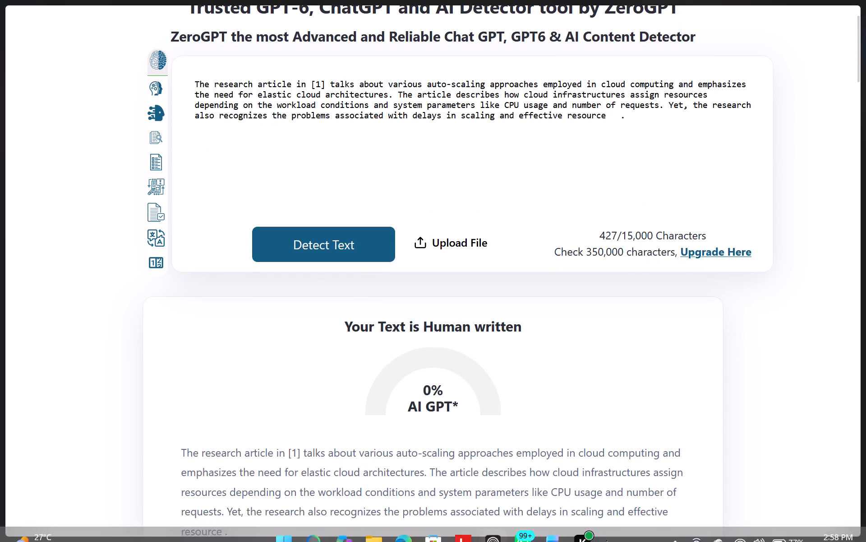
In the Word paper's Literature Survey, replace the author-named 2024 auto-scaling paragraph with the copied version beginning "The research article in [1]".
left_click(551, 529)
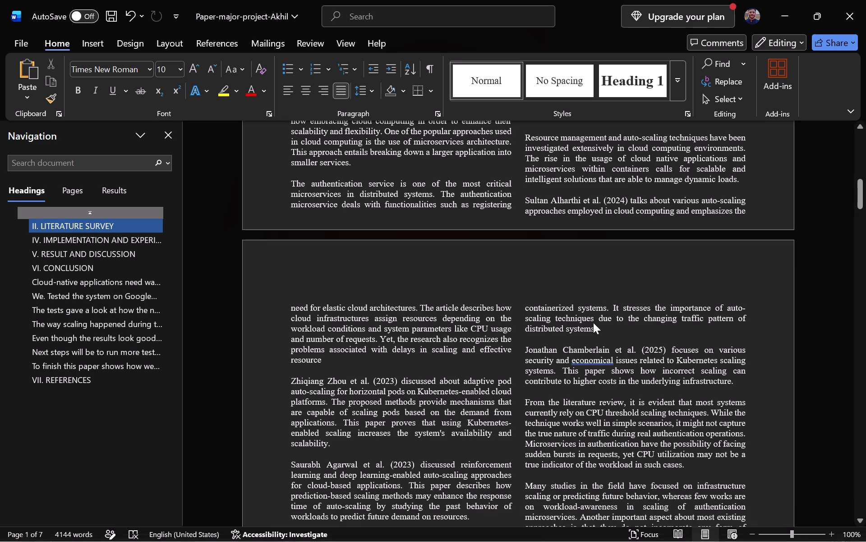
scroll(602, 299, "up", 2)
left_click_drag(521, 264, 665, 282)
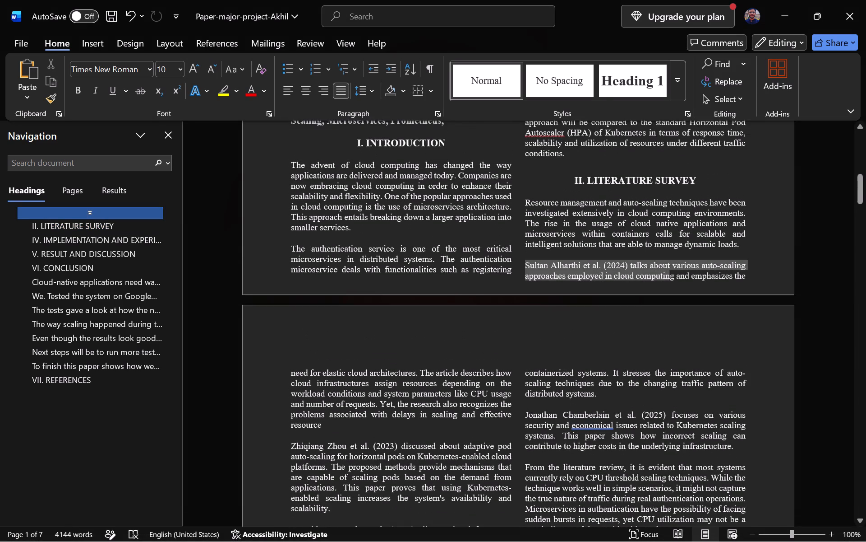
left_click_drag(665, 282, 401, 407)
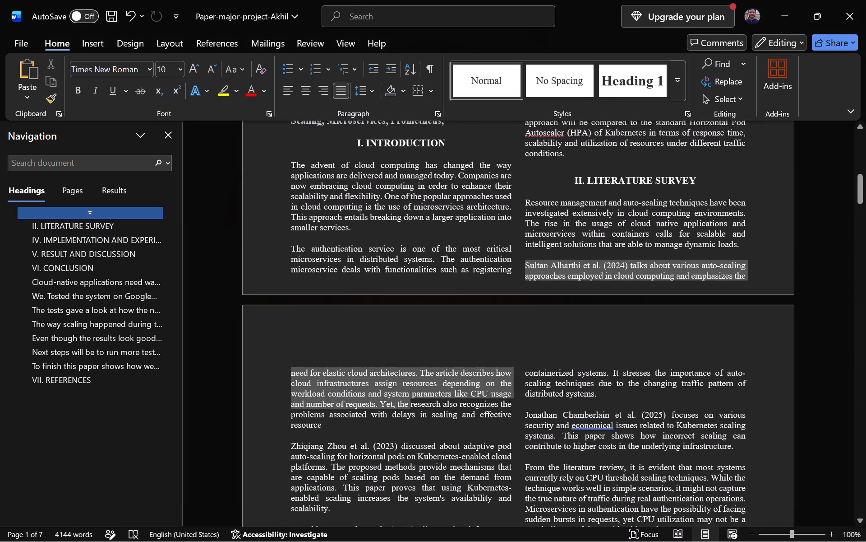
left_click_drag(401, 407, 342, 422)
key("BackSpace")
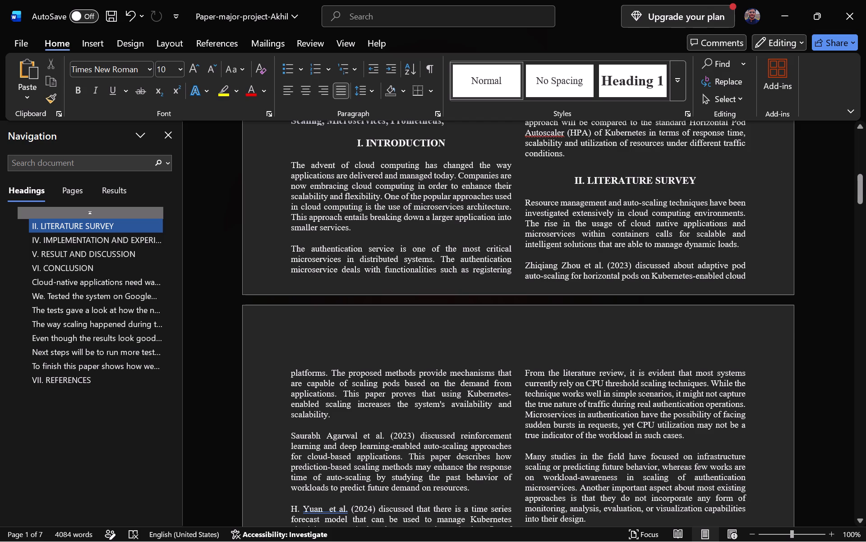
left_click(746, 248)
key("Return")
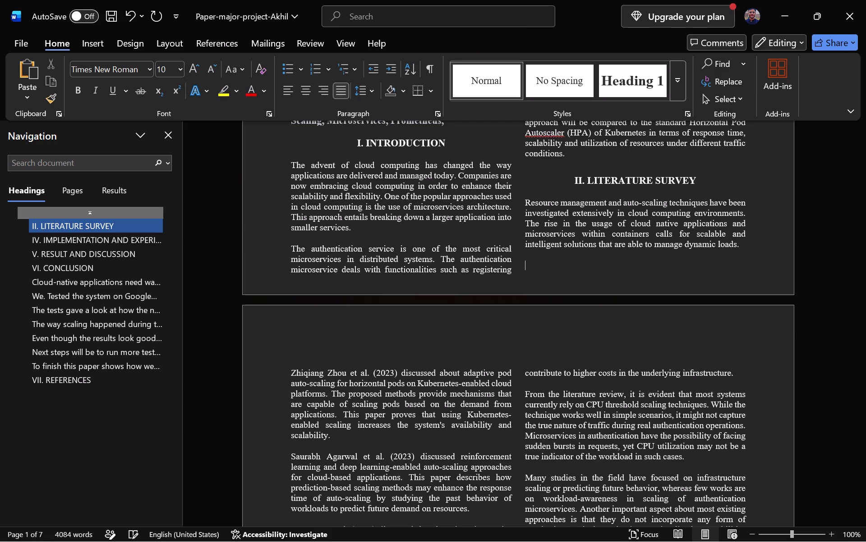
key("ctrl+v")
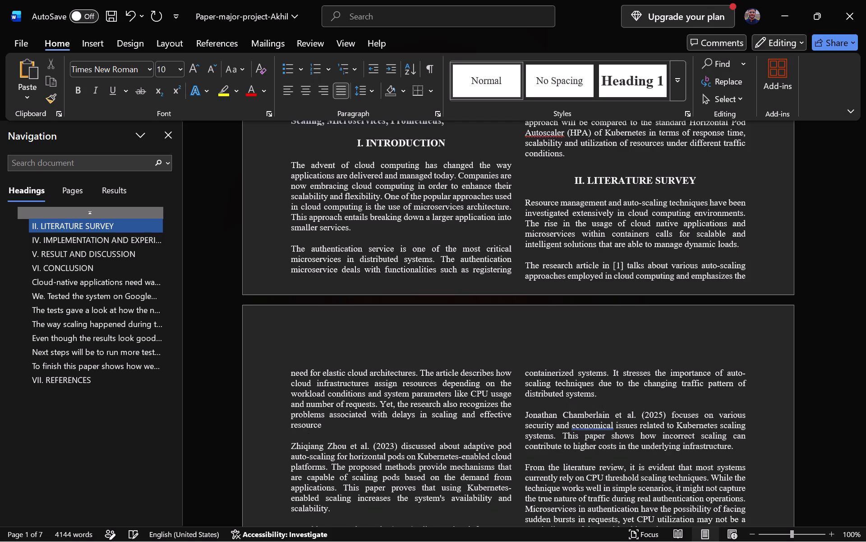
scroll(404, 406, "down", 2)
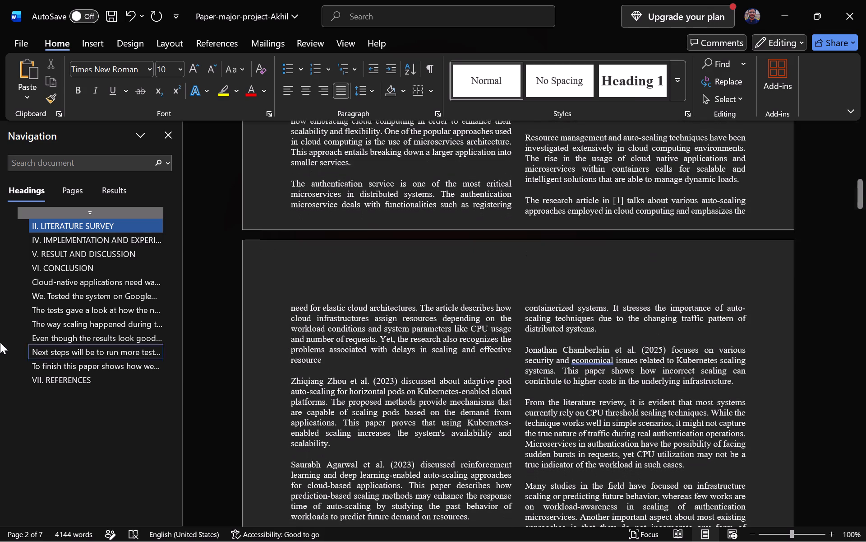
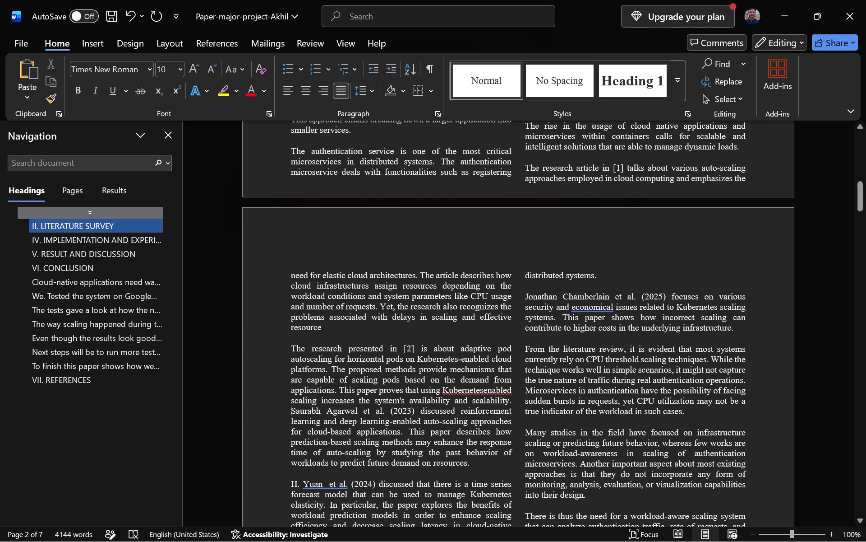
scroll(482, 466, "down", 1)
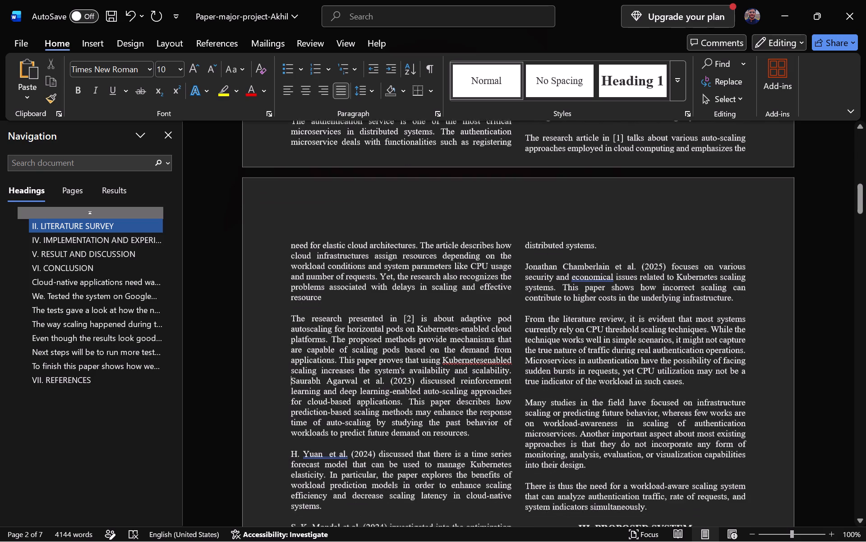
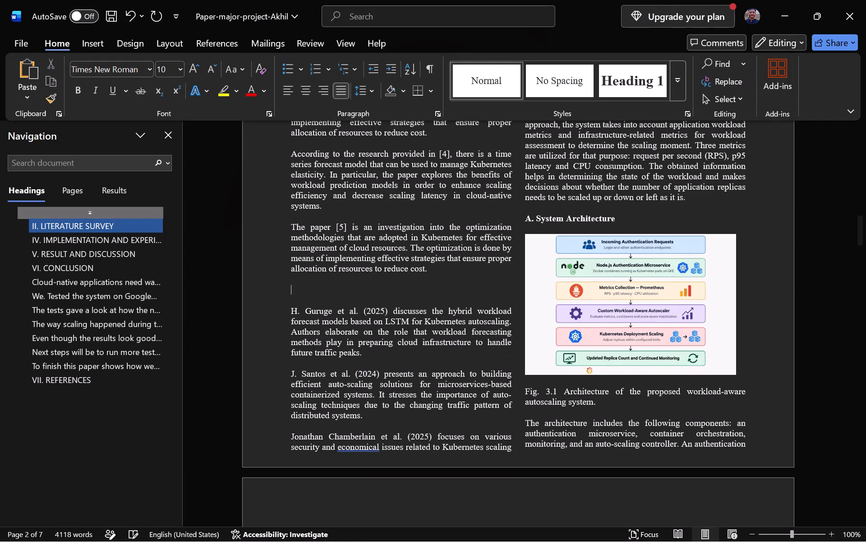
In the Word paper's literature survey, insert the copied paragraph on research [6] after paragraph [5] and delete the old 2025 hybrid LSTM forecasting paragraph below it.
key("ctrl+v")
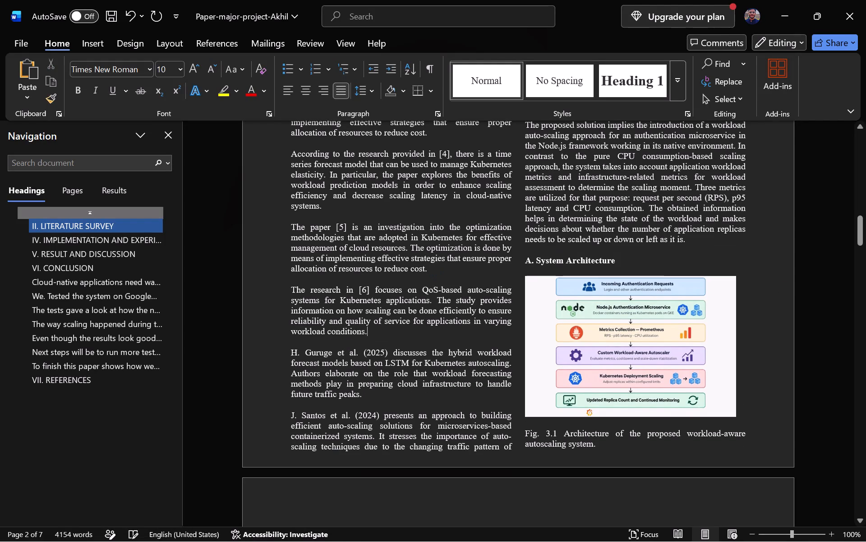
left_click_drag(290, 354, 366, 390)
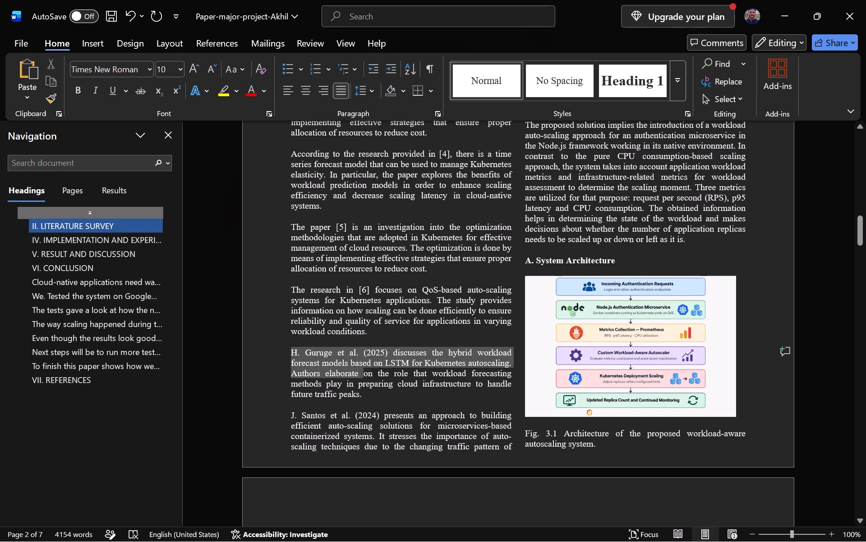
left_click_drag(366, 390, 367, 390)
key("BackSpace")
left_click(378, 341)
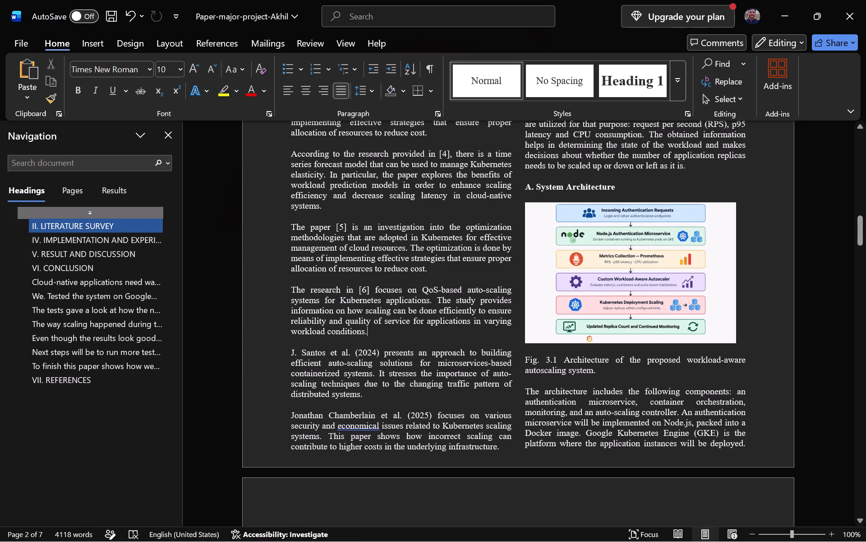
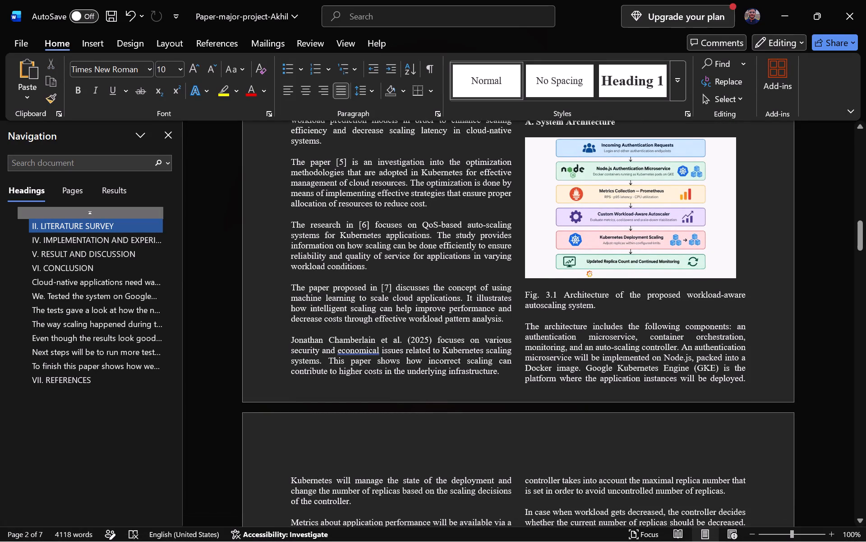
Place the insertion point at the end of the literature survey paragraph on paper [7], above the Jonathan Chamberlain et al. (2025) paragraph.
left_click(510, 324)
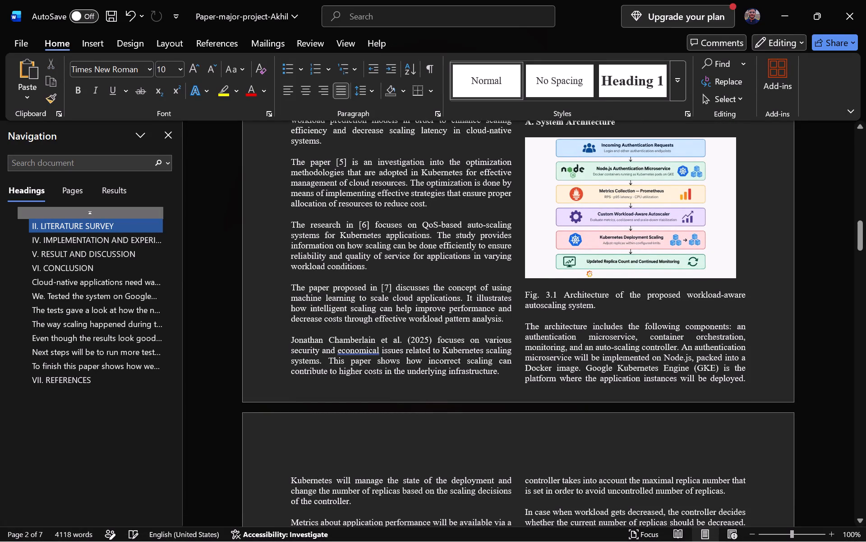
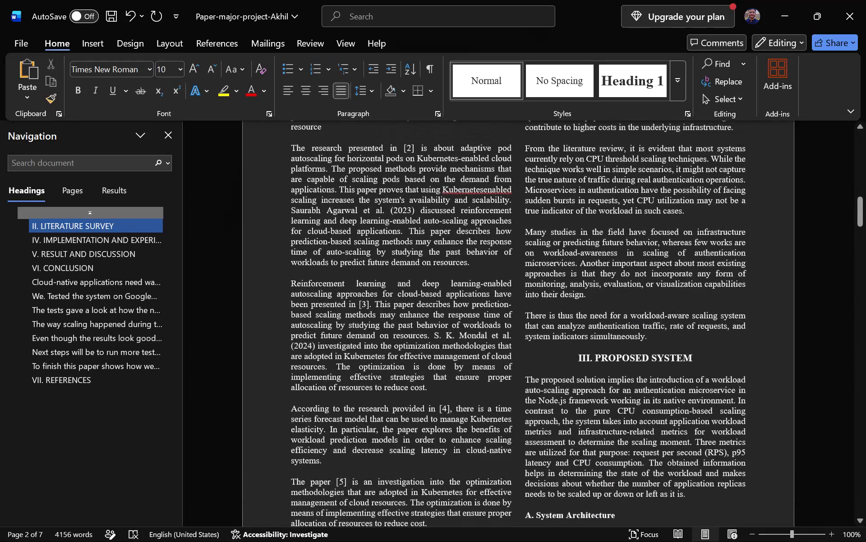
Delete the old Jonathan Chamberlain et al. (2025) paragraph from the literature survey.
scroll(472, 410, "up", 3)
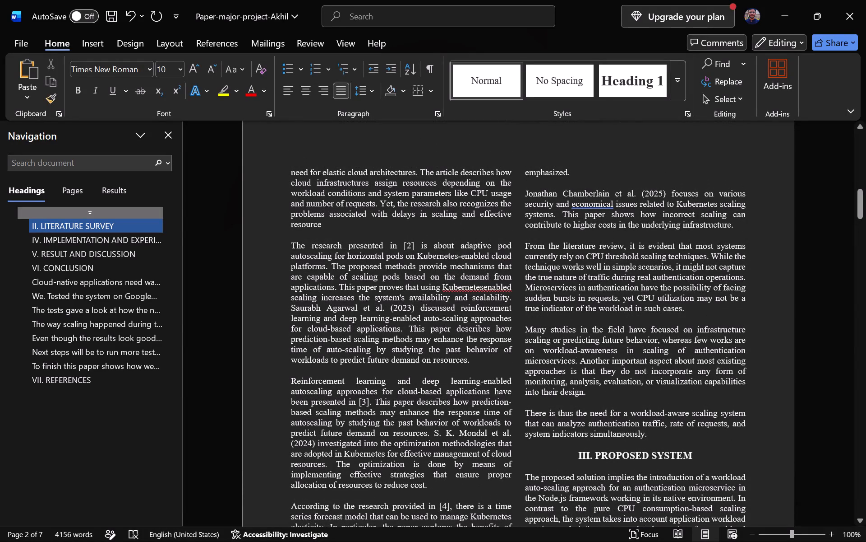
left_click_drag(529, 194, 592, 231)
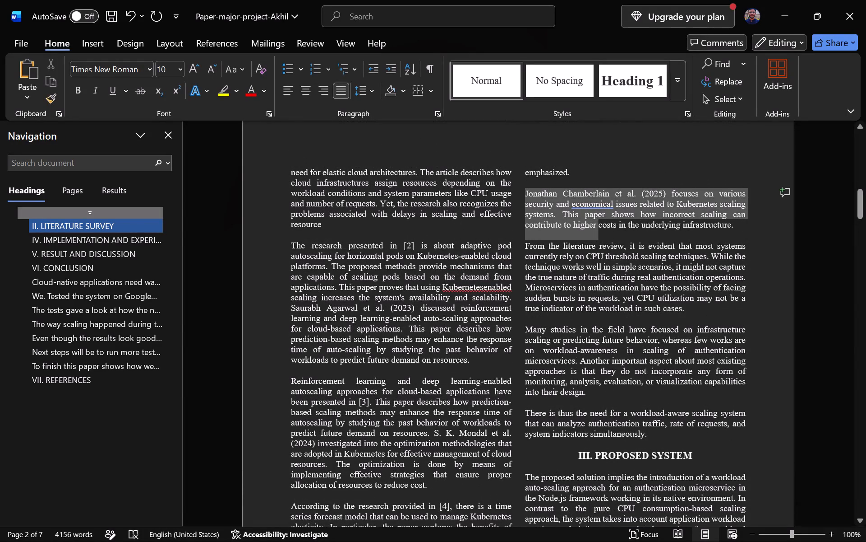
left_click_drag(592, 231, 736, 224)
key("BackSpace")
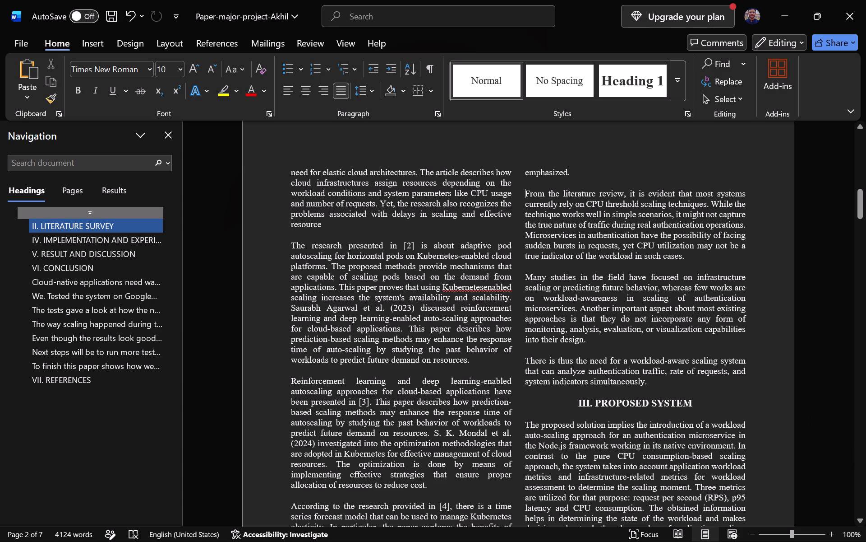
Reword the opening of the literature survey's last paragraph to "Thus there is a need for a workload-aware scaling system".
left_click(587, 361)
key("BackSpace")
key("BackSpace")
key("BackSpace")
key("BackSpace")
key("BackSpace")
key("BackSpace")
key("BackSpace")
key("BackSpace")
key("BackSpace")
key("BackSpace")
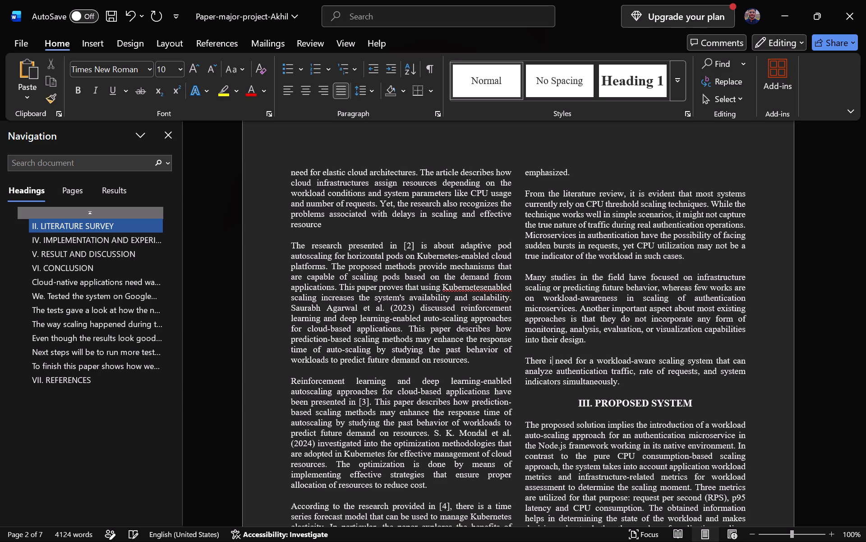
key("BackSpace")
key("BackSpace")
key("BackSpace")
key("BackSpace")
key("BackSpace")
key("BackSpace")
type("hus thr")
key("BackSpace")
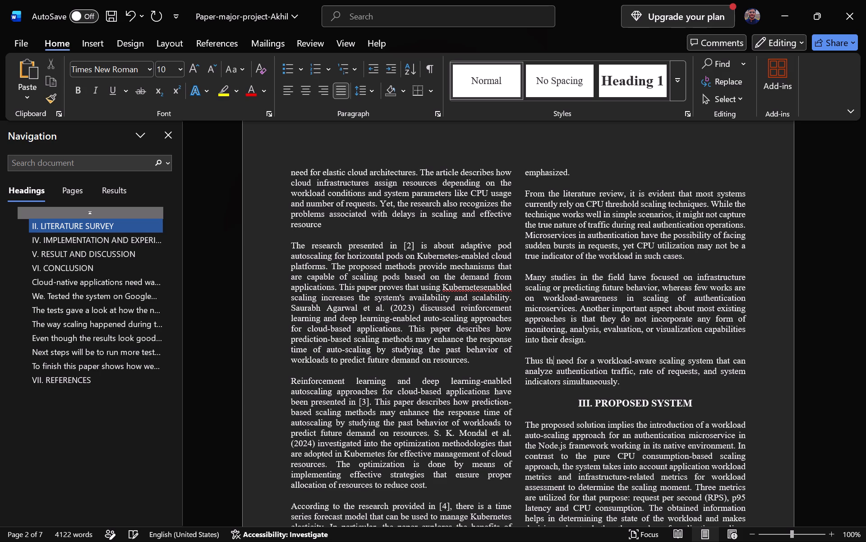
type("ere is a")
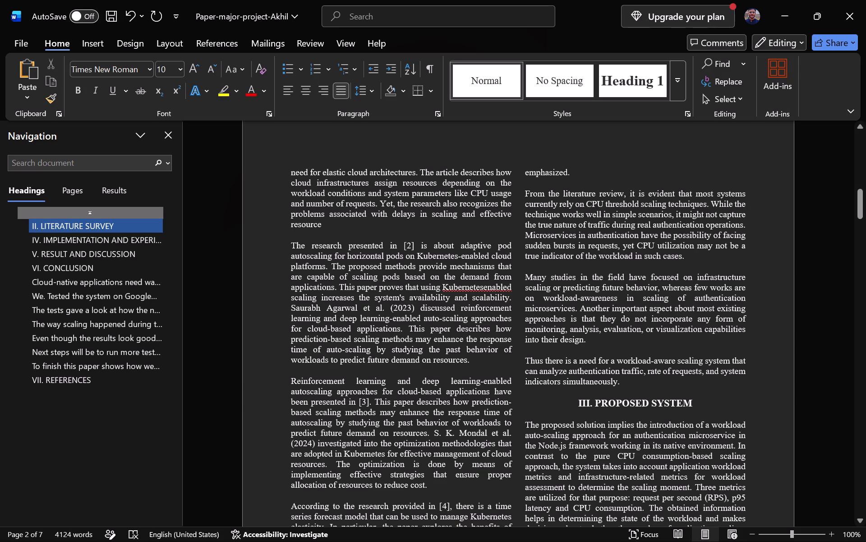
Insert "CPU + RPS + LATENCY" after "The proposed" in the first sentence of the Proposed System section.
scroll(678, 388, "down", 1)
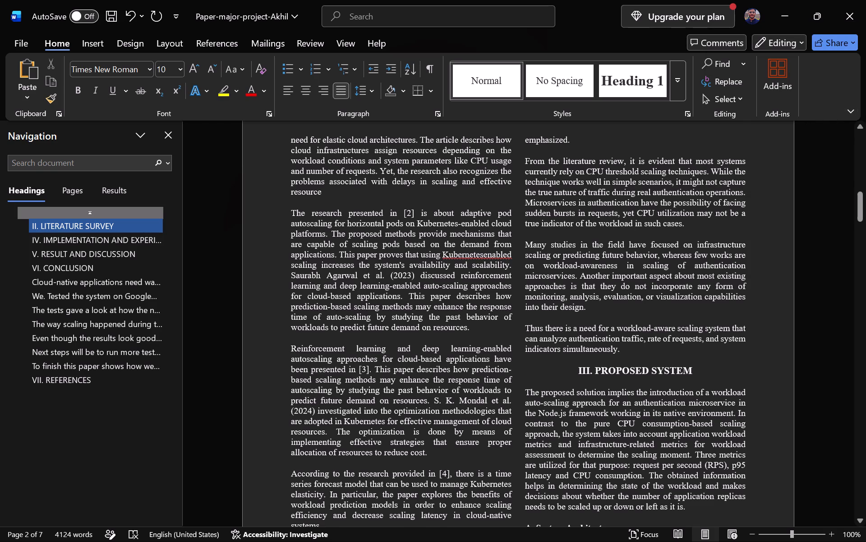
scroll(652, 348, "down", 2)
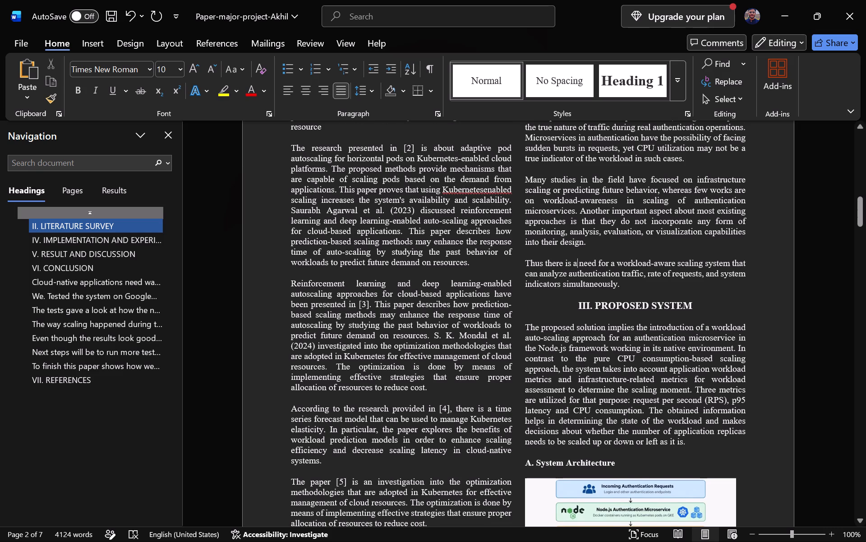
left_click(575, 326)
key("space")
type("CPU+")
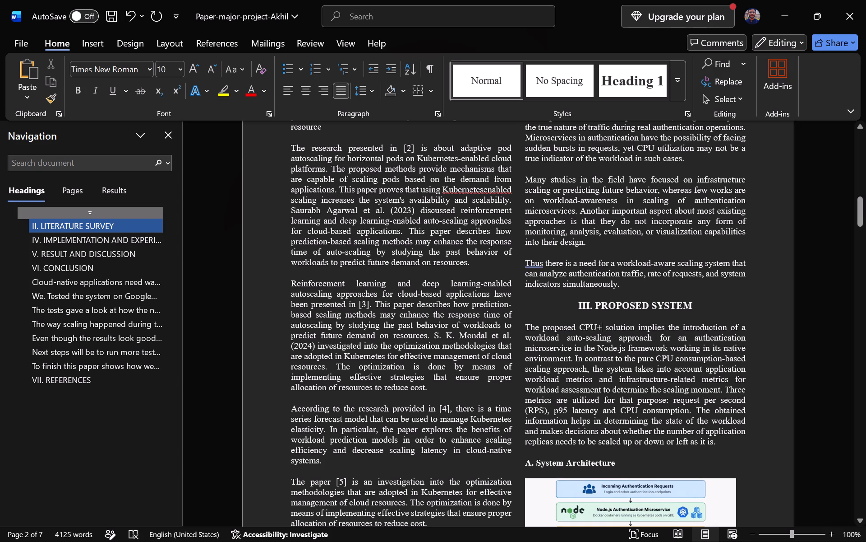
key("shift+space")
key("shift+BackSpace")
key("shift+BackSpace")
key("shift+space")
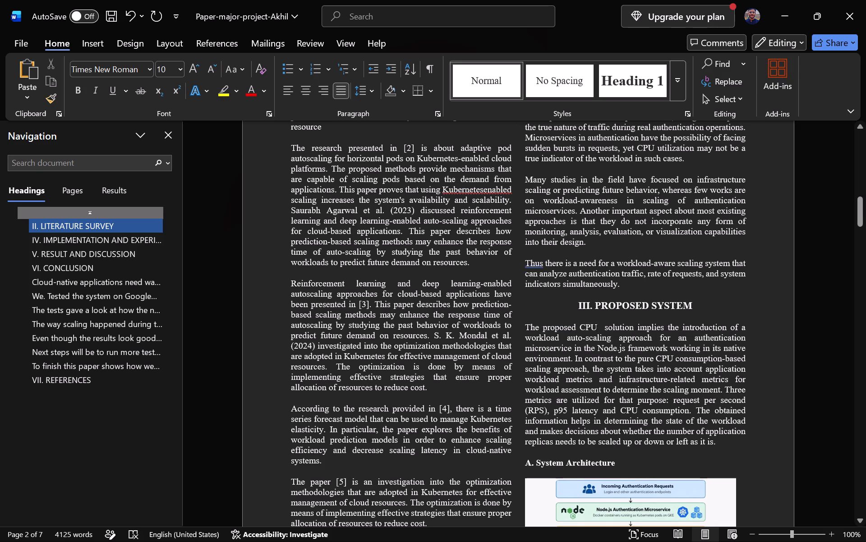
type("+ RPS +")
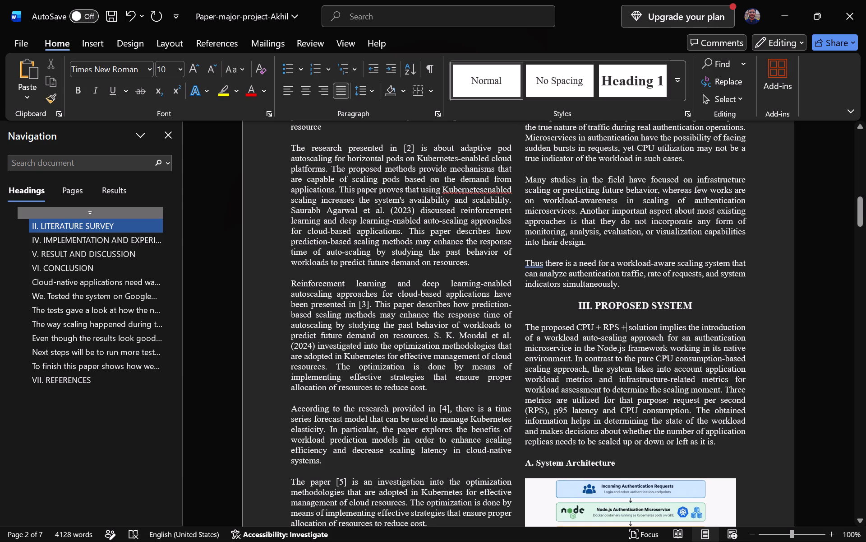
key("space")
type("LATENCY")
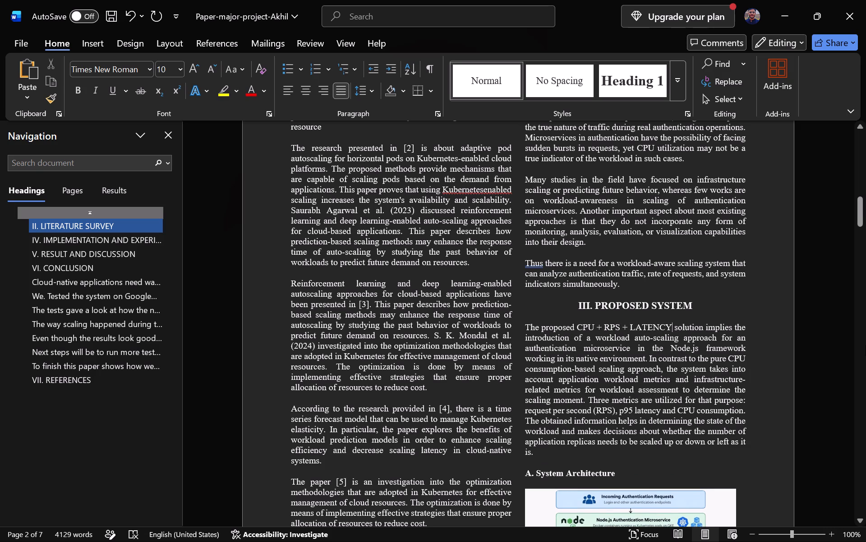
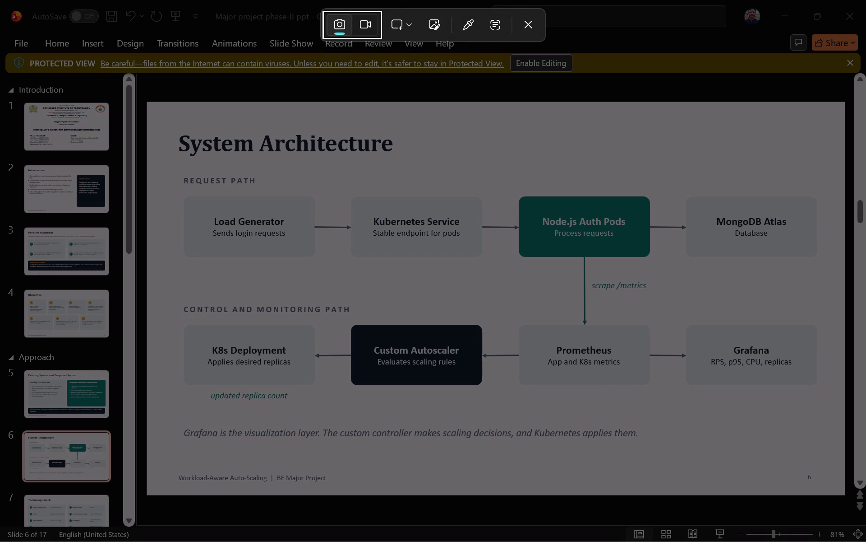
Capture a screen snip of the System Architecture slide from its title through the Grafana caption line, excluding the footer.
left_click_drag(151, 100, 794, 379)
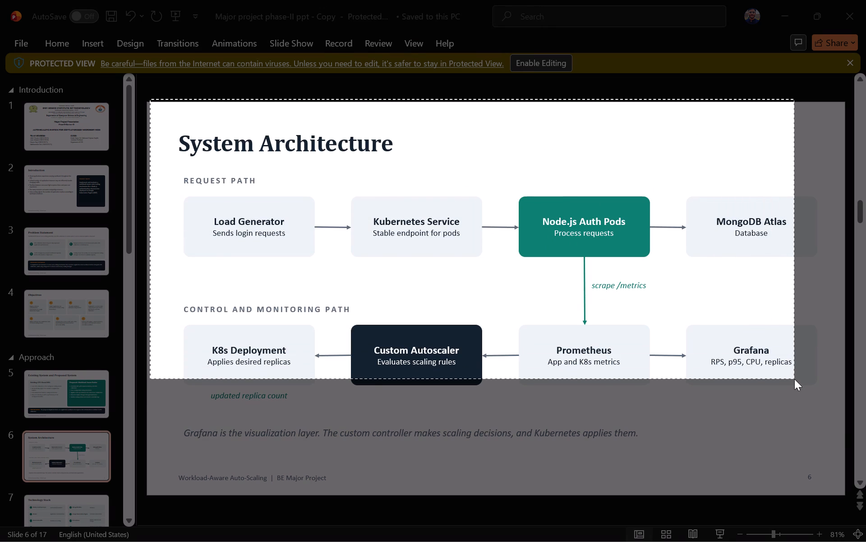
left_click_drag(794, 379, 841, 482)
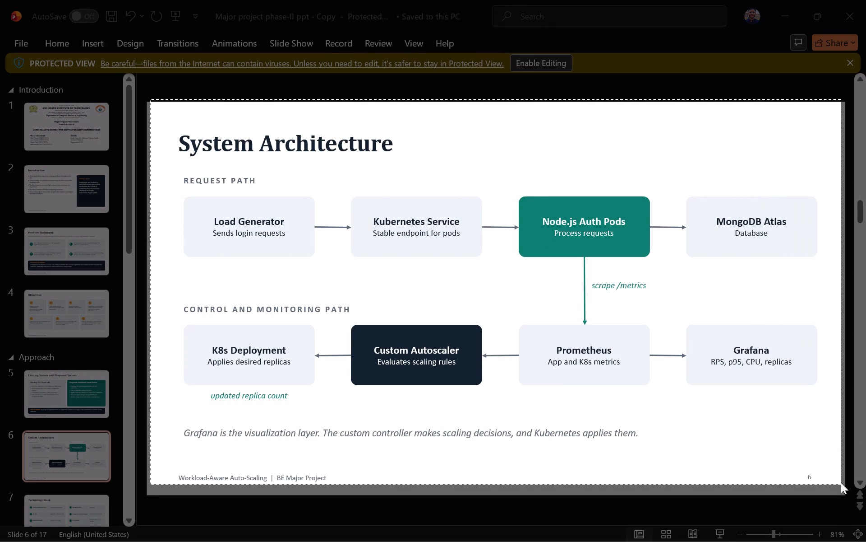
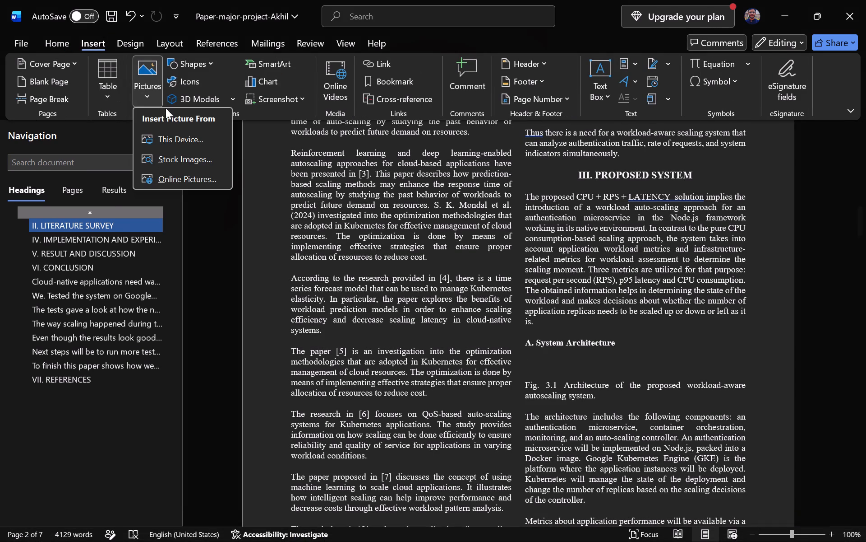
left_click(180, 132)
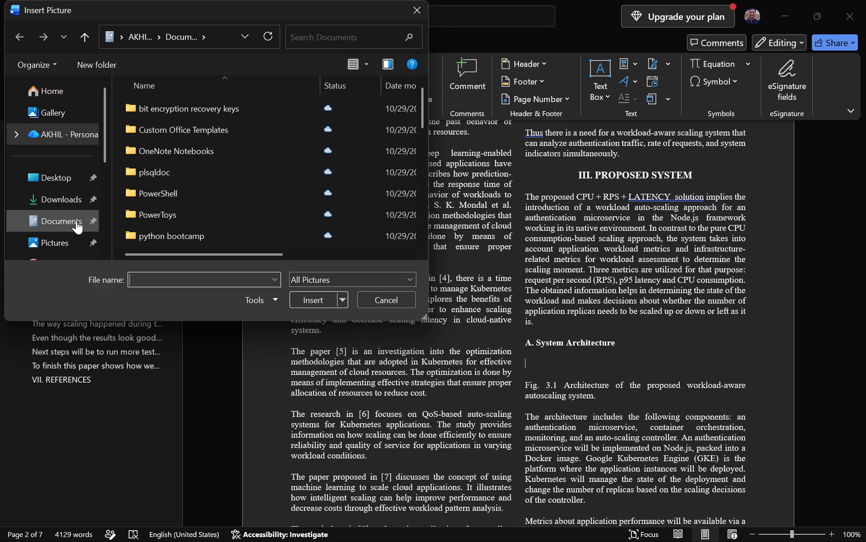
left_click(81, 194)
left_click(190, 121)
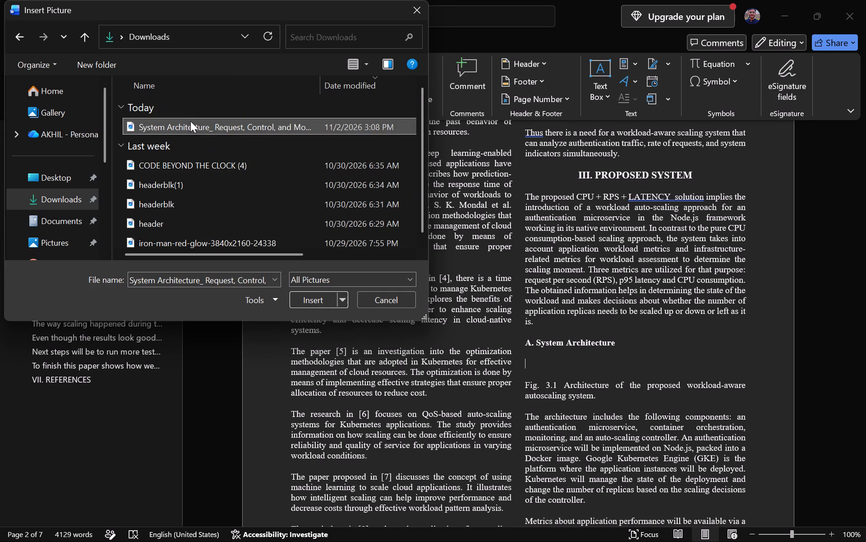
left_click(309, 294)
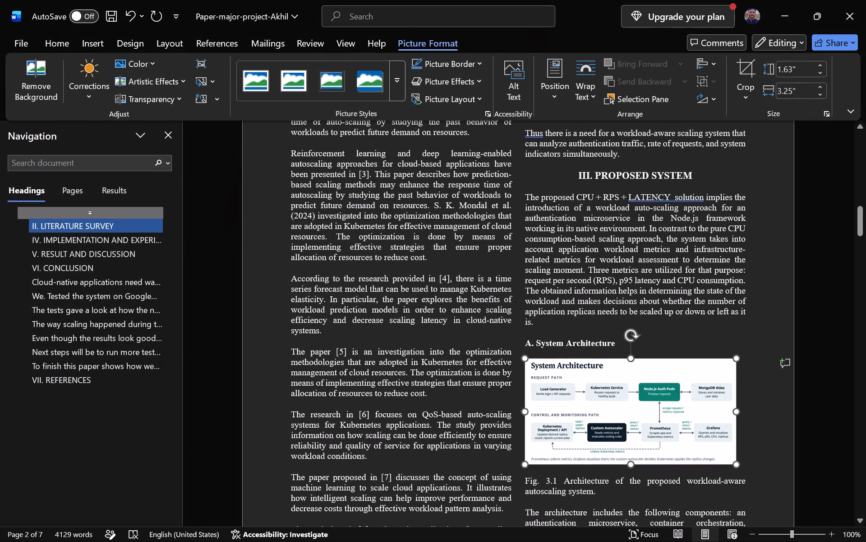
Resize the inserted architecture diagram to about 4" wide and 2.61" high.
left_click_drag(736, 465, 744, 496)
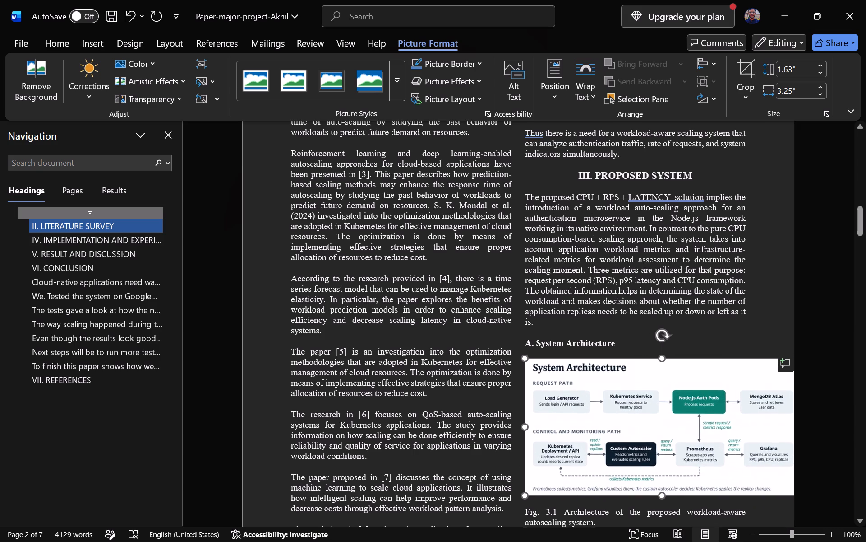
left_click_drag(744, 496, 723, 471)
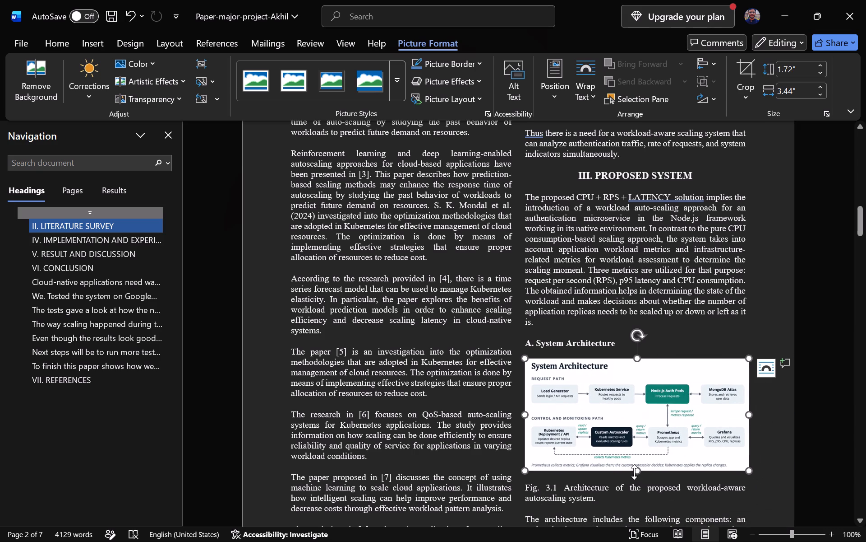
left_click_drag(634, 472, 625, 508)
scroll(713, 378, "down", 2)
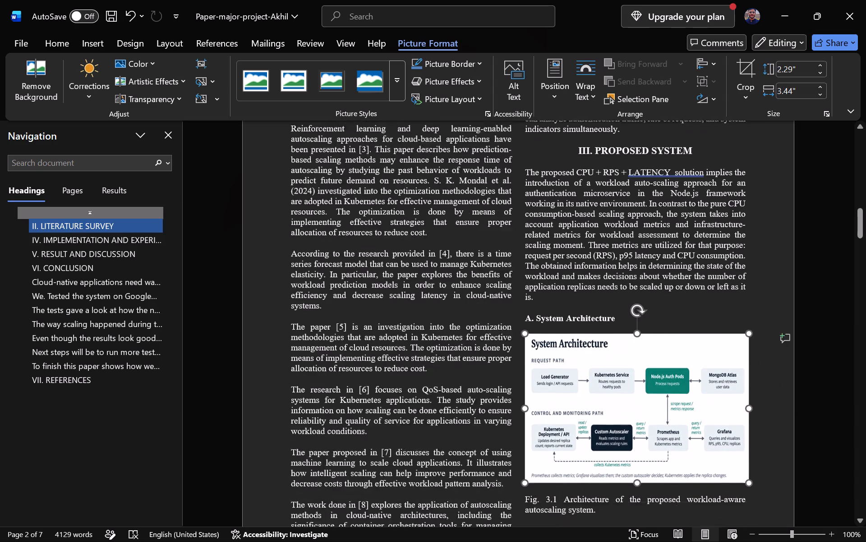
scroll(713, 378, "down", 3)
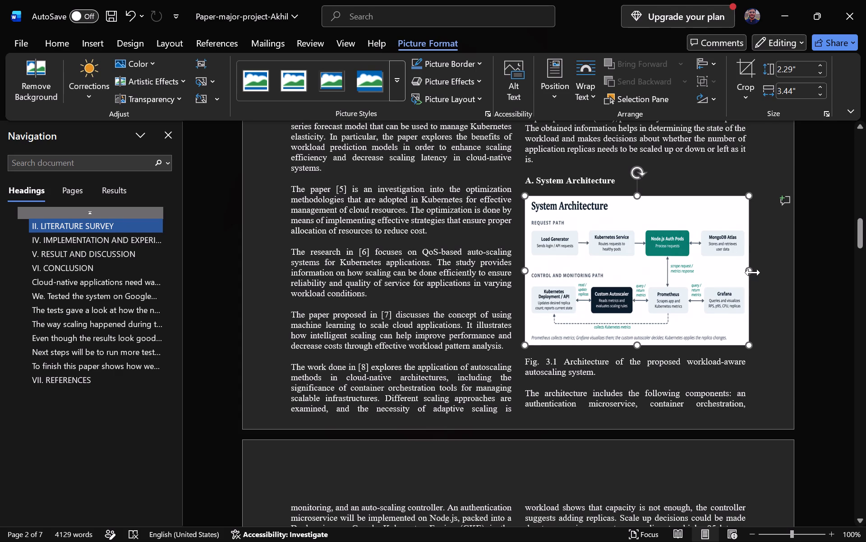
left_click_drag(750, 272, 782, 274)
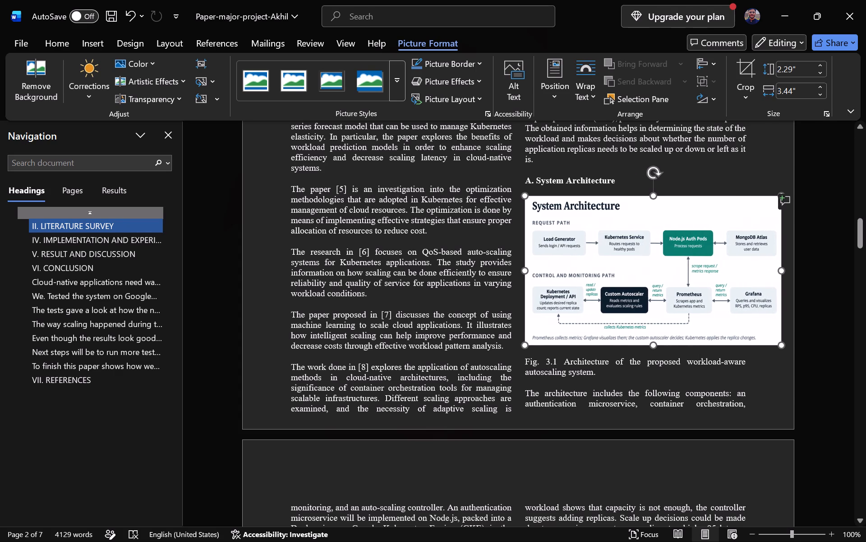
left_click_drag(782, 274, 785, 276)
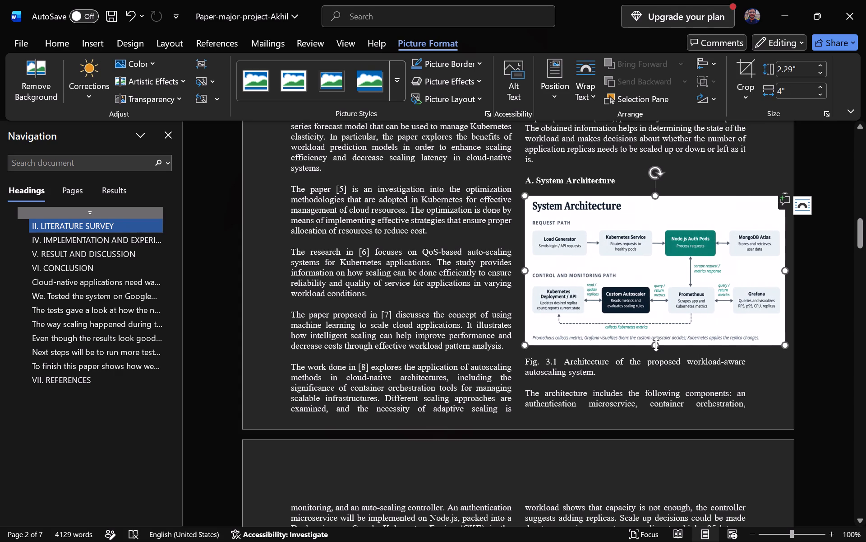
left_click_drag(656, 344, 660, 367)
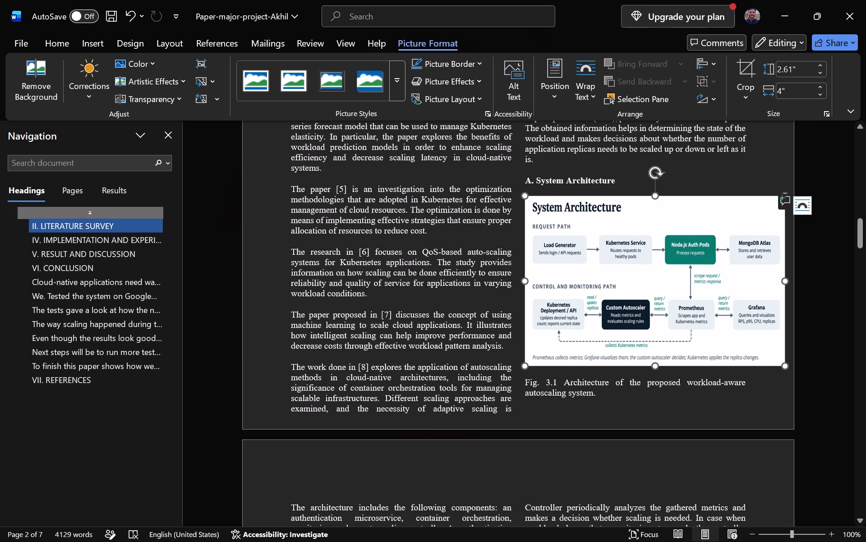
left_click(746, 416)
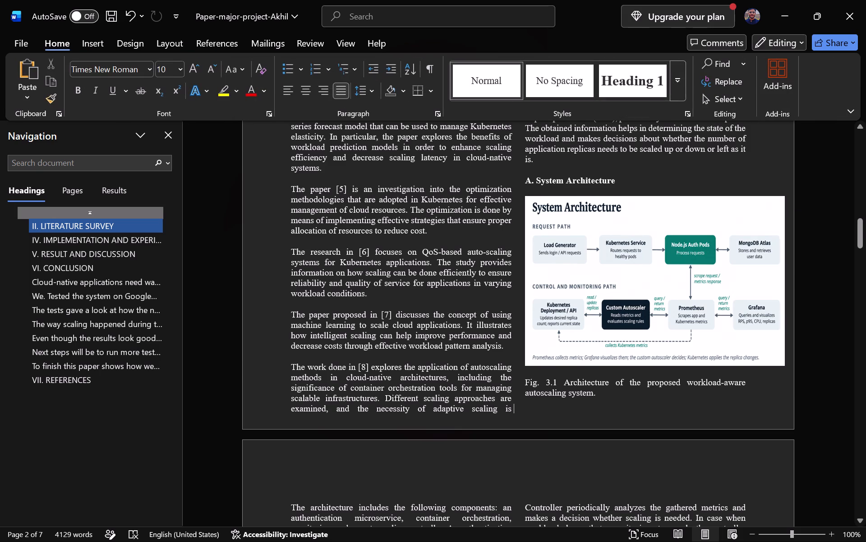
Replace "workload-aware autoscaling system." in the Fig. 3.1 caption with "custom V2 model".
scroll(637, 233, "down", 3)
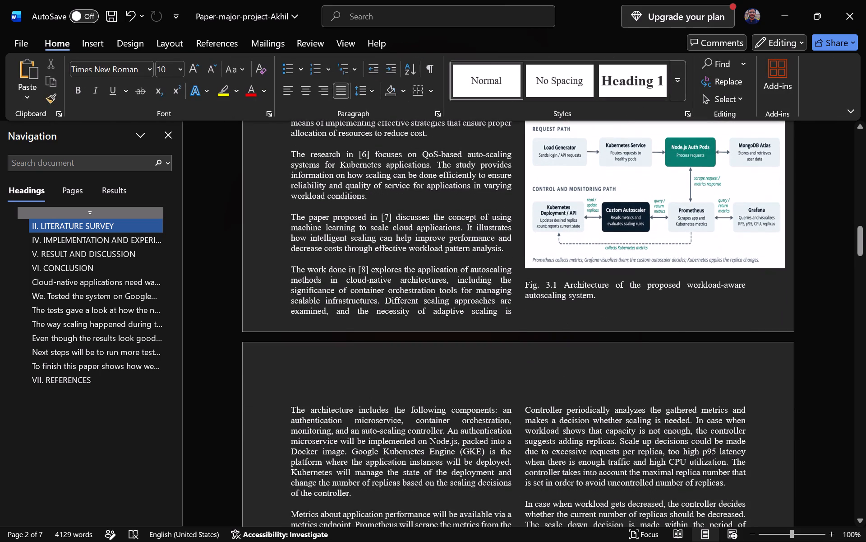
left_click(691, 285)
left_click_drag(689, 286, 698, 302)
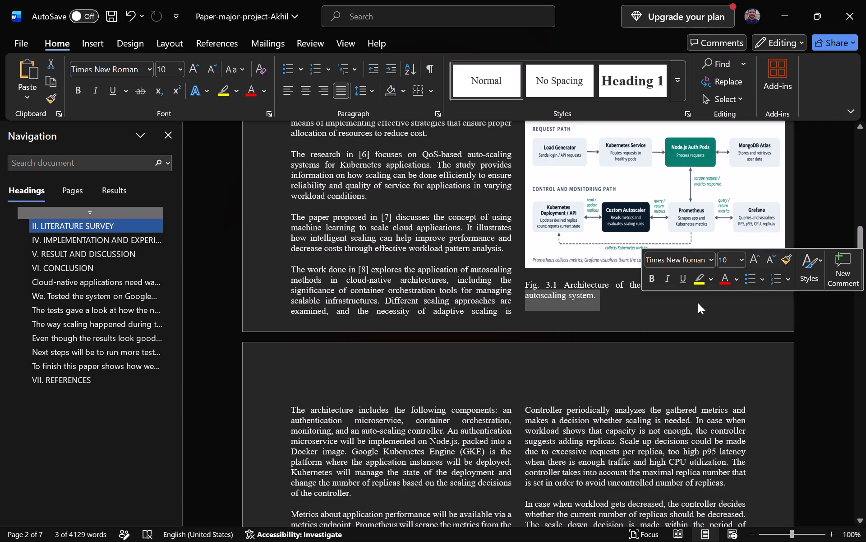
key("BackSpace")
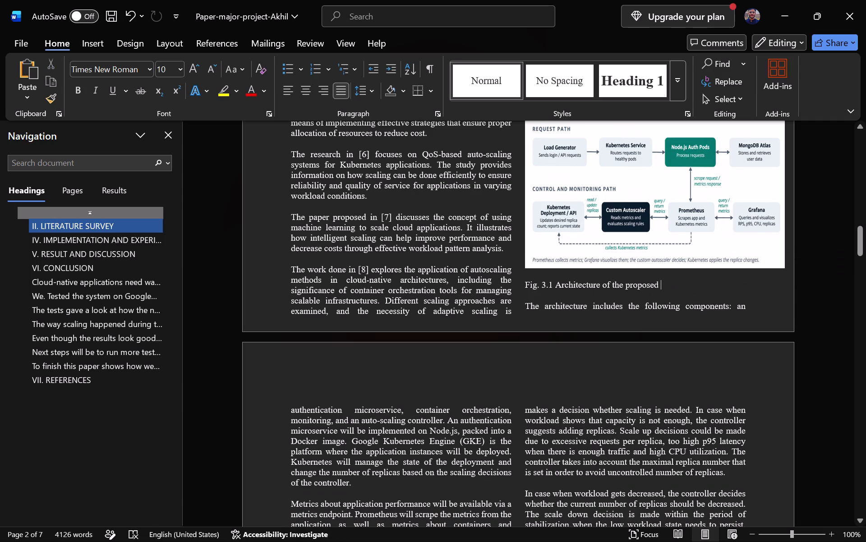
type("custom")
key("space")
type("V2 model")
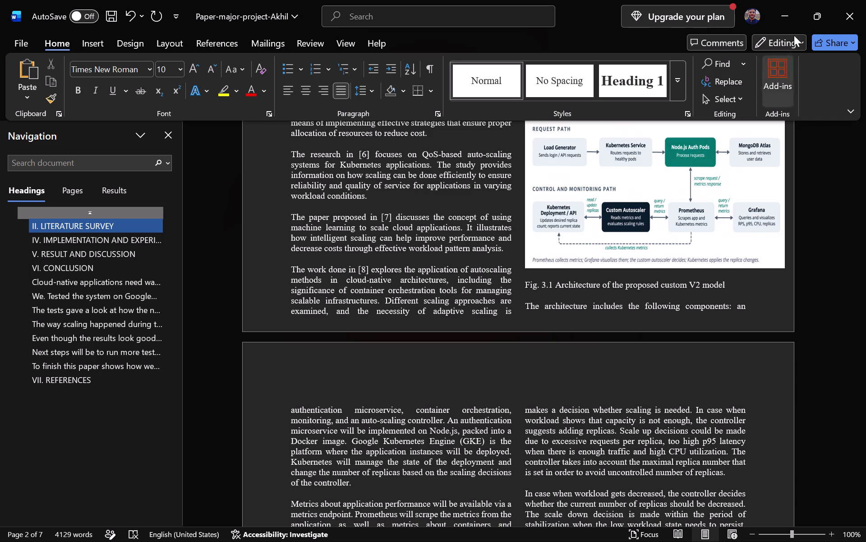
Insert a paragraph break before "The architecture includes the following components" to push that paragraph onto the next page.
scroll(721, 240, "down", 2)
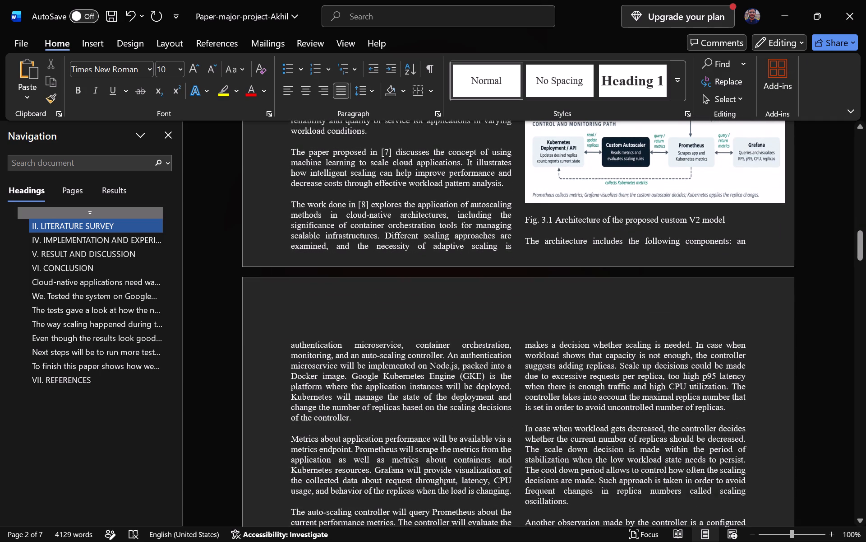
left_click(522, 243)
key("Return")
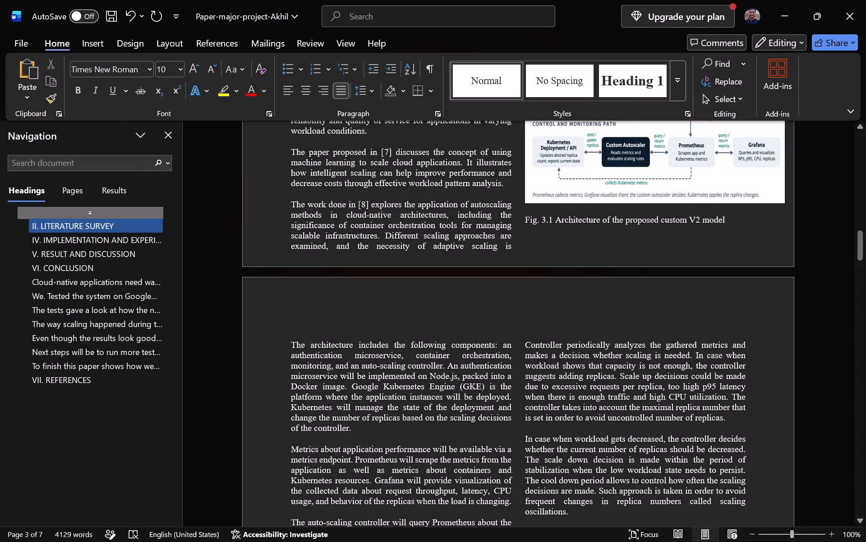
Correct the flagged double space after "LATENCY" in the first sentence of the Proposed System section using the suggested correction.
scroll(341, 180, "up", 4)
scroll(356, 286, "up", 5)
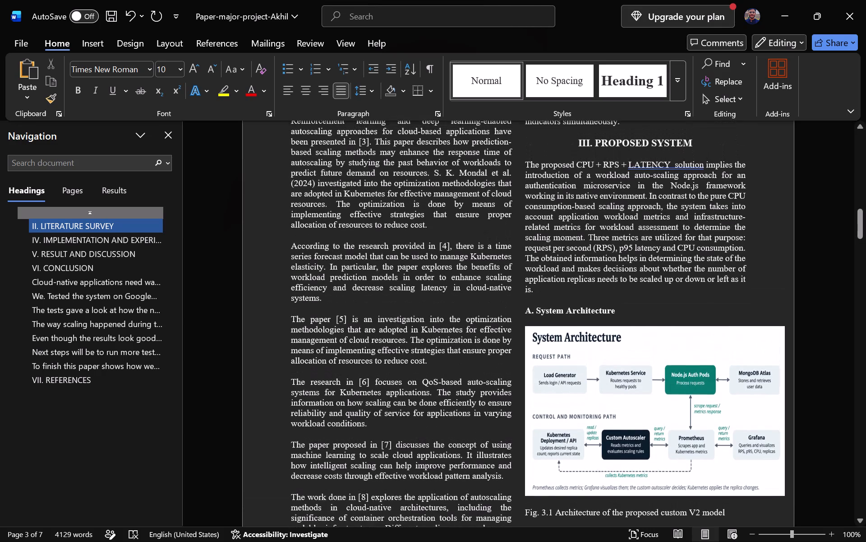
scroll(357, 287, "up", 2)
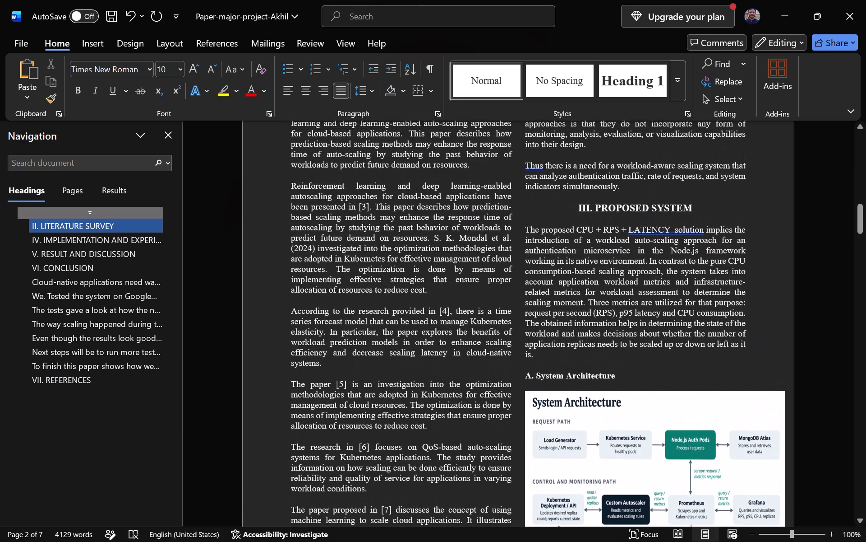
left_click(670, 230)
key("comma")
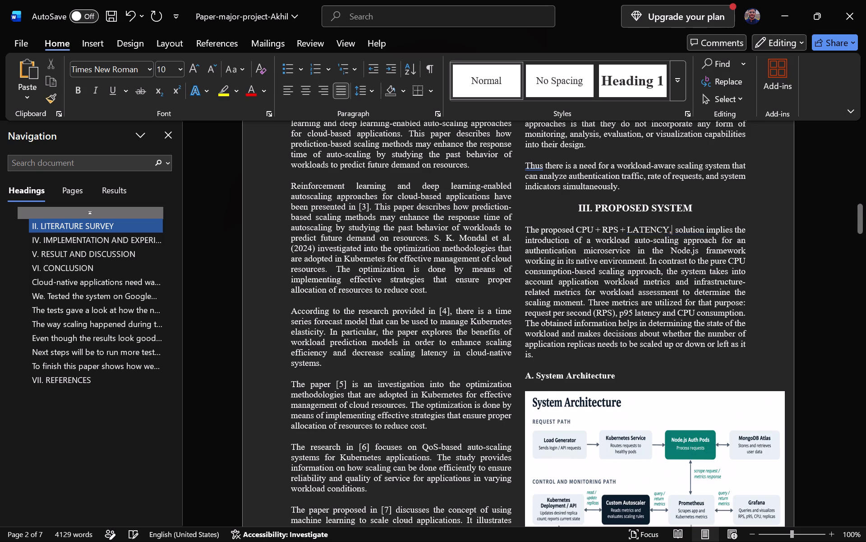
key("BackSpace")
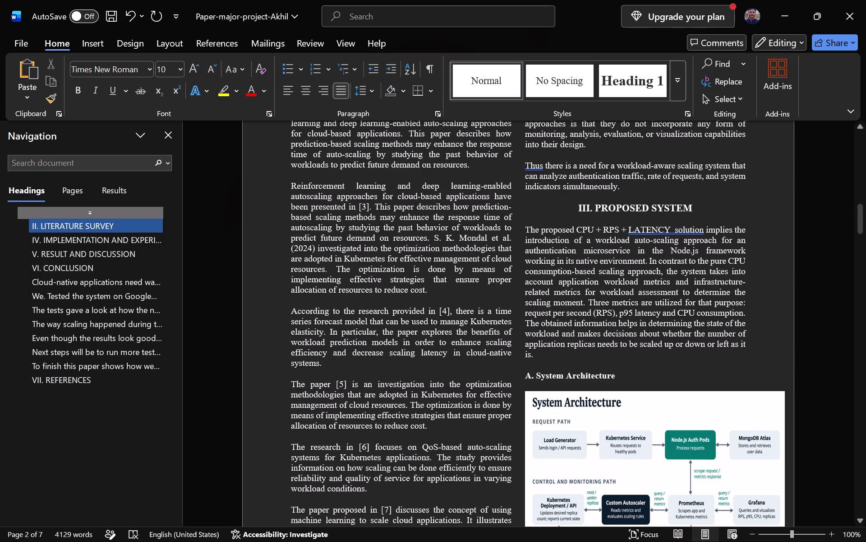
right_click(662, 229)
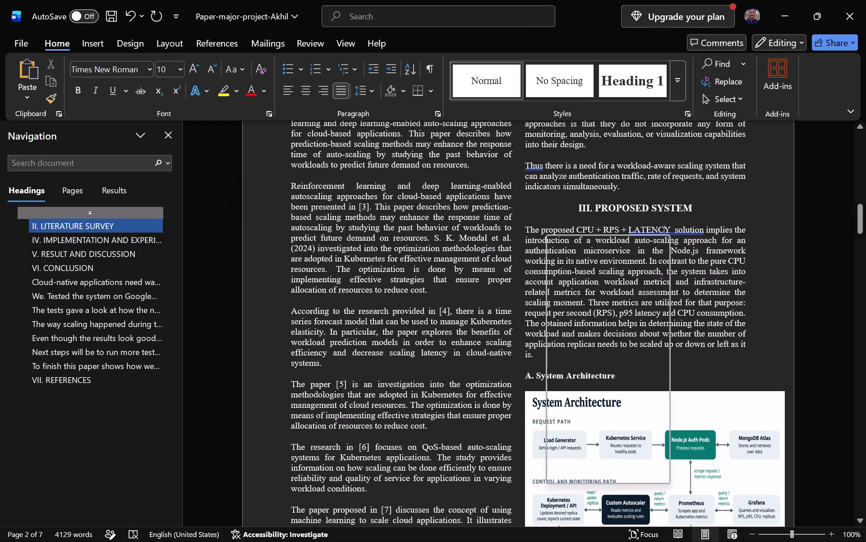
left_click(647, 238)
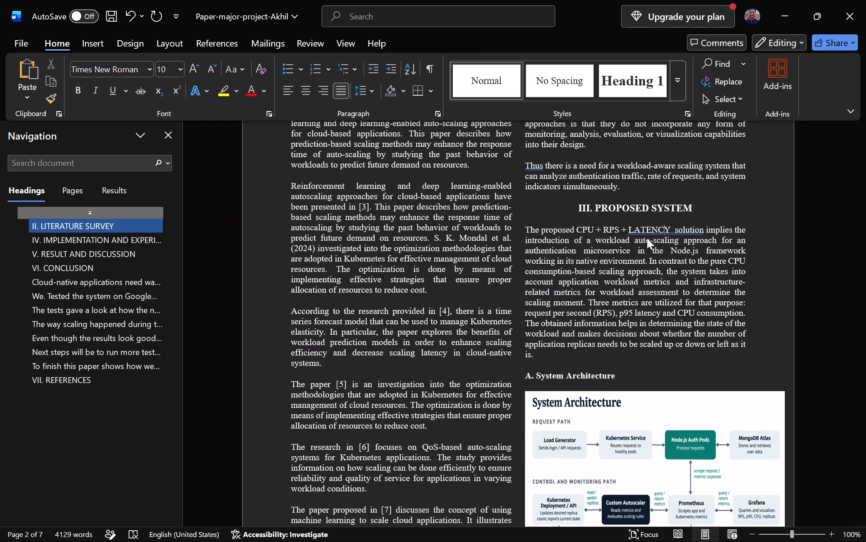
left_click(720, 224)
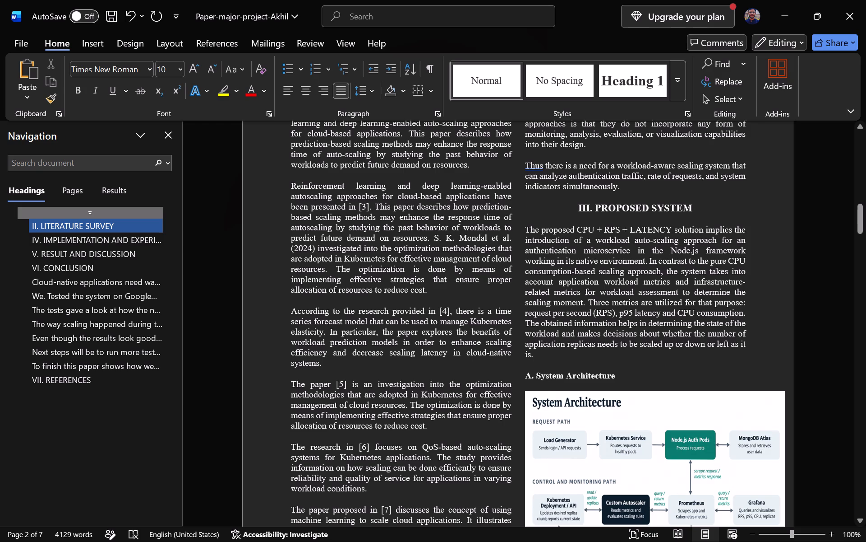
left_click(784, 234)
Copy the sentence "In its turn, the suggested scaling strategy is based on three main workload metrics." from section B, Workload-Aware Scaling Mechanism.
scroll(786, 262, "down", 1)
scroll(698, 323, "down", 11)
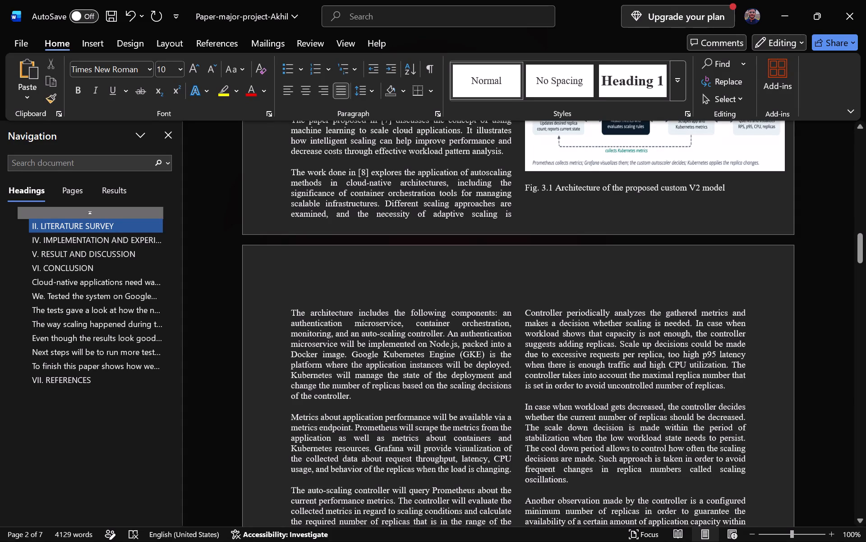
scroll(704, 348, "up", 3)
scroll(704, 348, "down", 4)
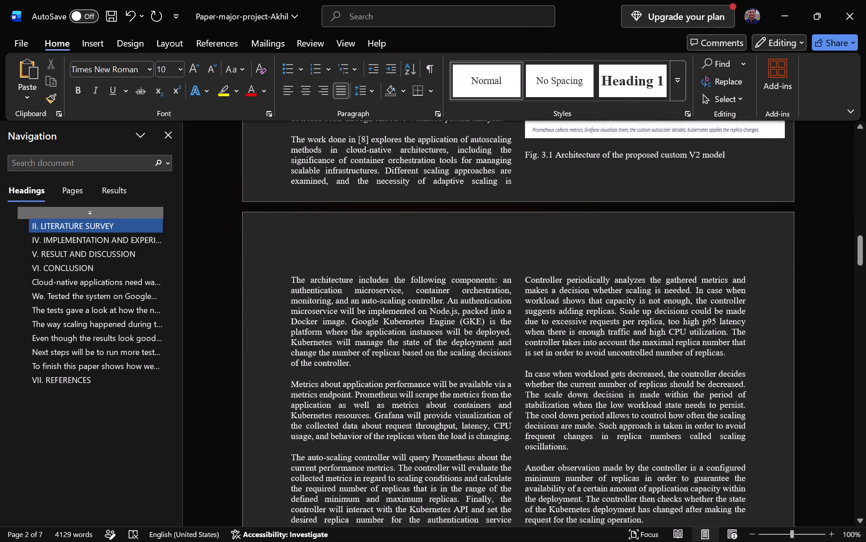
scroll(704, 348, "down", 4)
scroll(702, 348, "up", 2)
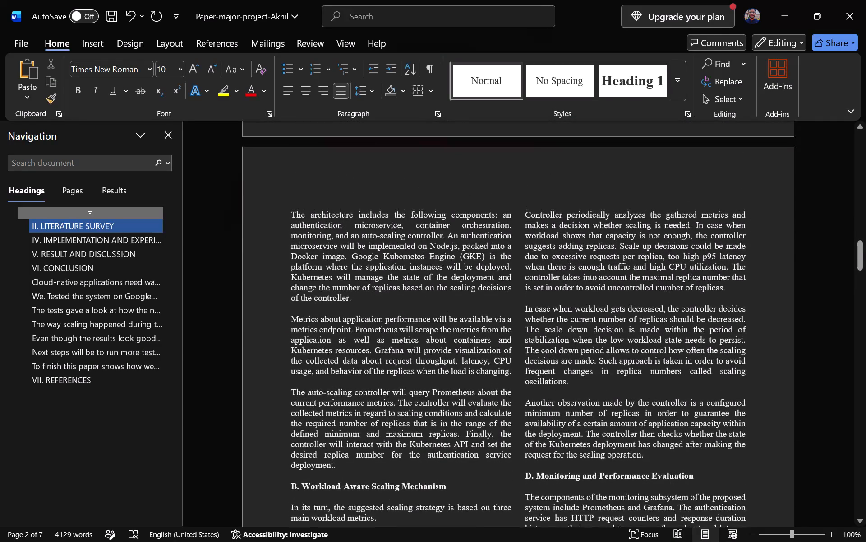
scroll(702, 348, "down", 2)
left_click_drag(396, 454, 372, 448)
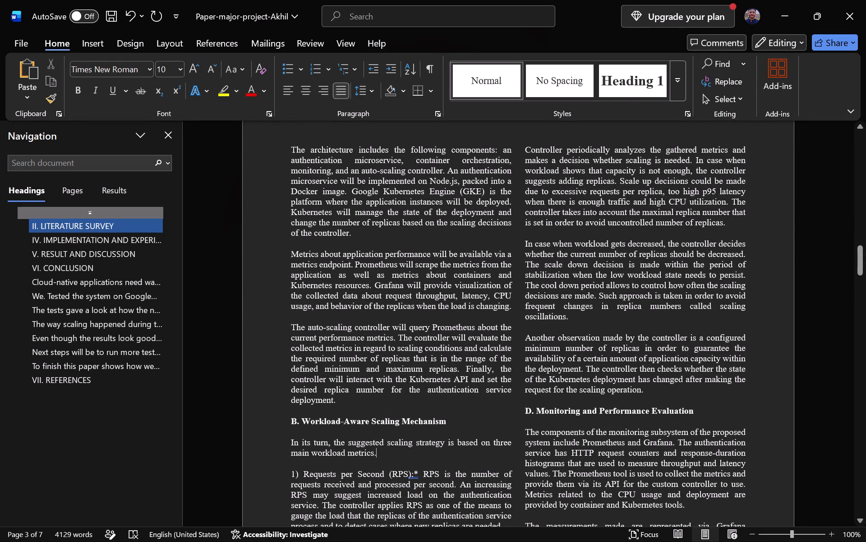
left_click_drag(372, 448, 278, 446)
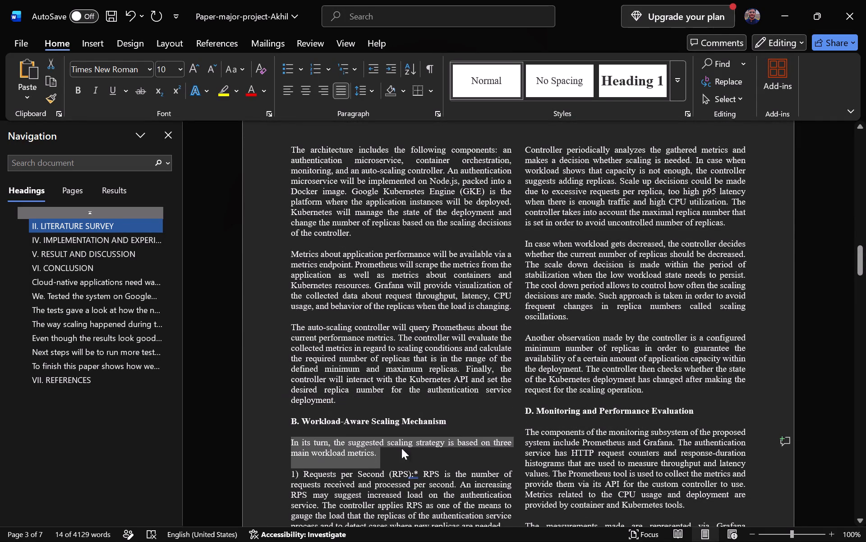
key("ctrl+c")
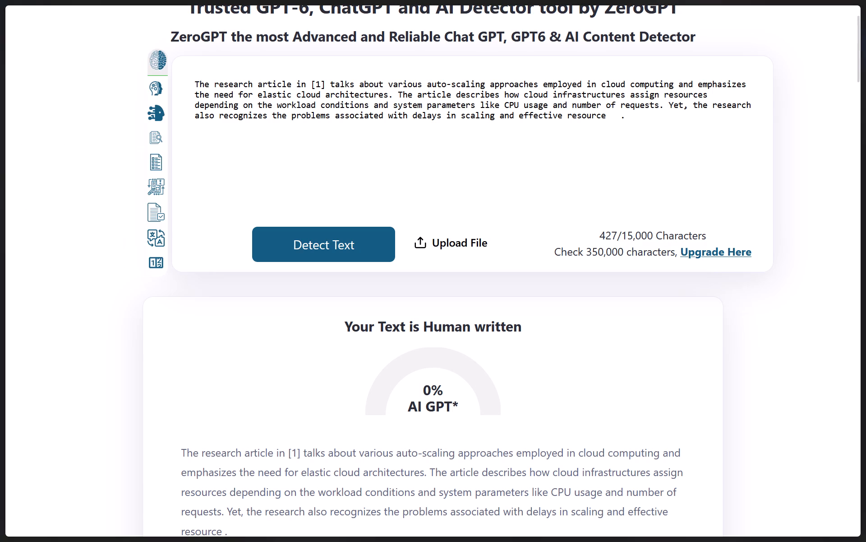
key("ctrl+a")
key("BackSpace")
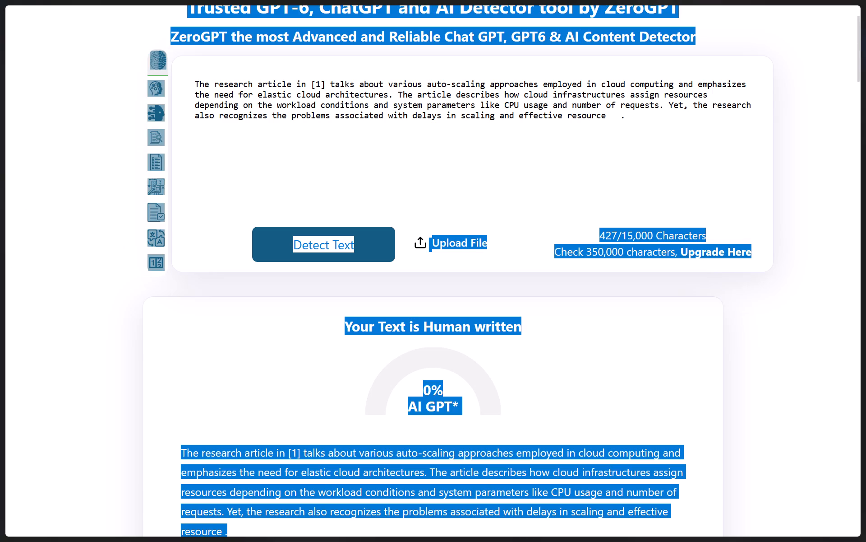
key("ctrl+a")
left_click(294, 144)
key("ctrl+a")
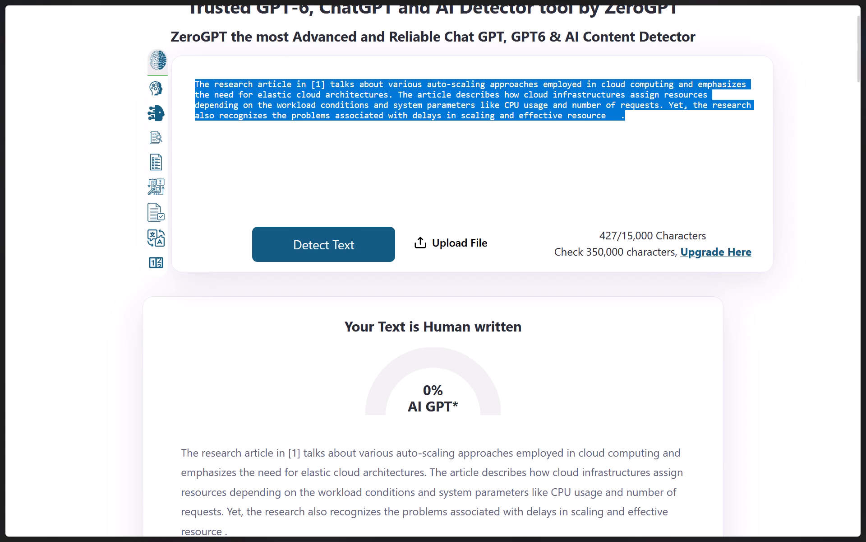
key("BackSpace")
key("shift+i")
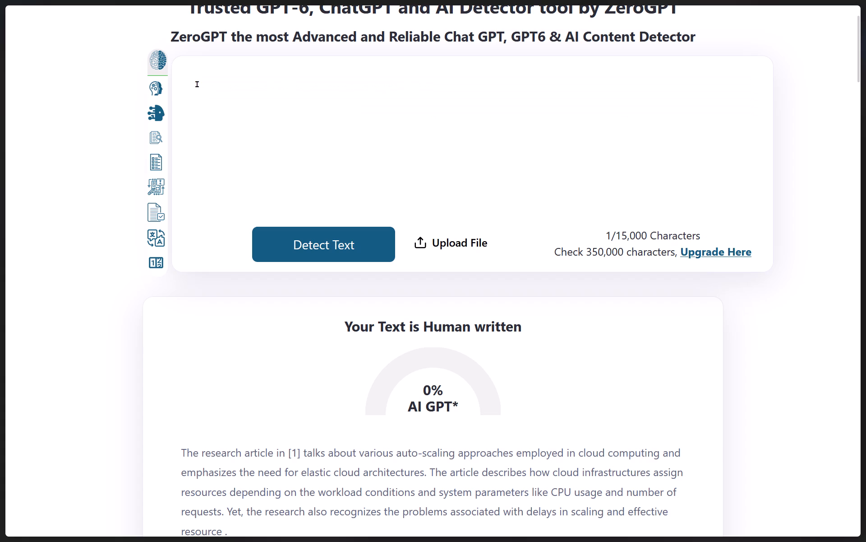
key("ctrl+v")
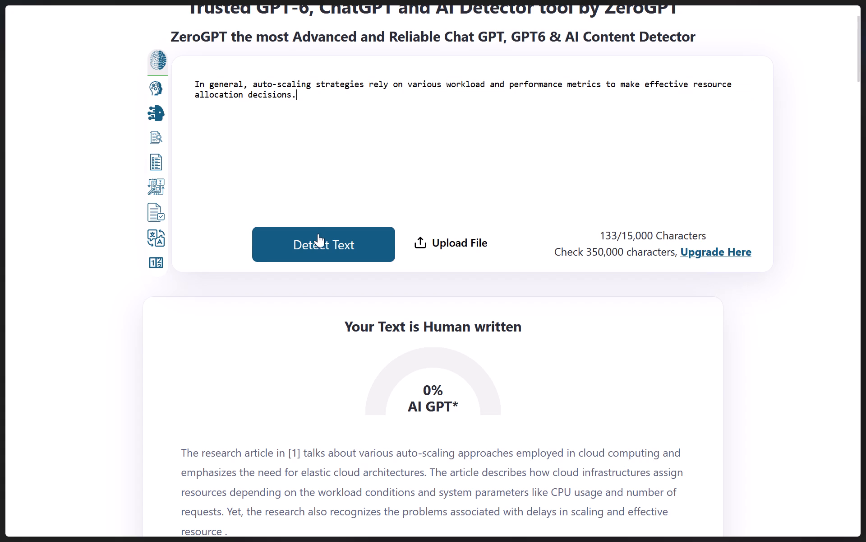
left_click(319, 237)
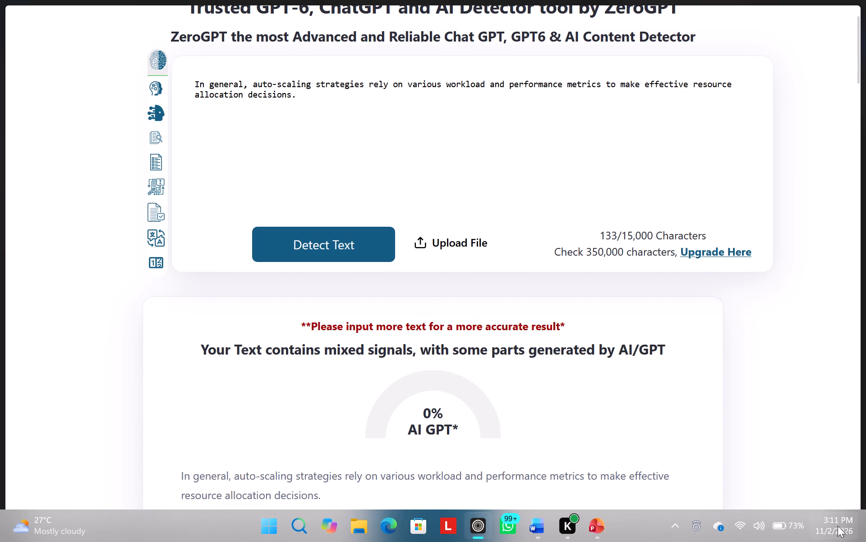
Switch to Word and replace the opening sentence under B. Workload-Aware Scaling Mechanism with the copied "In general, auto-scaling strategies" sentence, completing its initial "In".
left_click(538, 529)
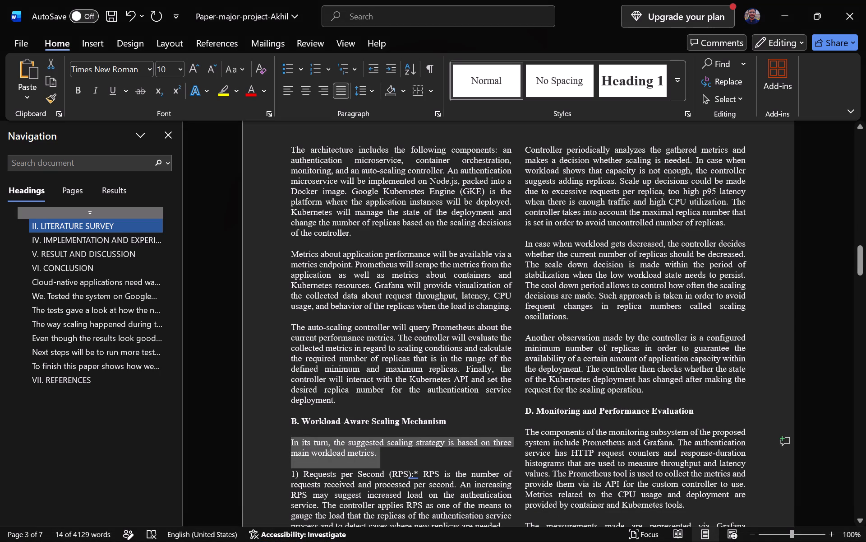
key("ctrl+v")
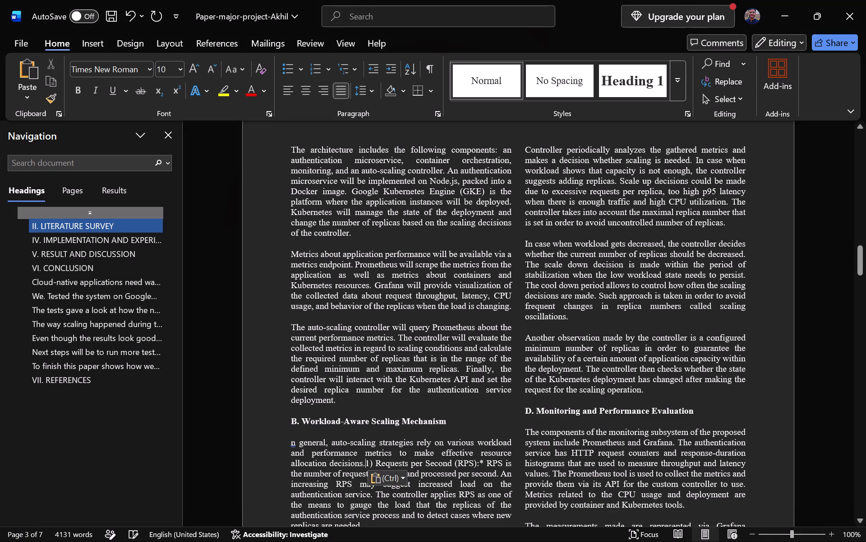
key("ctrl+z")
left_click(398, 446)
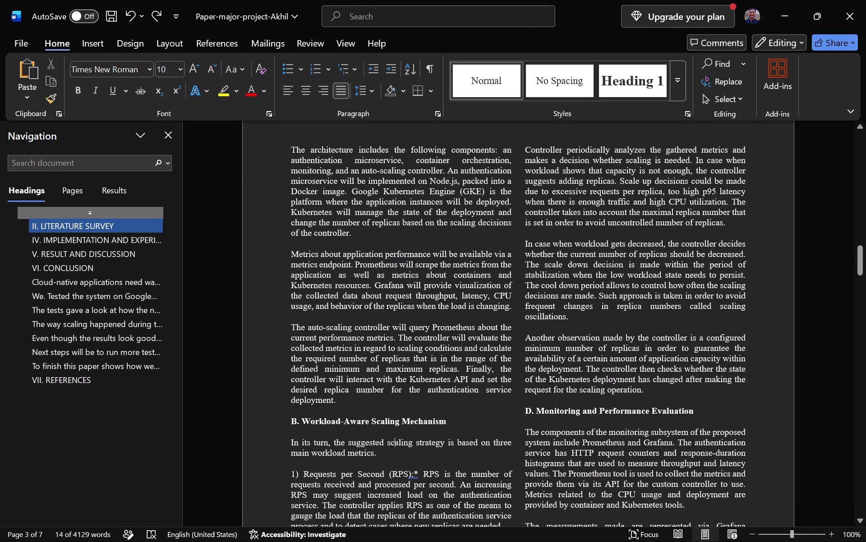
left_click(386, 453)
key("BackSpace")
key("BackSpace")
key("BackSpace")
key("BackSpace")
key("BackSpace")
key("BackSpace")
key("BackSpace")
key("BackSpace")
key("BackSpace")
key("BackSpace")
key("BackSpace")
key("BackSpace")
key("BackSpace")
key("BackSpace")
key("BackSpace")
key("BackSpace")
key("BackSpace")
key("BackSpace")
key("BackSpace")
key("BackSpace")
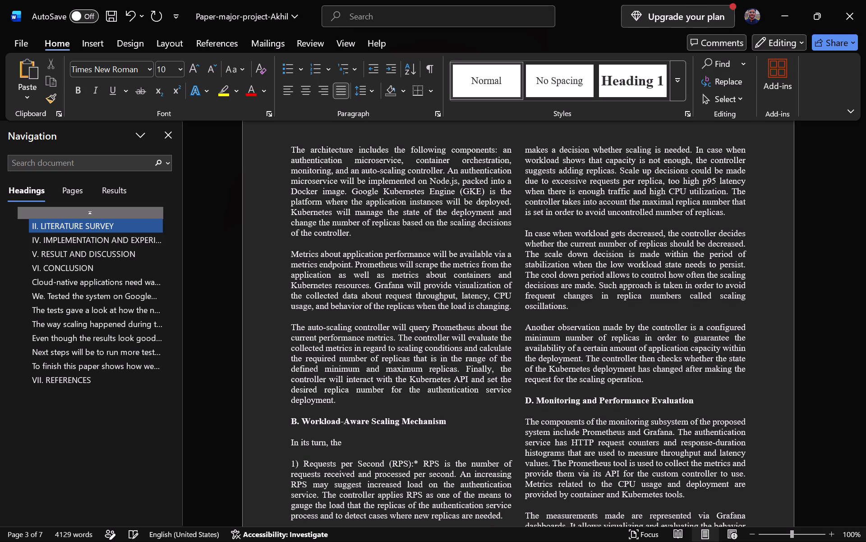
key("BackSpace")
key("BackSpace")
key("BackSpace")
key("BackSpace")
key("BackSpace")
key("BackSpace")
key("BackSpace")
key("BackSpace")
key("BackSpace")
key("BackSpace")
key("BackSpace")
key("BackSpace")
key("BackSpace")
key("BackSpace")
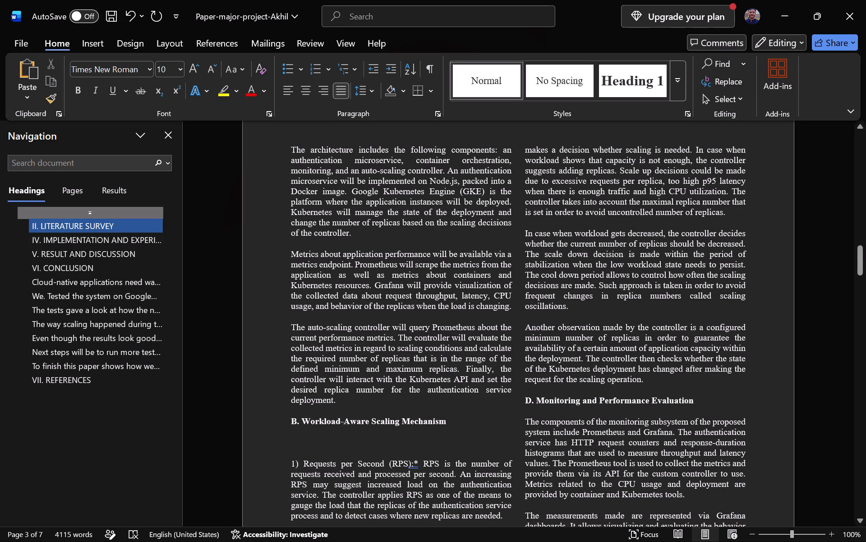
key("ctrl+v")
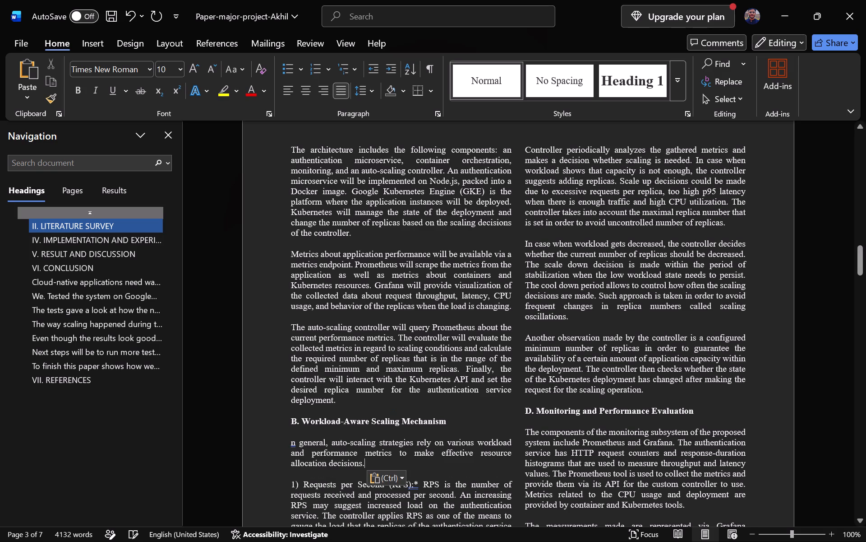
left_click(290, 445)
key("shift+i")
Change "This combination" to "The combination" in the paragraph following the CPU Utilization item.
scroll(455, 440, "down", 1)
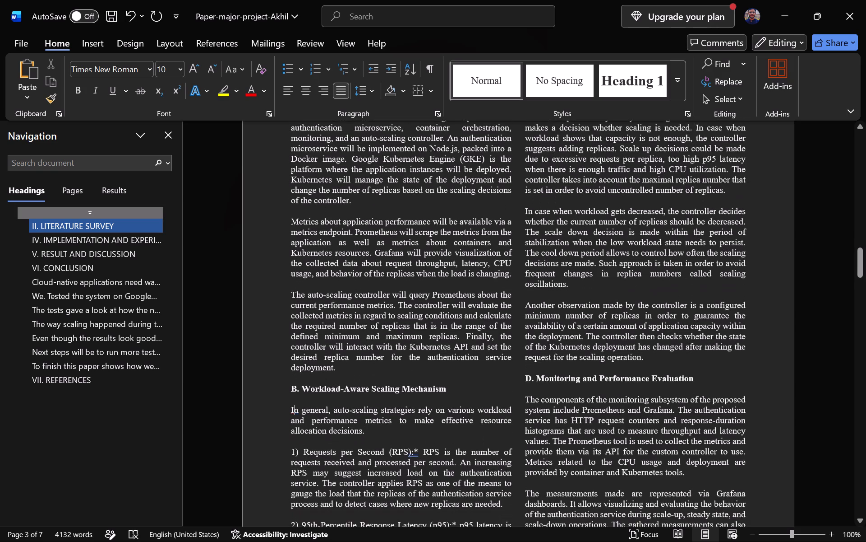
scroll(455, 441, "down", 2)
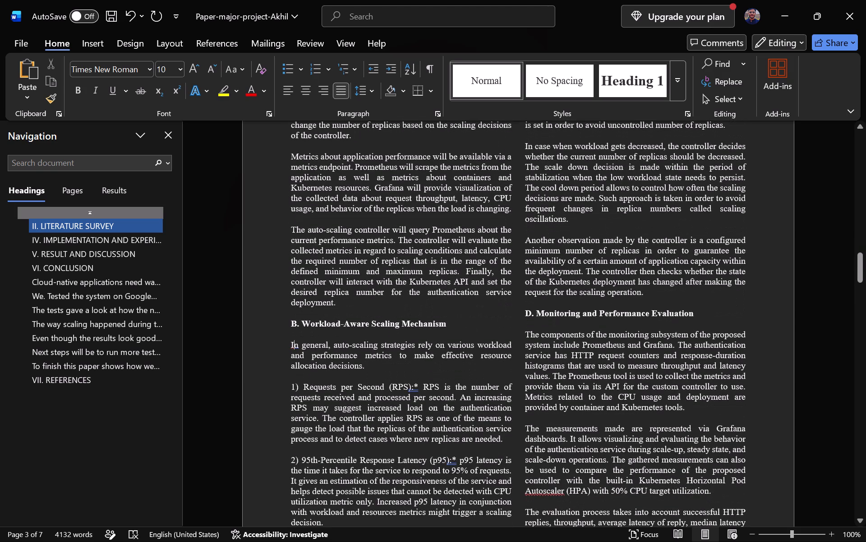
scroll(446, 414, "down", 1)
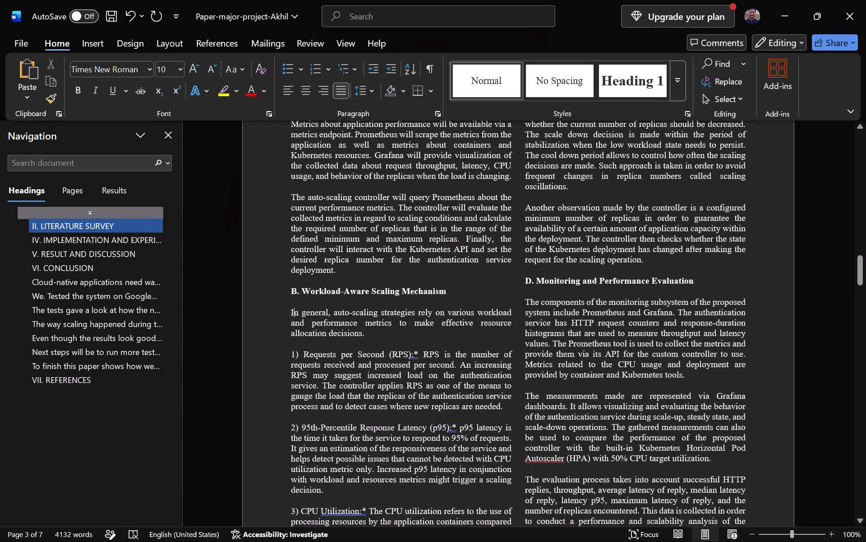
scroll(446, 414, "down", 5)
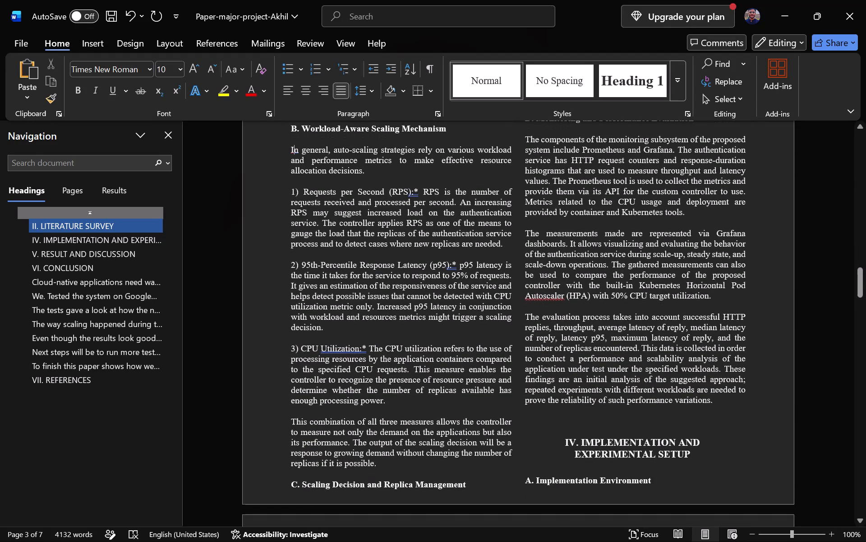
left_click(306, 422)
key("BackSpace")
key("BackSpace")
key("e")
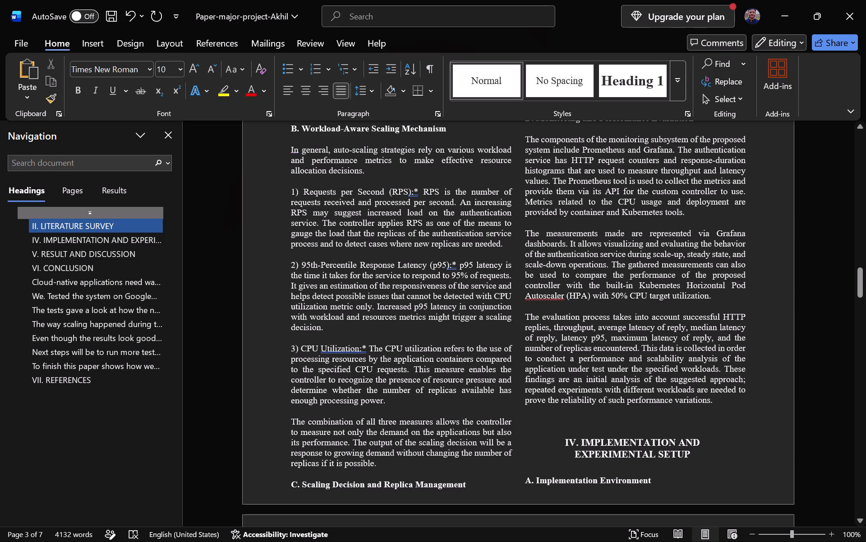
Shorten the section IV heading to "IV. IMPLEMENTATION" by deleting "AND EXPERIMENTAL SETUP".
scroll(571, 388, "down", 1)
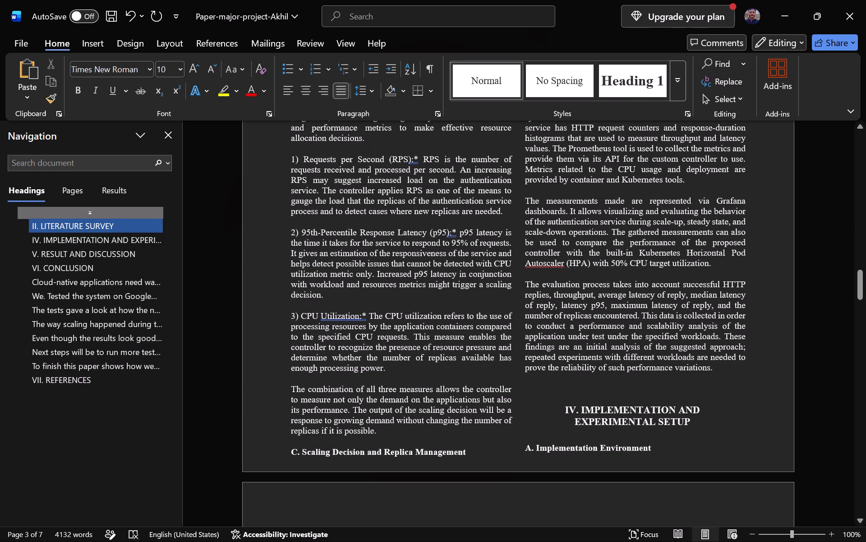
left_click_drag(694, 421, 678, 412)
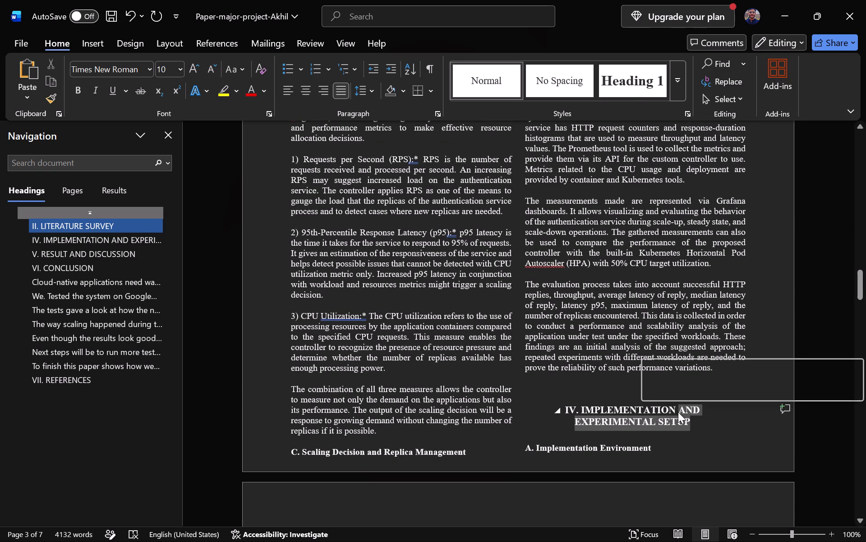
key("BackSpace")
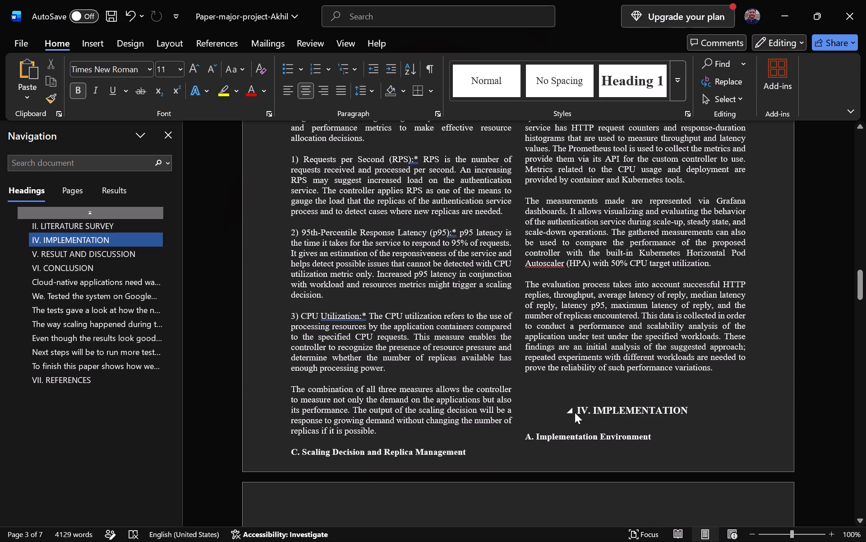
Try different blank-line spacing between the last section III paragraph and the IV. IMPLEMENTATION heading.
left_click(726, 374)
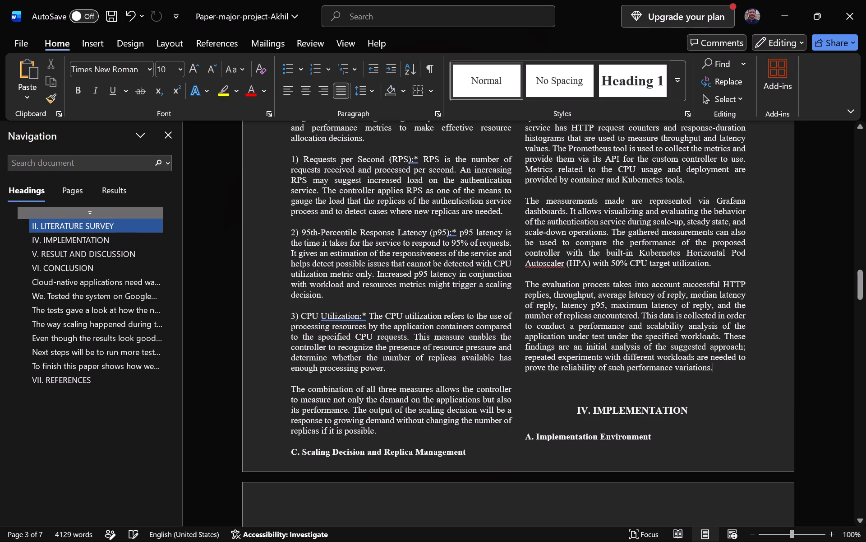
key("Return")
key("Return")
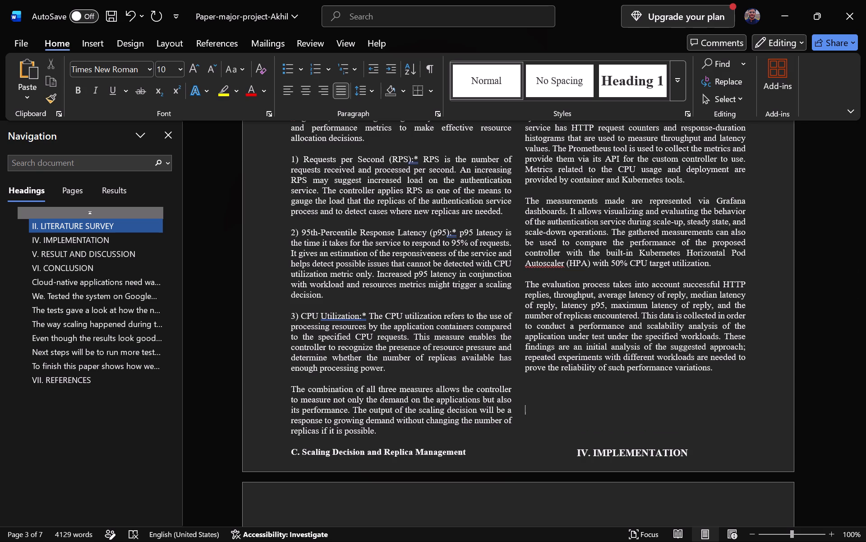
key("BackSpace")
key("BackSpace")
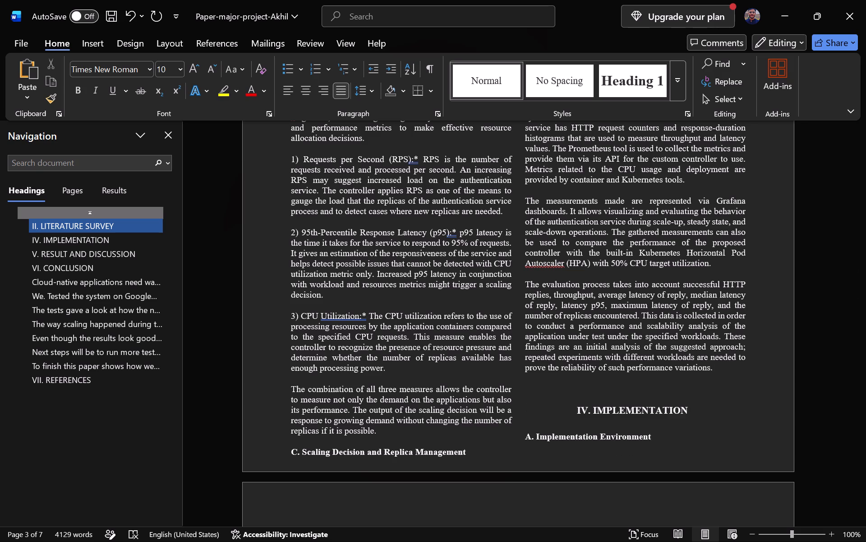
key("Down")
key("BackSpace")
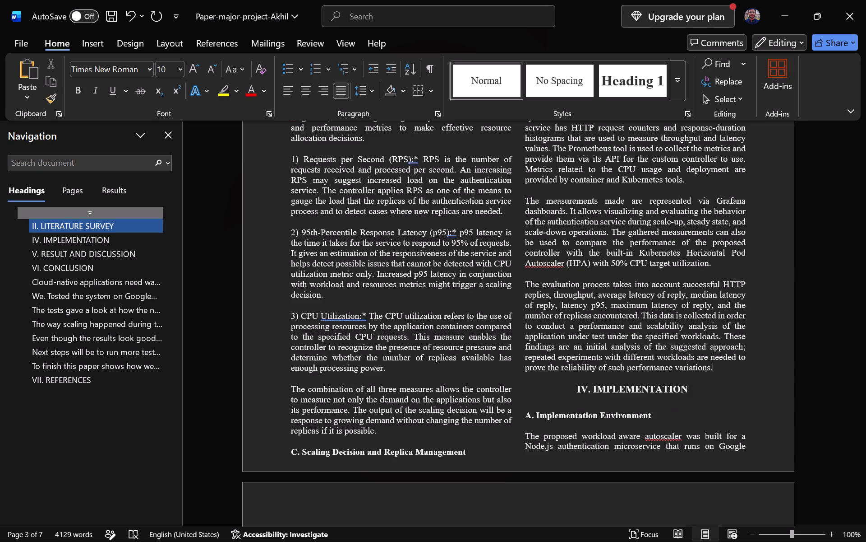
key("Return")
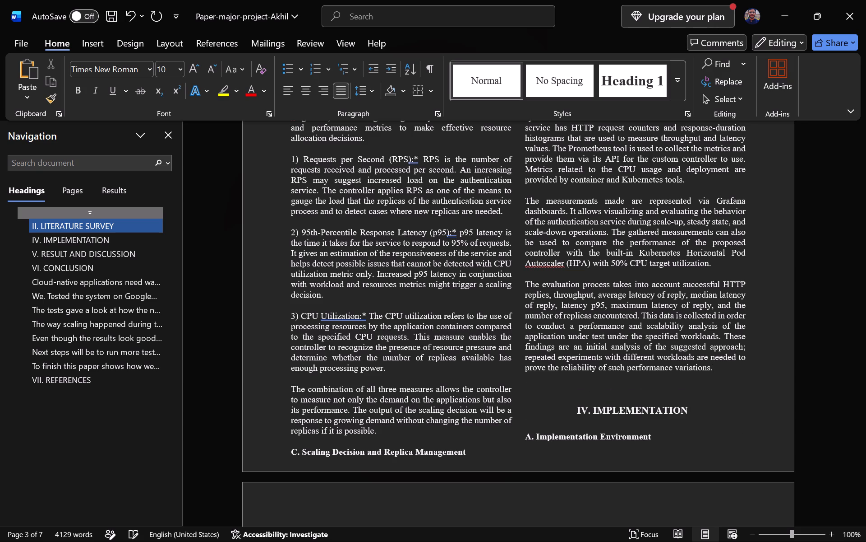
Insert a blank line before the heading C. Scaling Decision and Replica Management to push it into the second column.
scroll(567, 177, "down", 3)
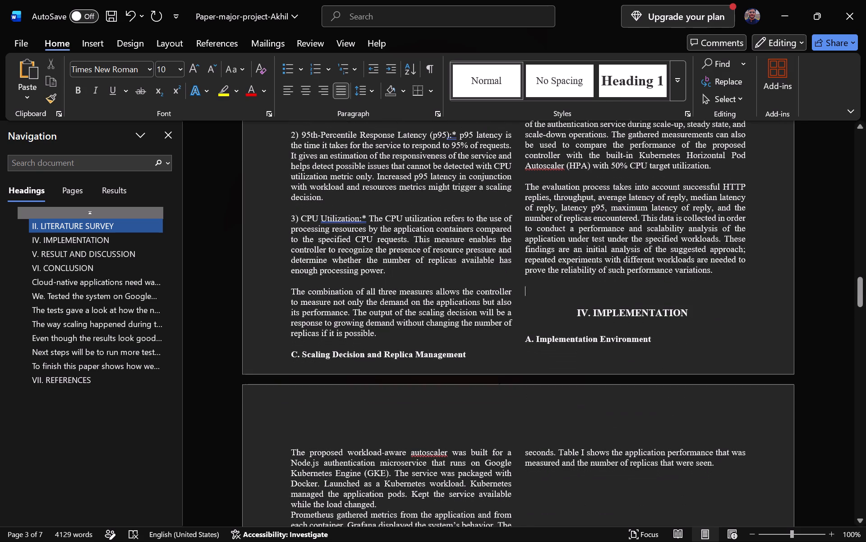
left_click(288, 351)
key("Return")
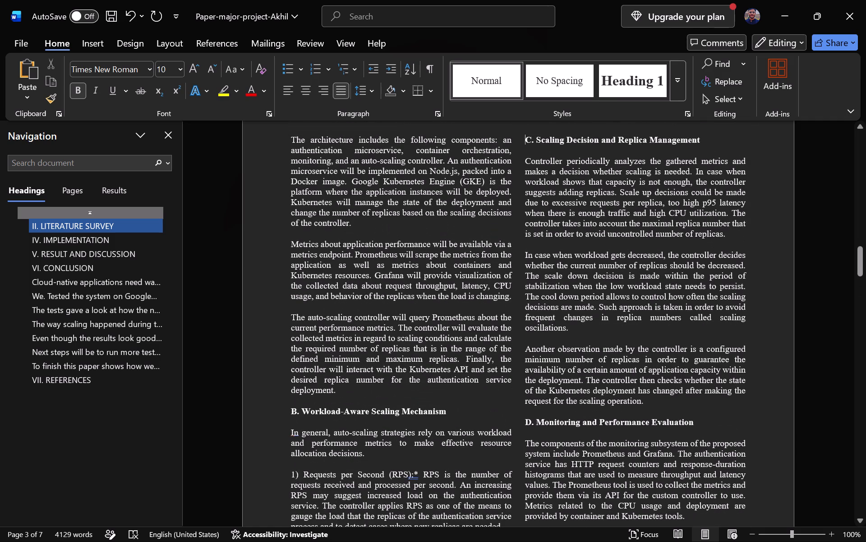
Add two blank lines above the IV. IMPLEMENTATION heading so it starts on the following page with its first subsection.
scroll(647, 234, "up", 3)
scroll(643, 234, "down", 6)
scroll(619, 202, "down", 6)
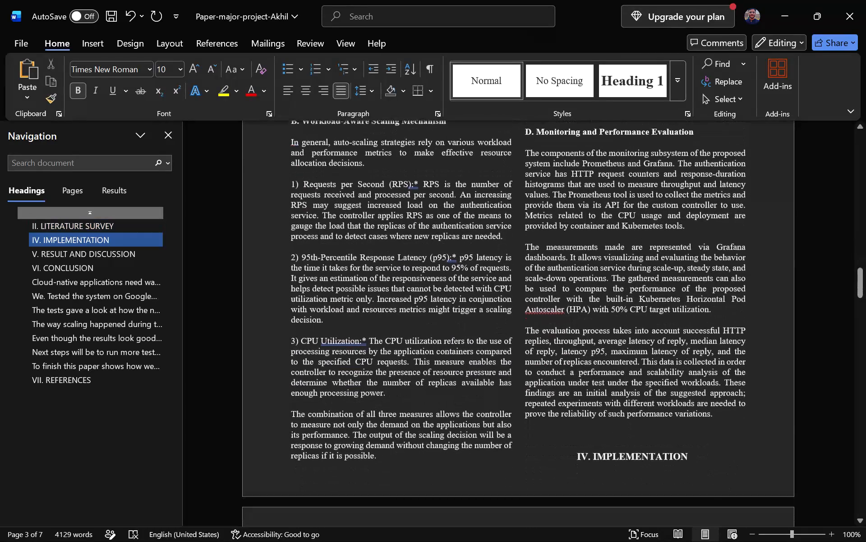
scroll(616, 202, "down", 2)
scroll(562, 256, "down", 2)
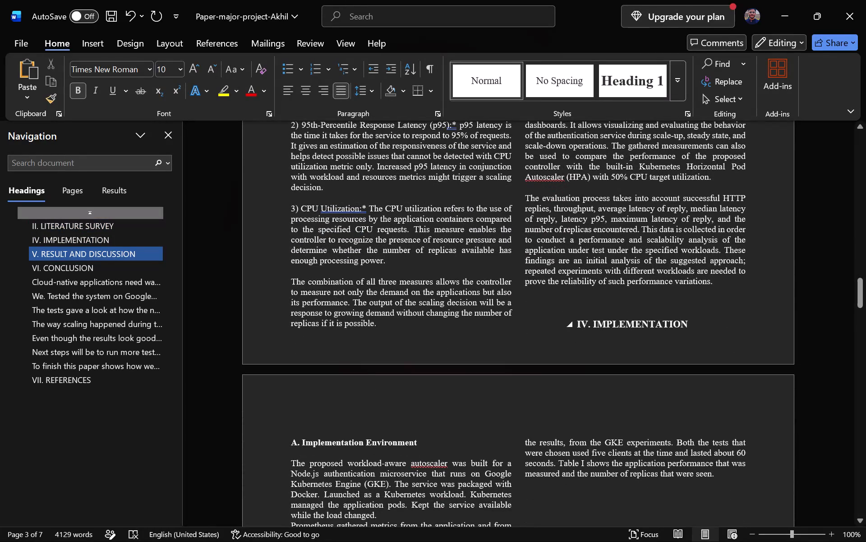
left_click(596, 290)
left_click(596, 297)
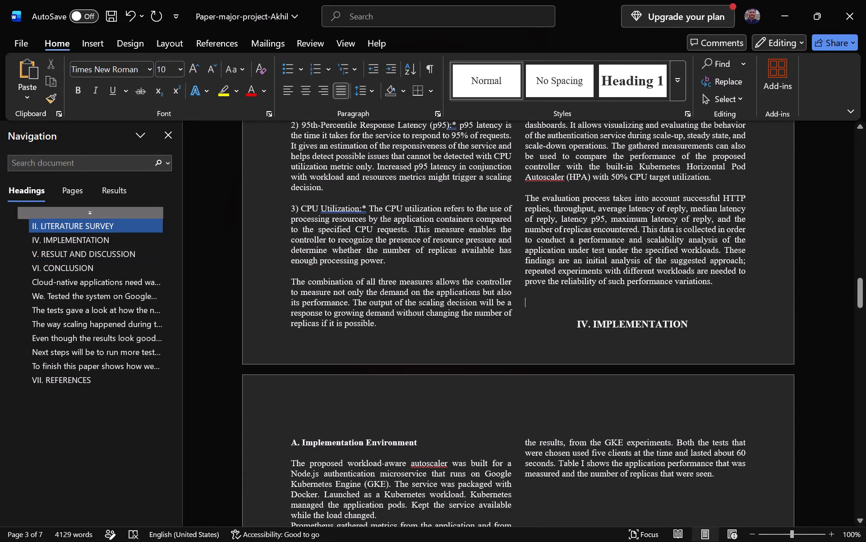
key("Return")
key("Return")
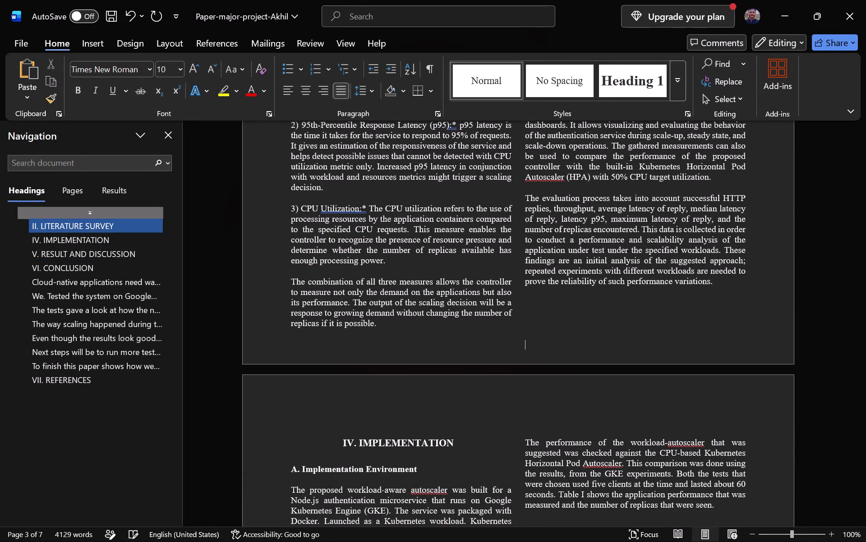
Delete one blank line directly above the TABLE I. GKE AUTOSCALER PERFORMANCE COMPARISON caption.
scroll(638, 363, "down", 2)
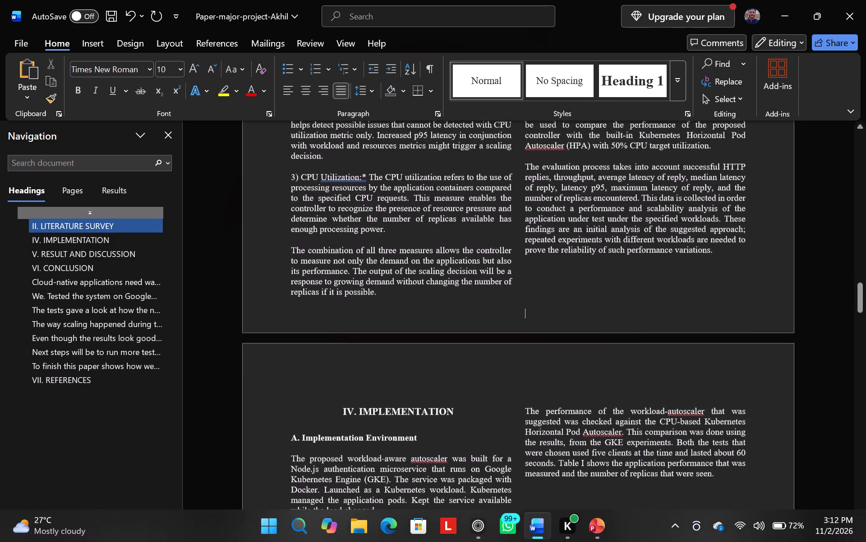
scroll(589, 354, "down", 1)
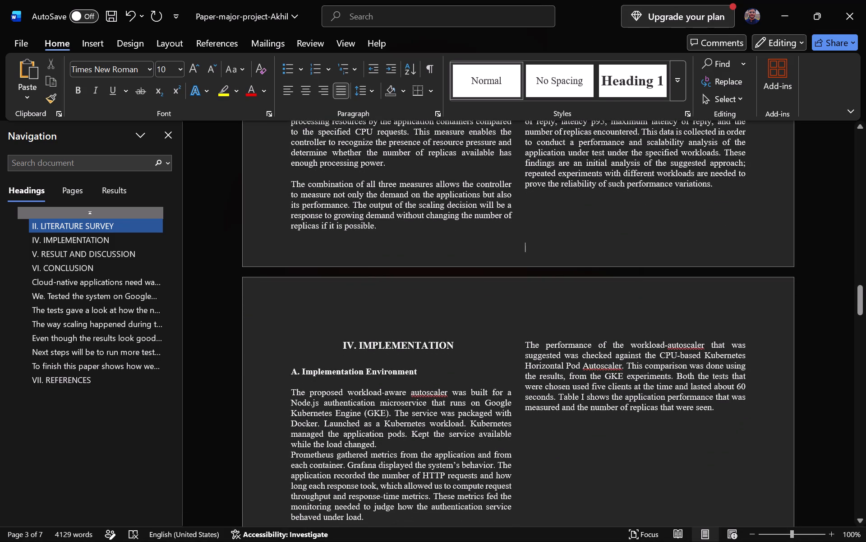
scroll(557, 328, "down", 4)
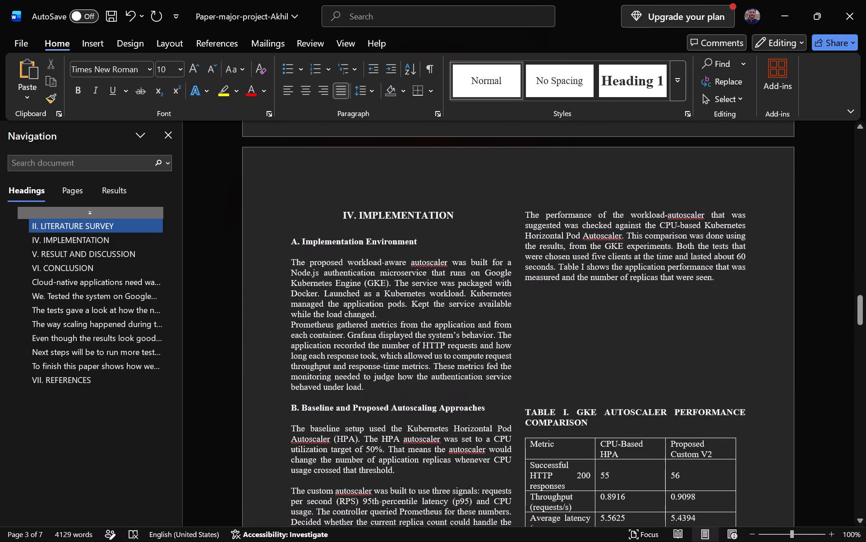
scroll(561, 316, "down", 1)
left_click(558, 324)
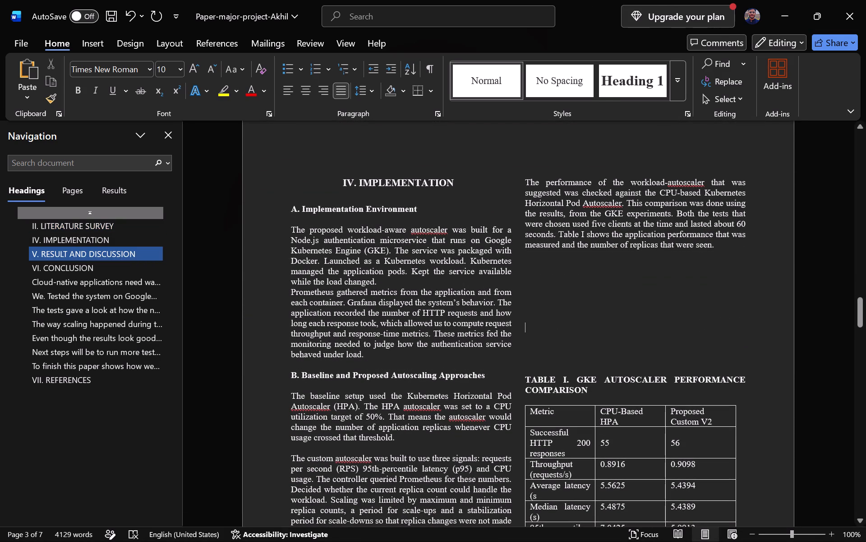
left_click(550, 365)
key("BackSpace")
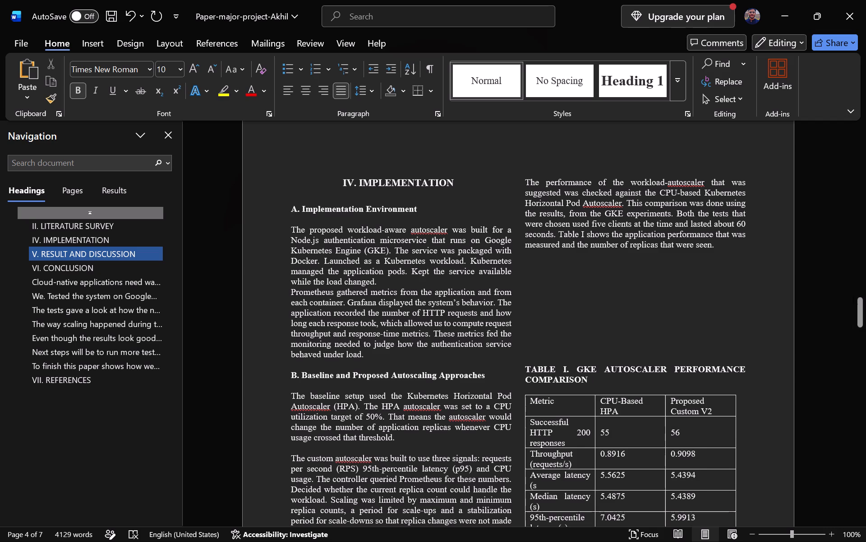
Remove the surplus blank lines above the TABLE I. GKE AUTOSCALER PERFORMANCE COMPARISON caption, keeping a single blank line.
key("BackSpace")
key("BackSpace")
key("BackSpace")
key("BackSpace")
key("BackSpace")
key("BackSpace")
key("BackSpace")
key("BackSpace")
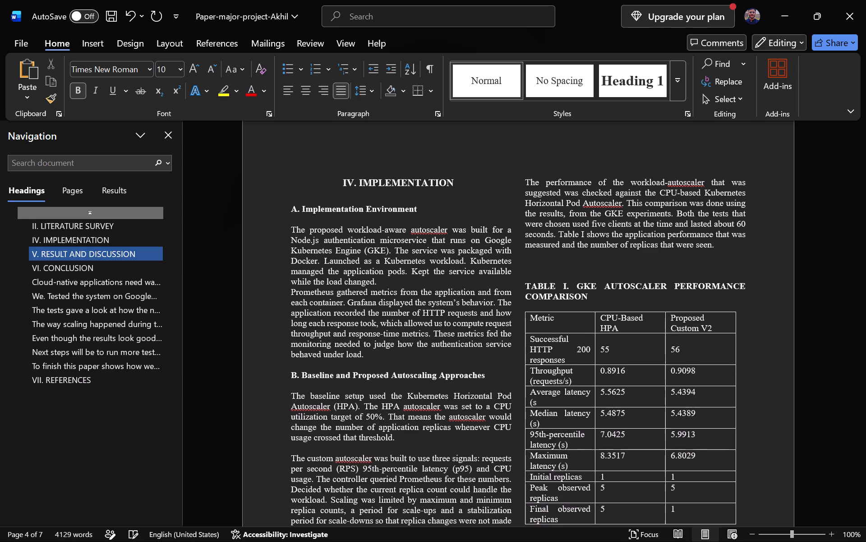
key("BackSpace")
key("BackSpace")
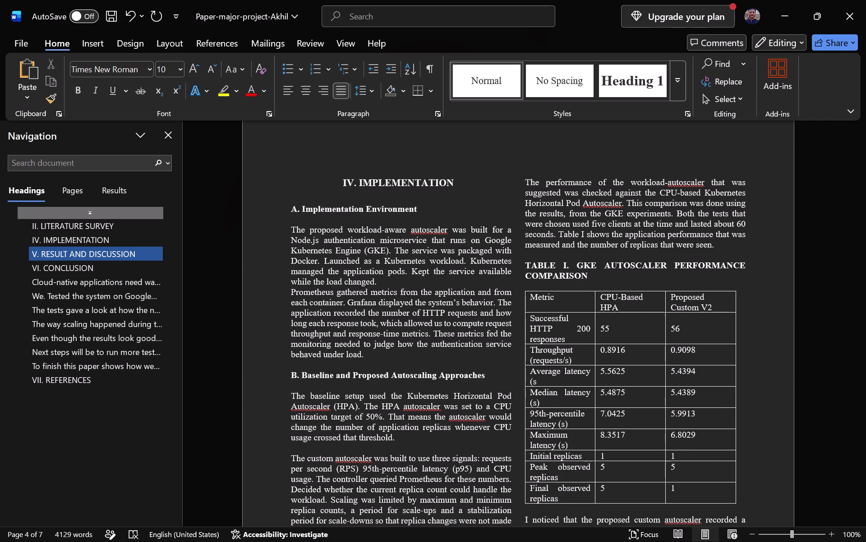
key("Return")
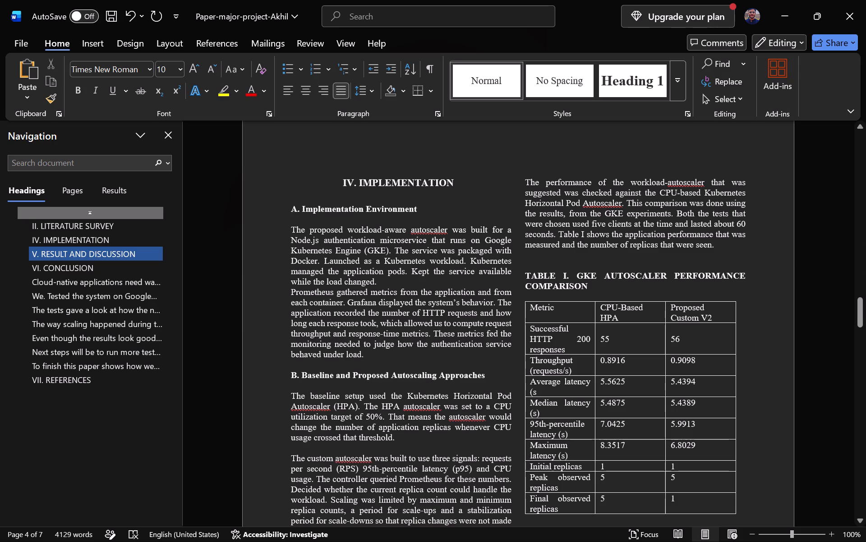
Examine the layout of the IV. IMPLEMENTATION page, Table I and the V. RESULT AND DISCUSSION heading through the next page's start.
scroll(478, 408, "down", 2)
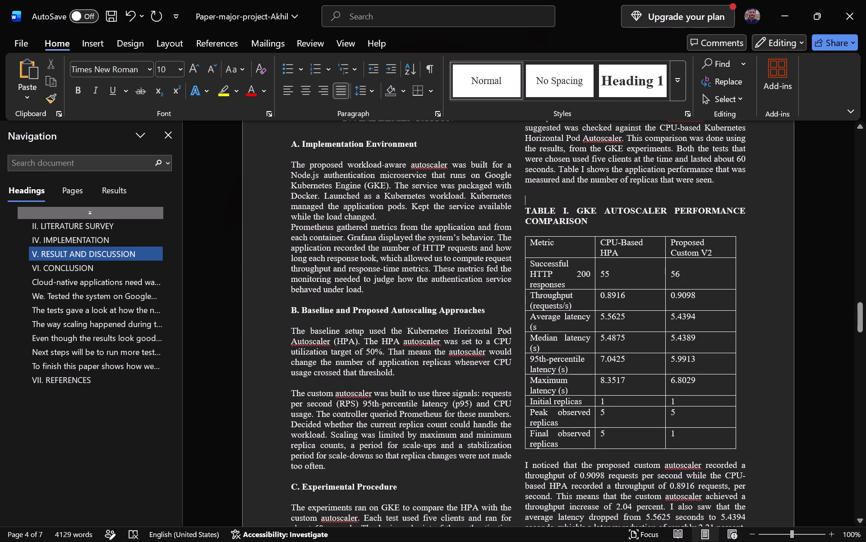
scroll(478, 409, "down", 3)
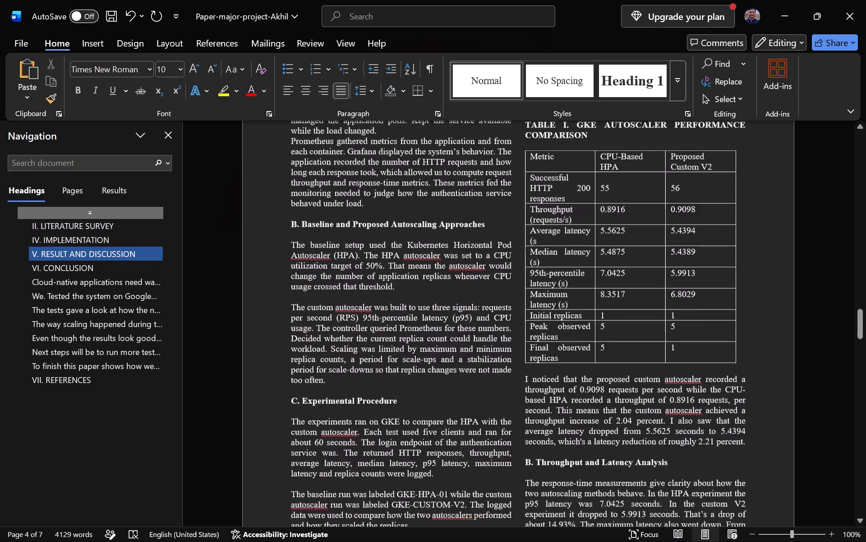
scroll(478, 409, "down", 2)
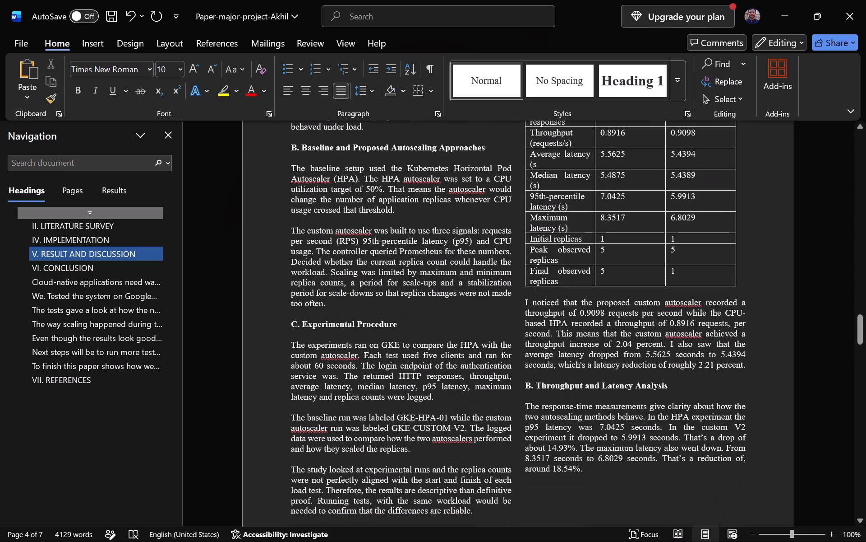
scroll(477, 404, "down", 5)
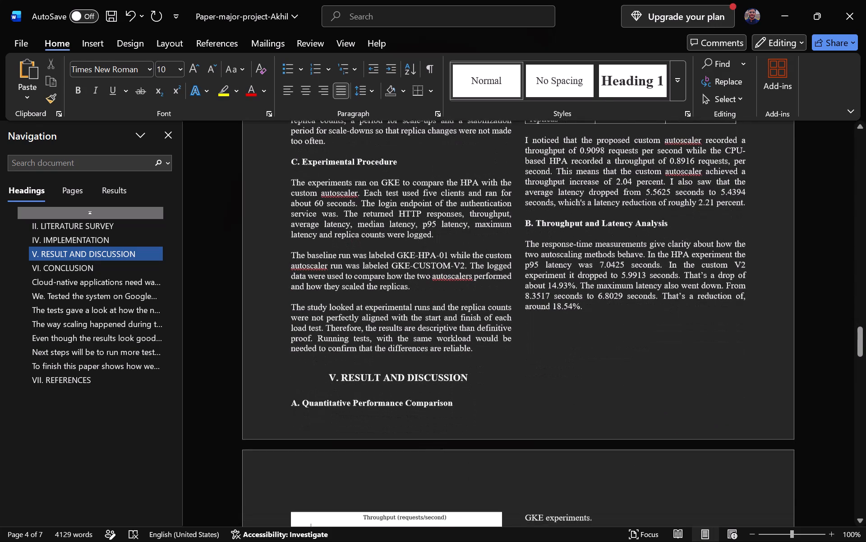
scroll(475, 401, "down", 4)
scroll(467, 395, "up", 2)
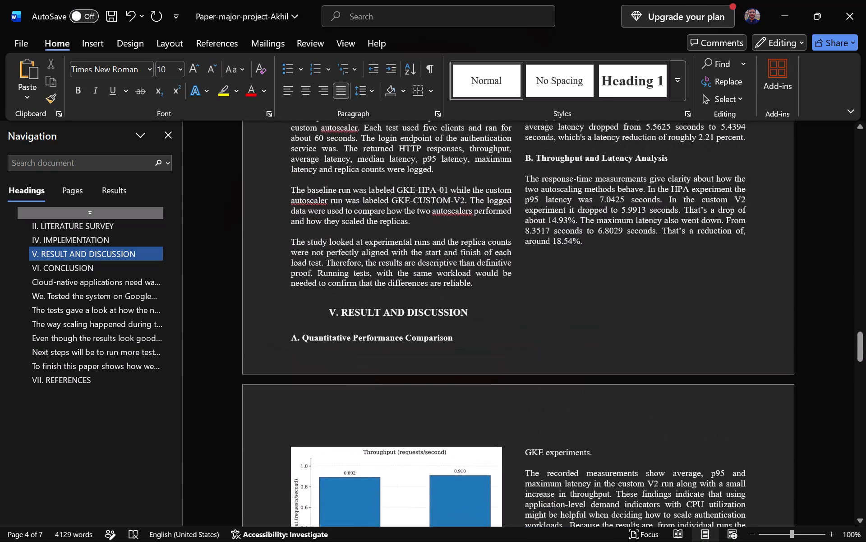
scroll(465, 389, "up", 4)
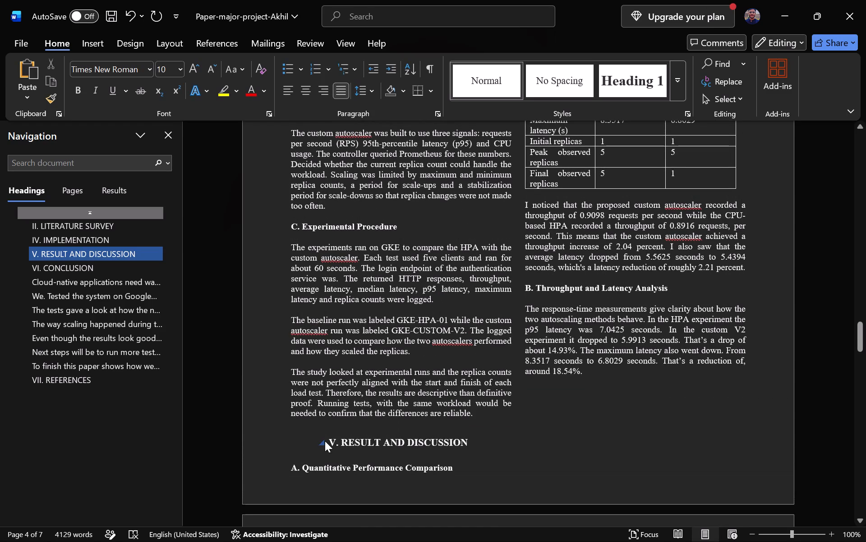
scroll(407, 401, "up", 4)
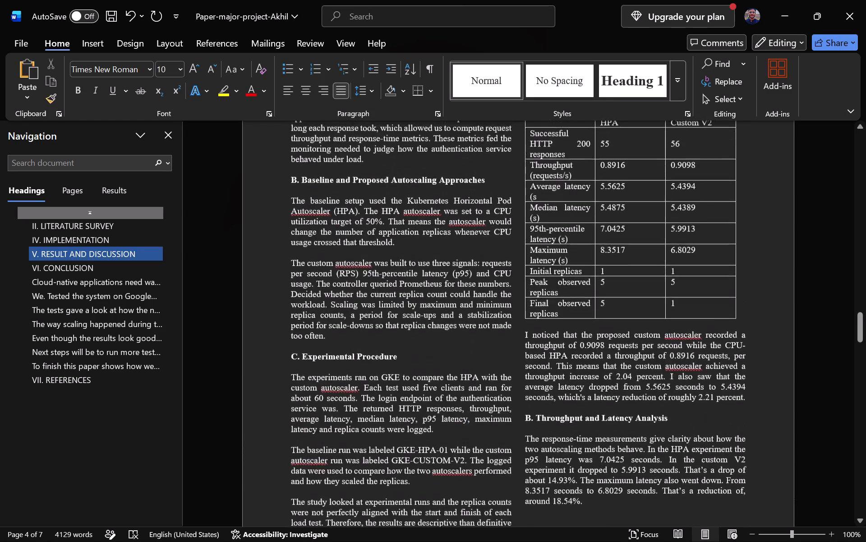
scroll(407, 401, "up", 7)
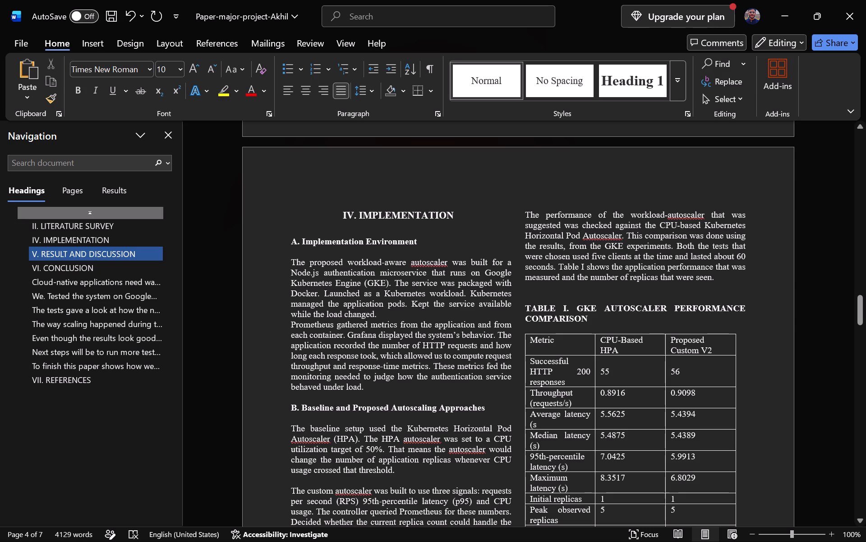
Replace "workload-autoscaler" with "proposed custom V2 model" in the first sentence of the paragraph above Table I.
left_click(709, 212)
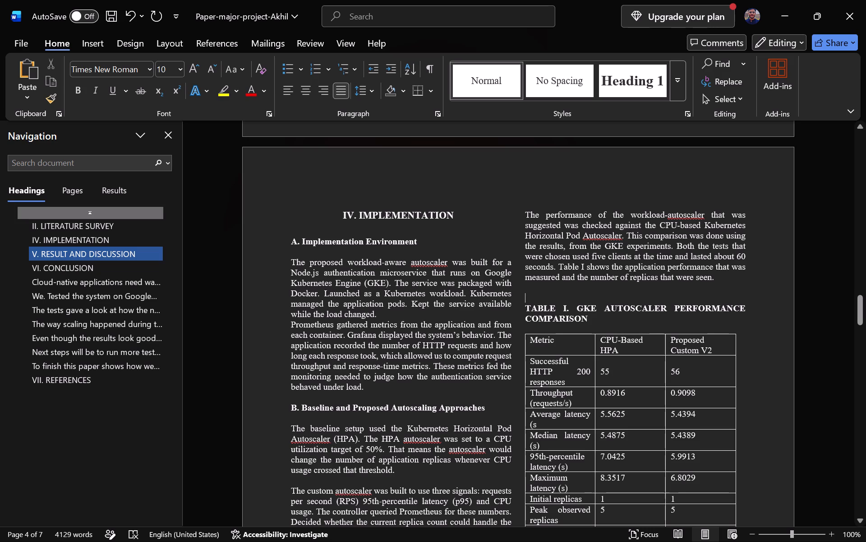
left_click(697, 212)
left_click(708, 215)
left_click(705, 215)
key("BackSpace")
key("BackSpace")
key("BackSpace")
key("BackSpace")
key("BackSpace")
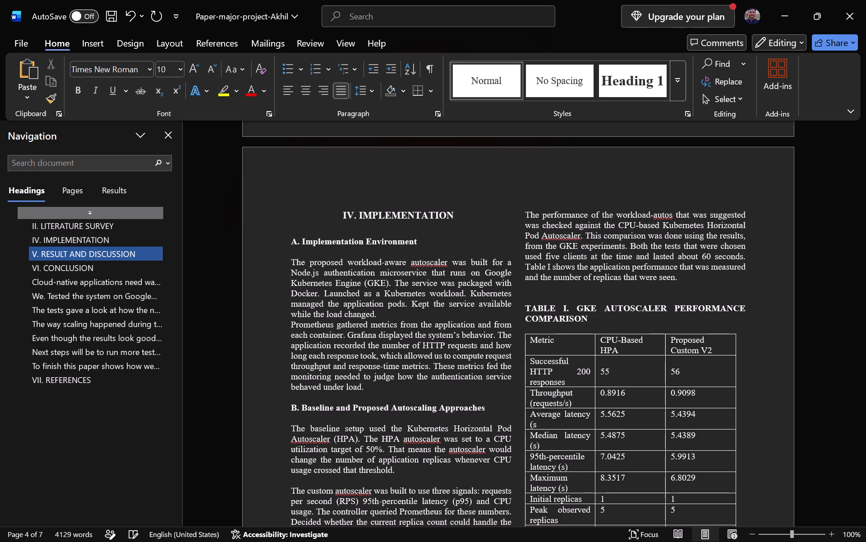
key("BackSpace")
key("BackSpace")
key("BackSpace")
key("BackSpace")
key("BackSpace")
key("BackSpace")
key("BackSpace")
key("BackSpace")
key("BackSpace")
key("BackSpace")
key("BackSpace")
key("BackSpace")
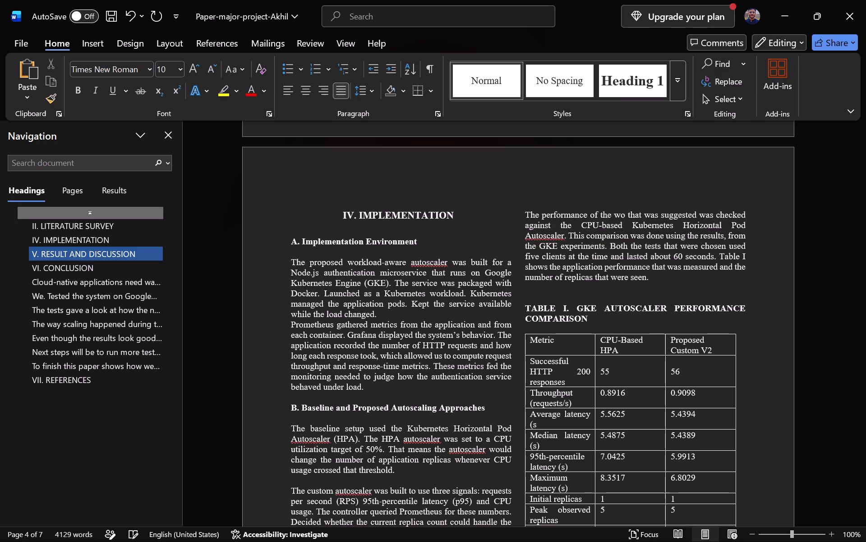
key("BackSpace")
key("BackSpace")
type("Pr")
key("BackSpace")
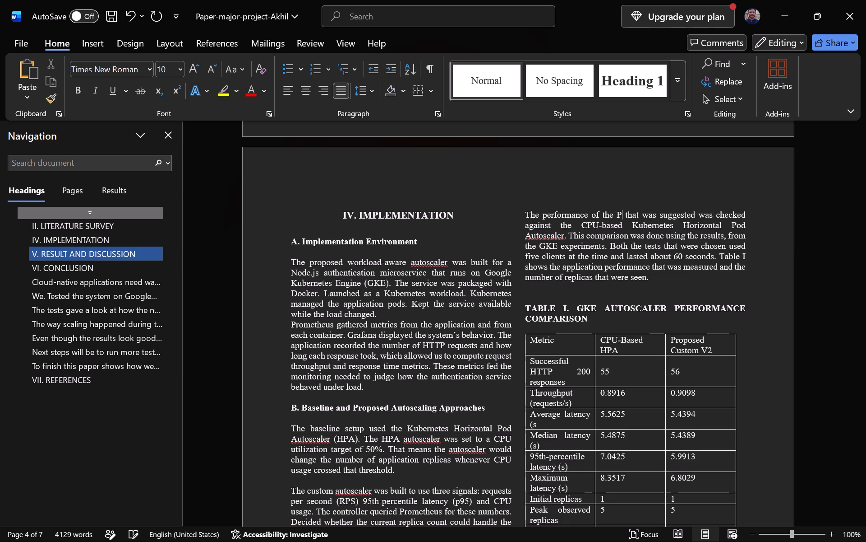
key("BackSpace")
key("p")
type("roposed c")
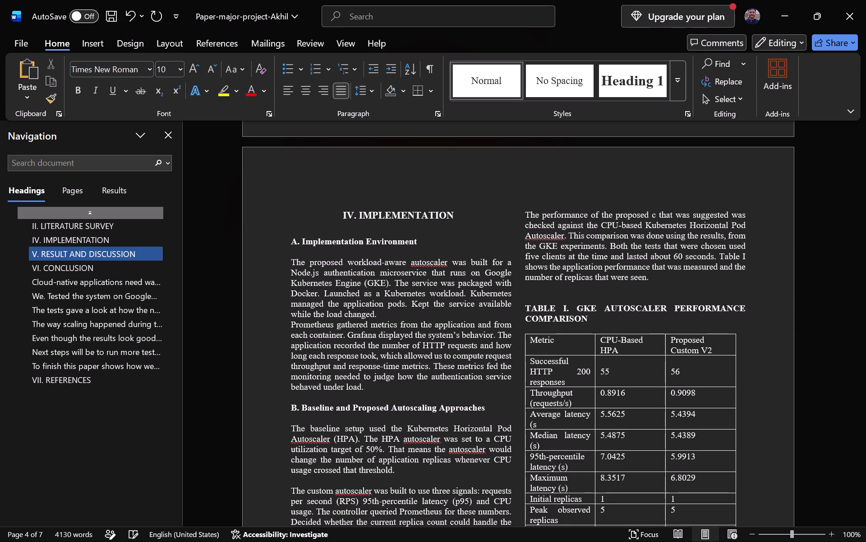
key("BackSpace")
type("csu")
key("BackSpace")
key("BackSpace")
type("ustom")
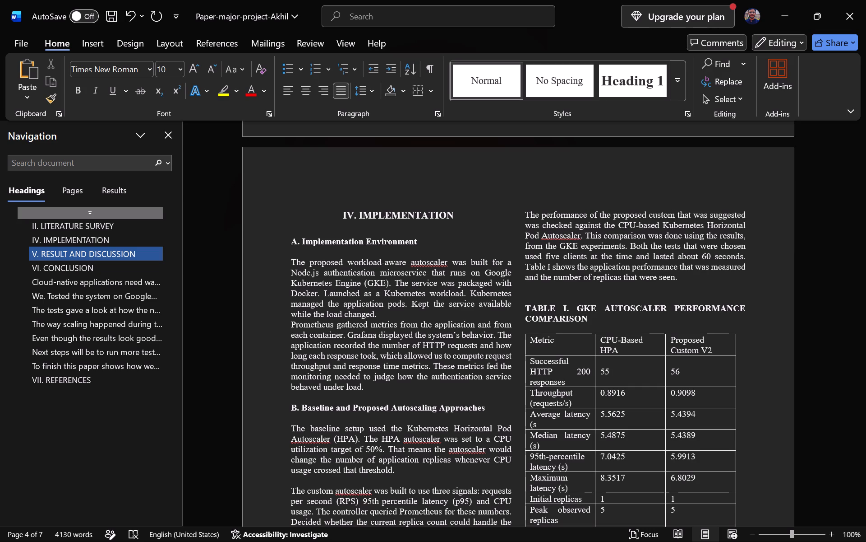
key("space")
type("V@")
key("BackSpace")
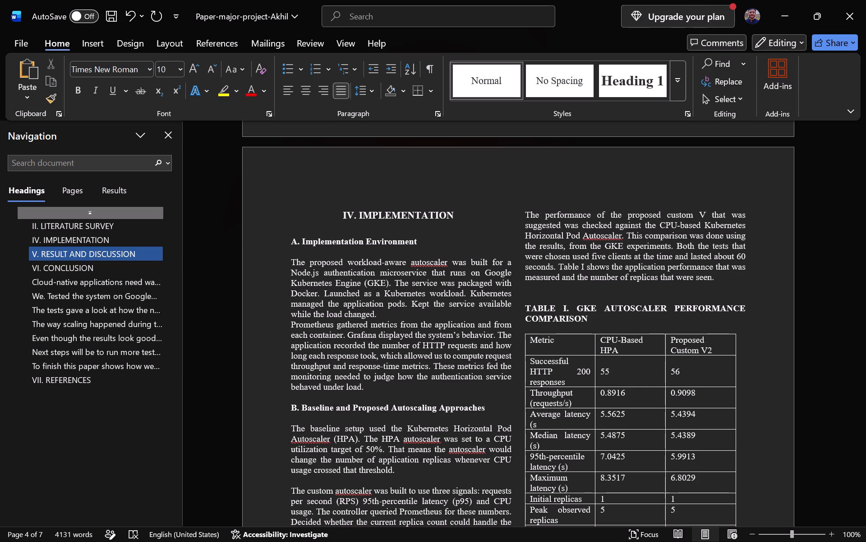
type("2 ma")
key("BackSpace")
type("odel")
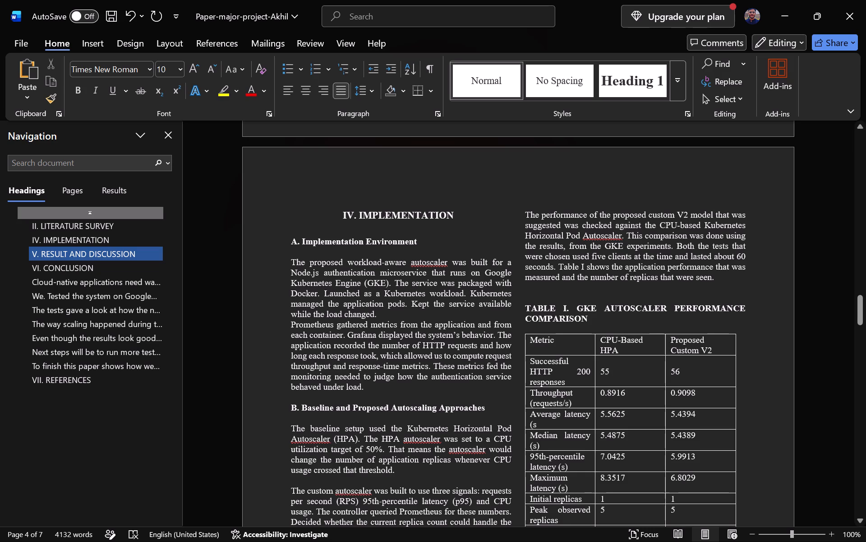
Replace "suggested was checked" with "compared with" in the first sentence of the paragraph above Table I.
left_click_drag(521, 228, 630, 232)
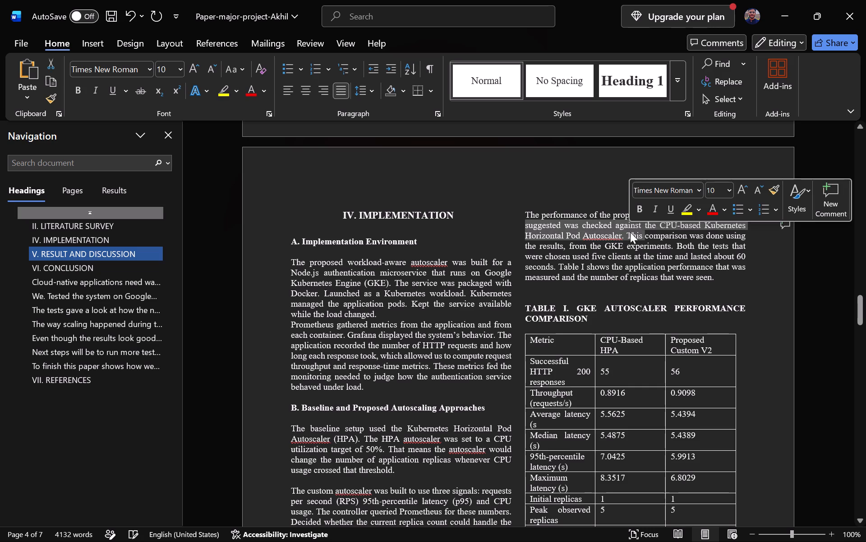
left_click(633, 226)
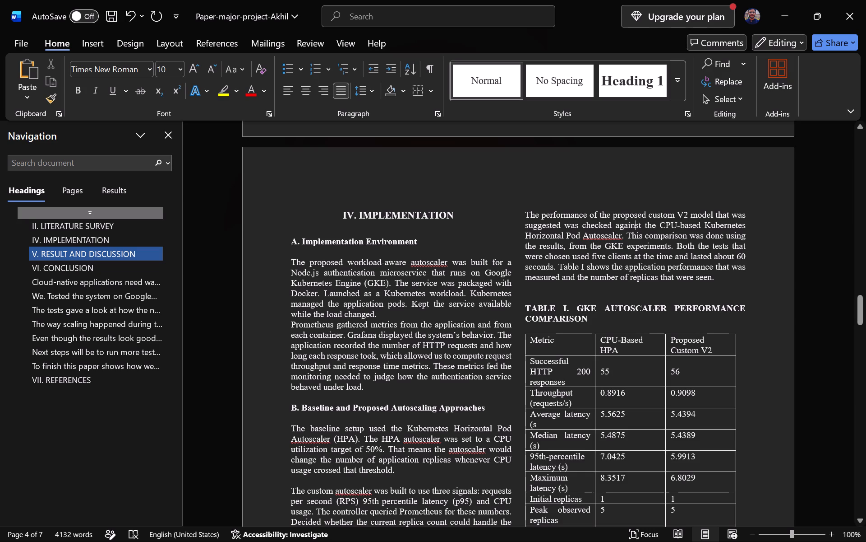
left_click(580, 224)
key("Right")
key("Right")
key("Right")
key("Right")
key("Right")
key("Right")
key("Right")
key("Right")
key("BackSpace")
key("BackSpace")
key("BackSpace")
key("BackSpace")
key("BackSpace")
key("BackSpace")
key("BackSpace")
key("BackSpace")
key("BackSpace")
key("BackSpace")
key("BackSpace")
key("BackSpace")
key("BackSpace")
key("BackSpace")
key("BackSpace")
key("BackSpace")
key("BackSpace")
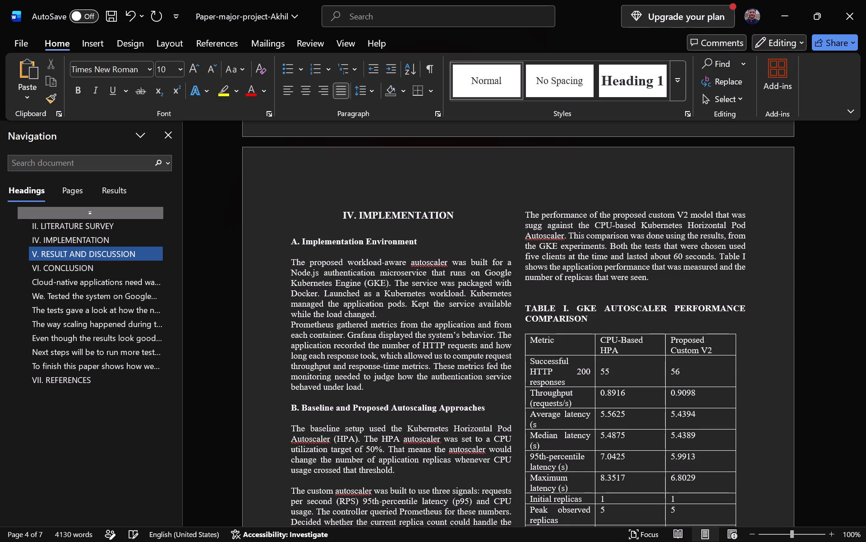
key("BackSpace")
key("BackSpace")
key("BackSpace")
key("BackSpace")
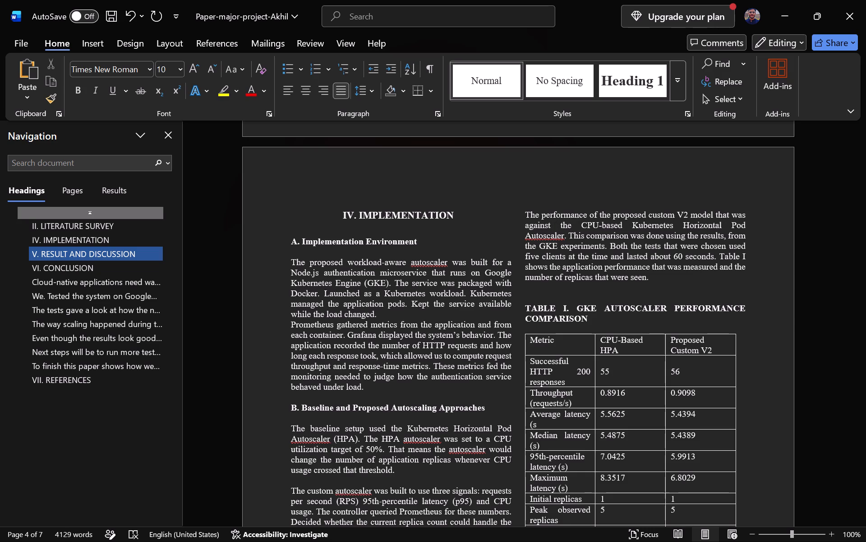
type("compared with")
key("space")
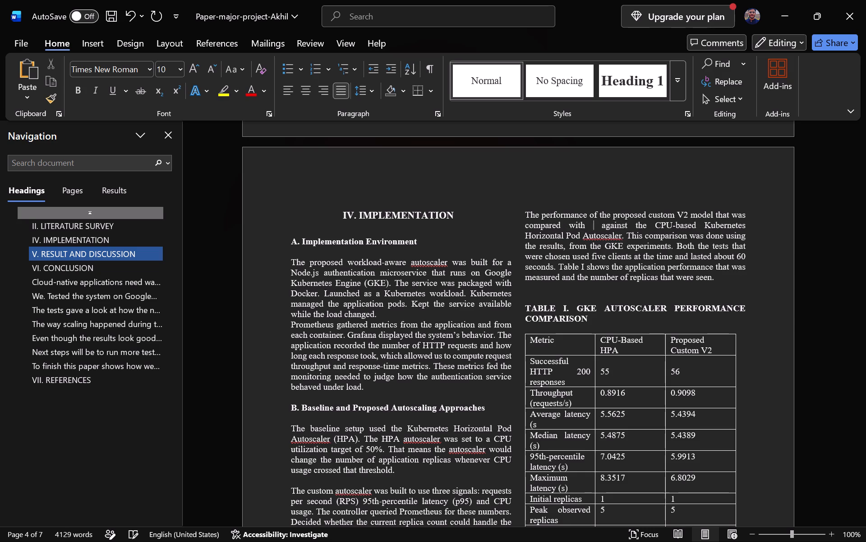
key("BackSpace")
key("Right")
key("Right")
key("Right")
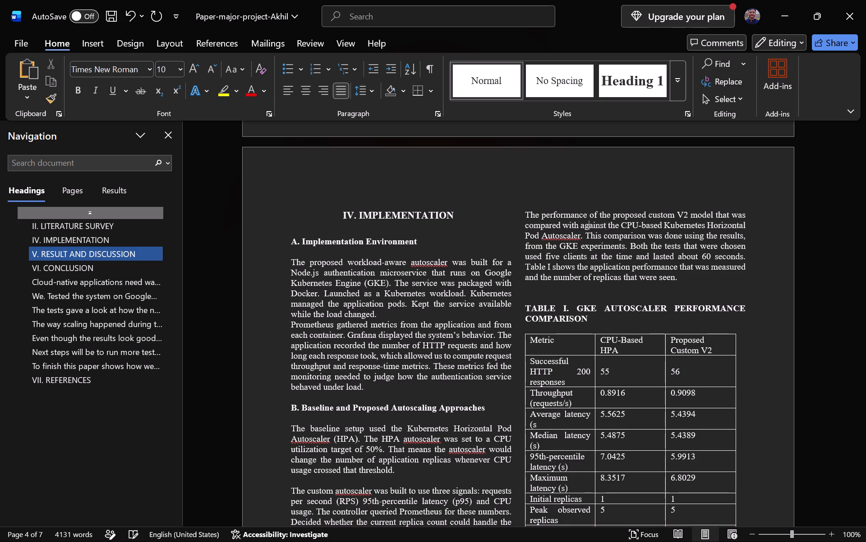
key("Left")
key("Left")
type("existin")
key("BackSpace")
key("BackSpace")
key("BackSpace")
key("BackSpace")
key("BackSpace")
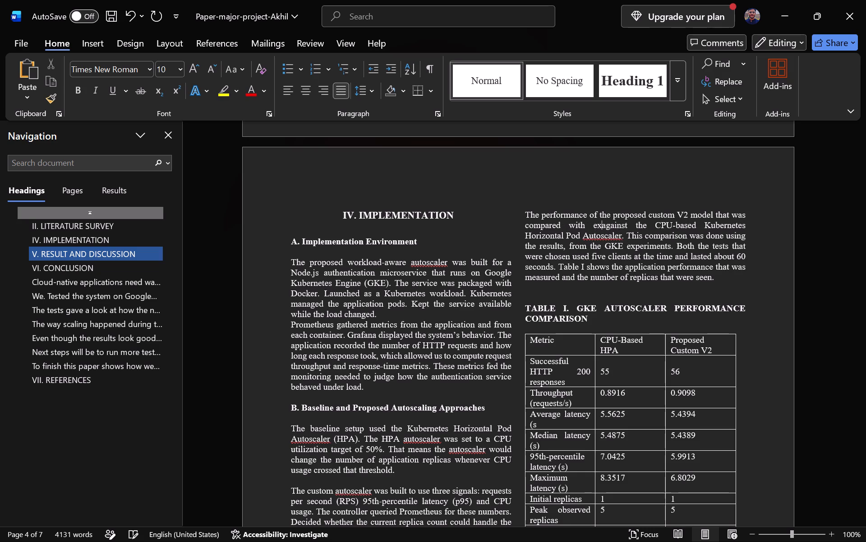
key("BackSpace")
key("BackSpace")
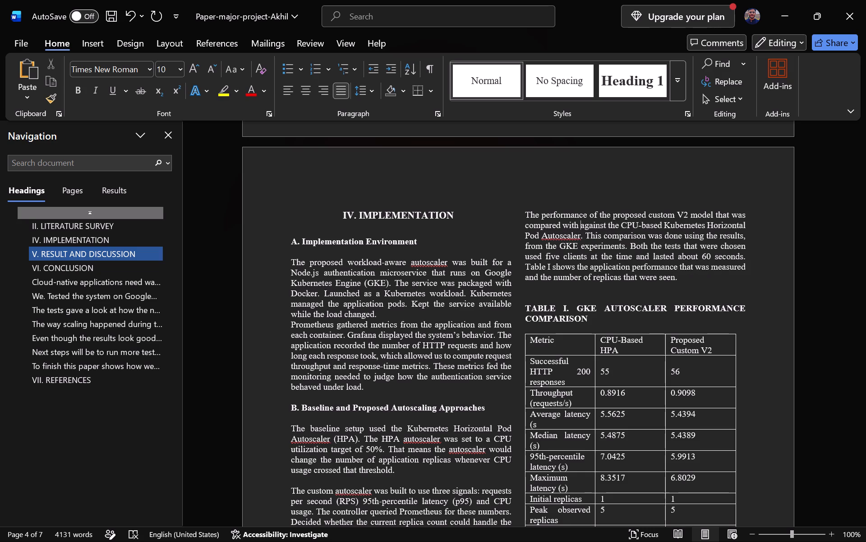
Replace "against the" with "existing" before "CPU-based Kubernetes" in the first sentence of the paragraph above Table I.
key("Right")
key("Right")
key("Right")
key("Right")
key("Right")
key("Right")
key("Right")
key("Right")
key("Right")
key("Right")
key("Right")
key("Right")
key("BackSpace")
key("BackSpace")
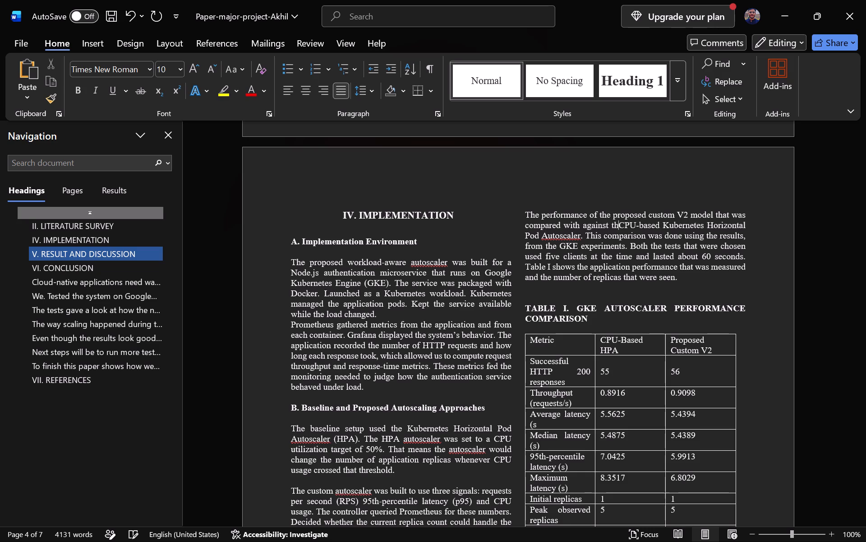
key("BackSpace")
key("BackSpace")
key("BackSpace")
key("BackSpace")
key("BackSpace")
key("BackSpace")
key("BackSpace")
key("BackSpace")
key("BackSpace")
key("BackSpace")
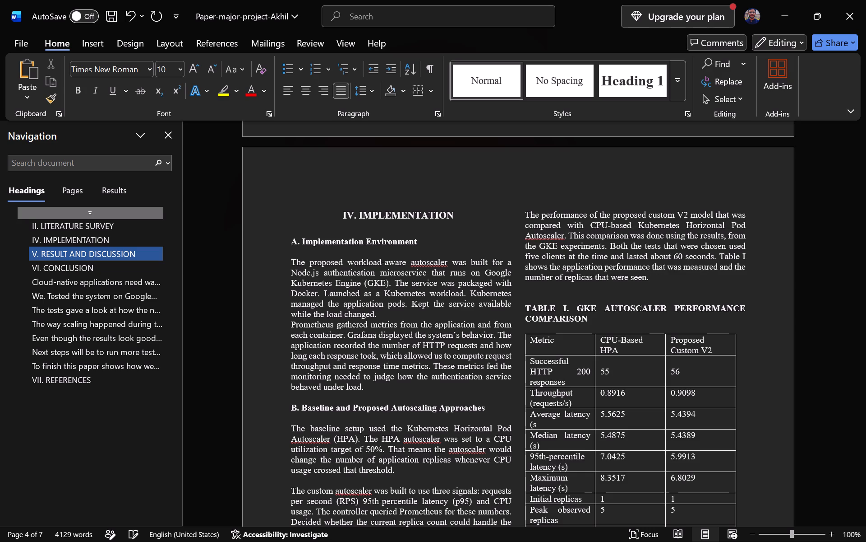
type("existing")
key("space")
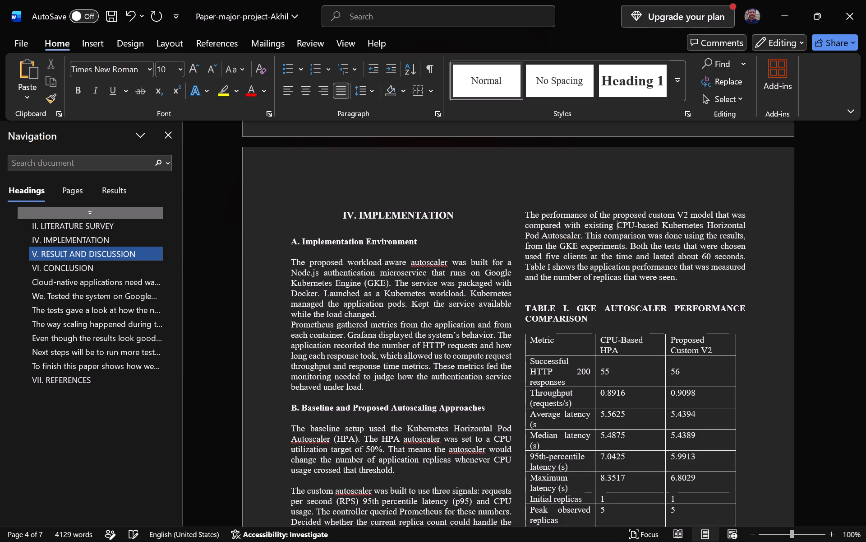
Add "model" after "Horizontal Pod Autoscaler" at the end of the first sentence of the paragraph above Table I.
left_click(581, 235)
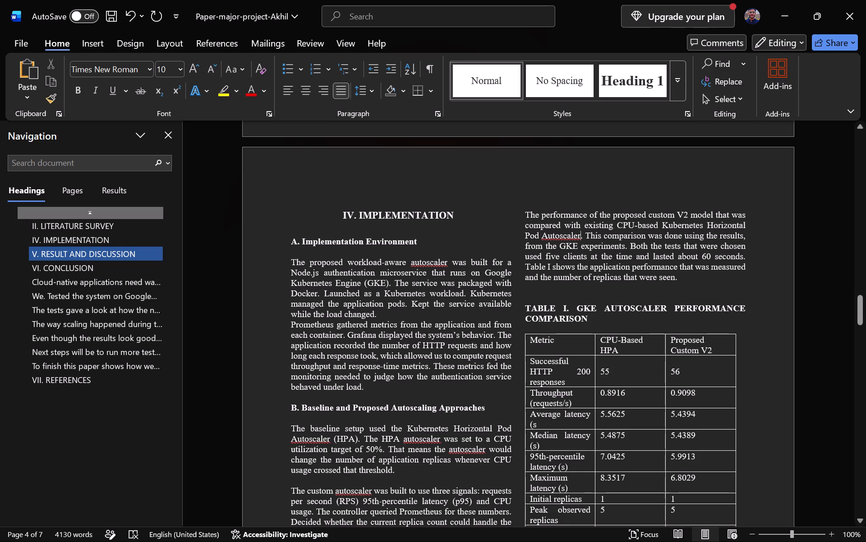
key("space")
type("model")
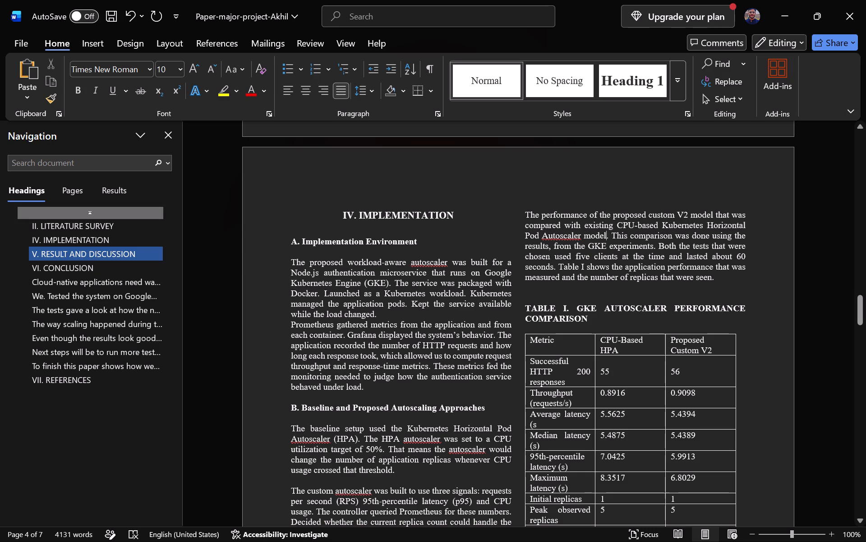
Replace "results" with "different evalution metrices" in the second sentence of the paragraph above Table I.
left_click(547, 249)
key("BackSpace")
key("BackSpace")
key("BackSpace")
key("BackSpace")
key("BackSpace")
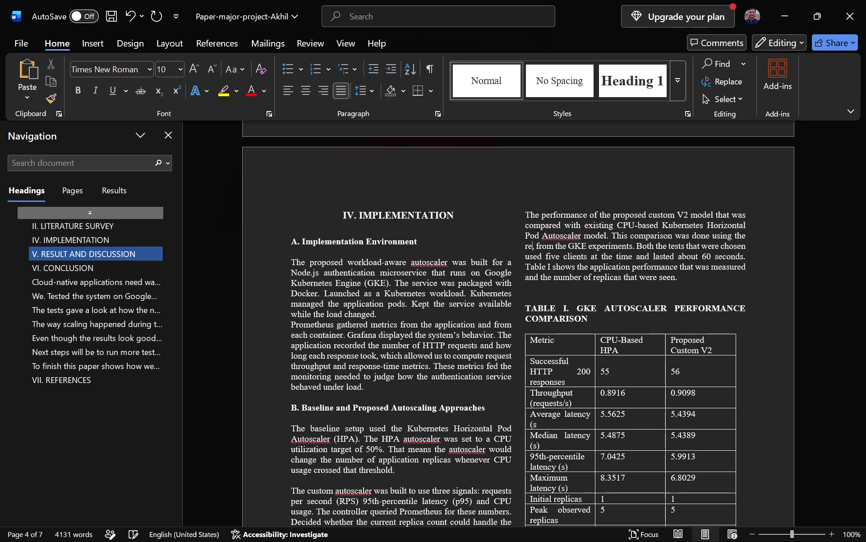
key("BackSpace")
key("BackSpace")
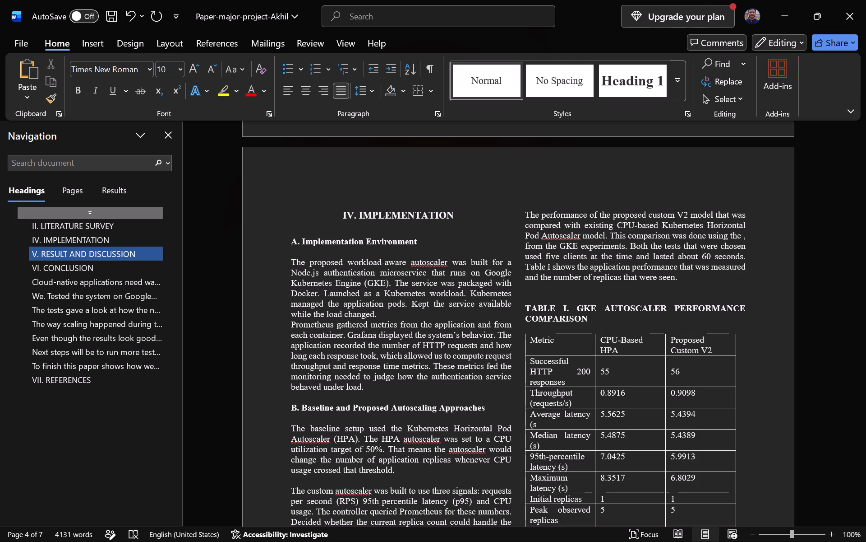
type("different evalution metrices")
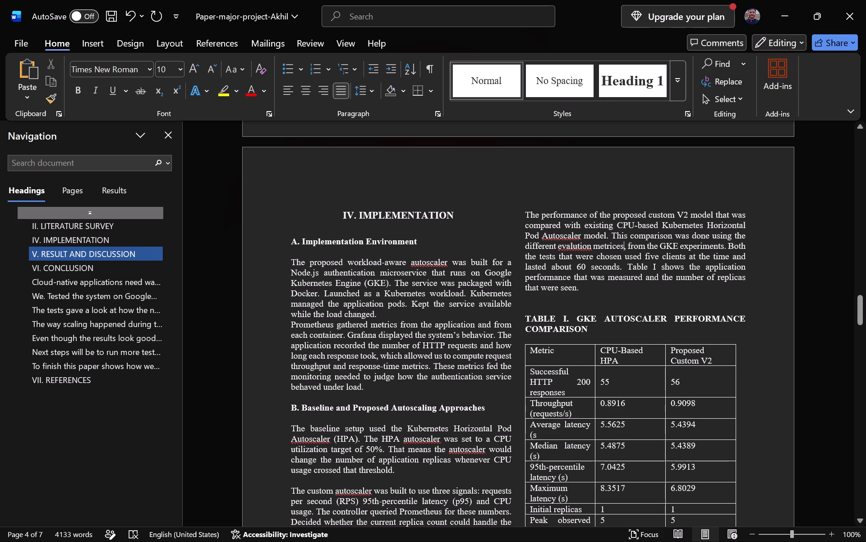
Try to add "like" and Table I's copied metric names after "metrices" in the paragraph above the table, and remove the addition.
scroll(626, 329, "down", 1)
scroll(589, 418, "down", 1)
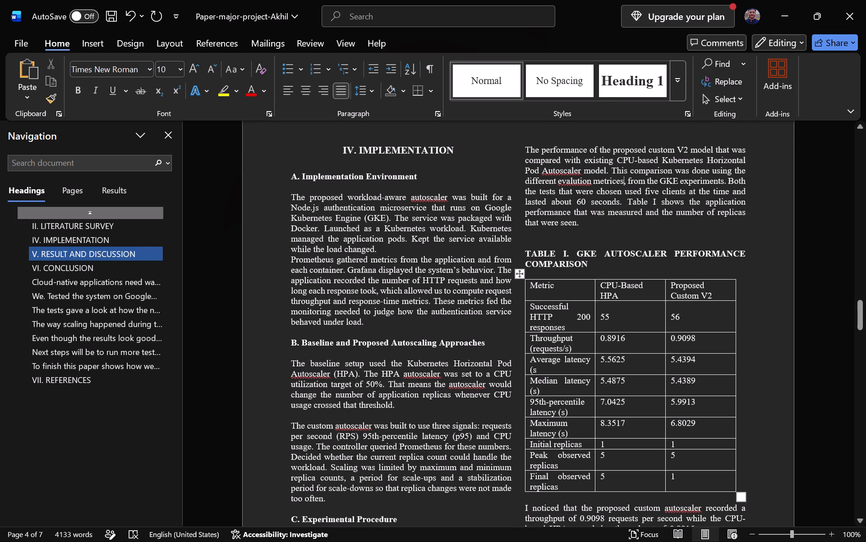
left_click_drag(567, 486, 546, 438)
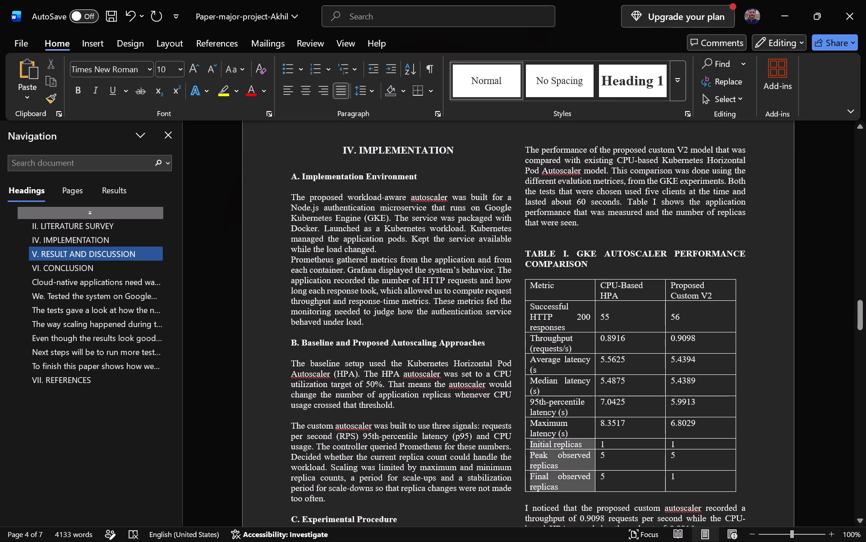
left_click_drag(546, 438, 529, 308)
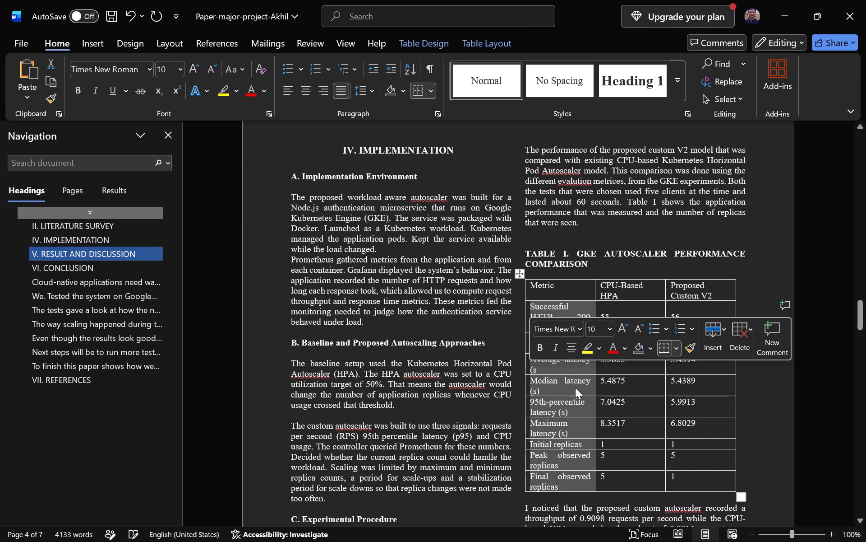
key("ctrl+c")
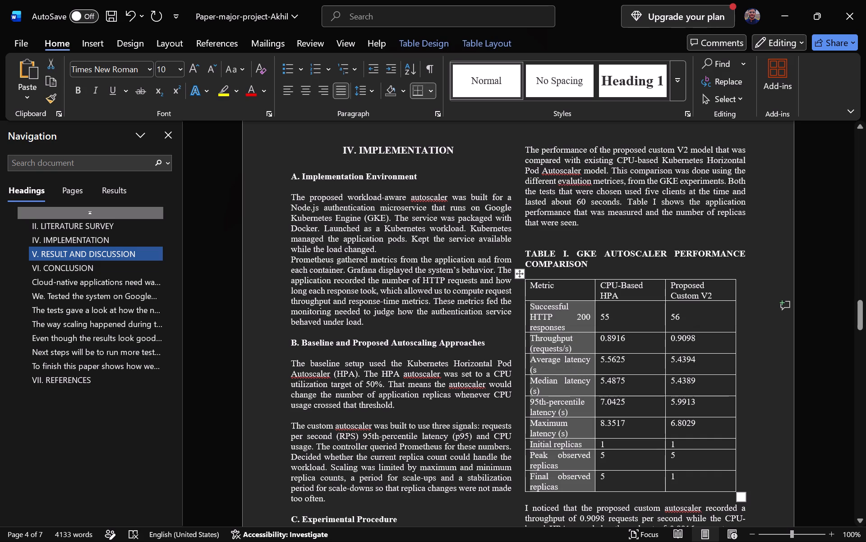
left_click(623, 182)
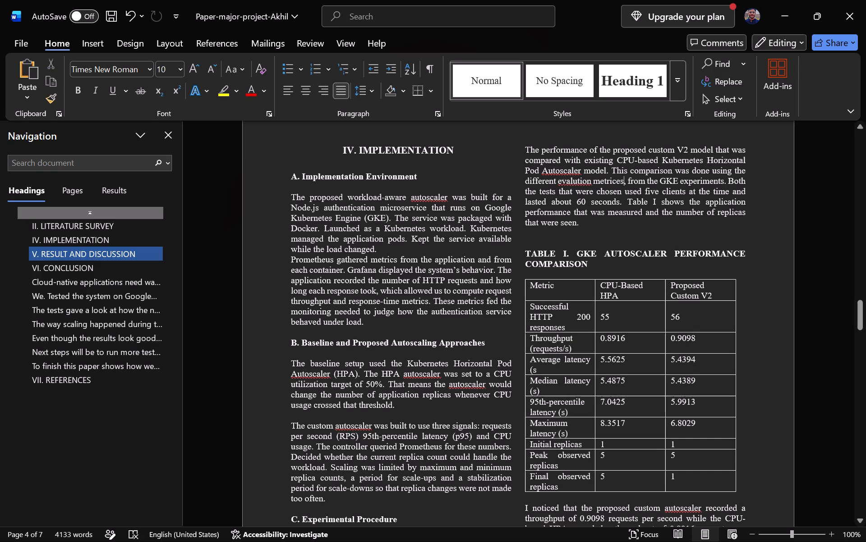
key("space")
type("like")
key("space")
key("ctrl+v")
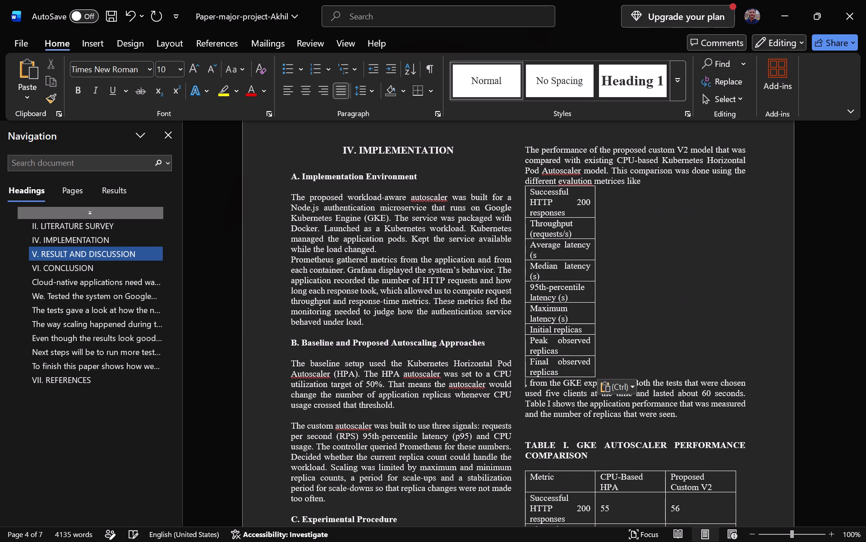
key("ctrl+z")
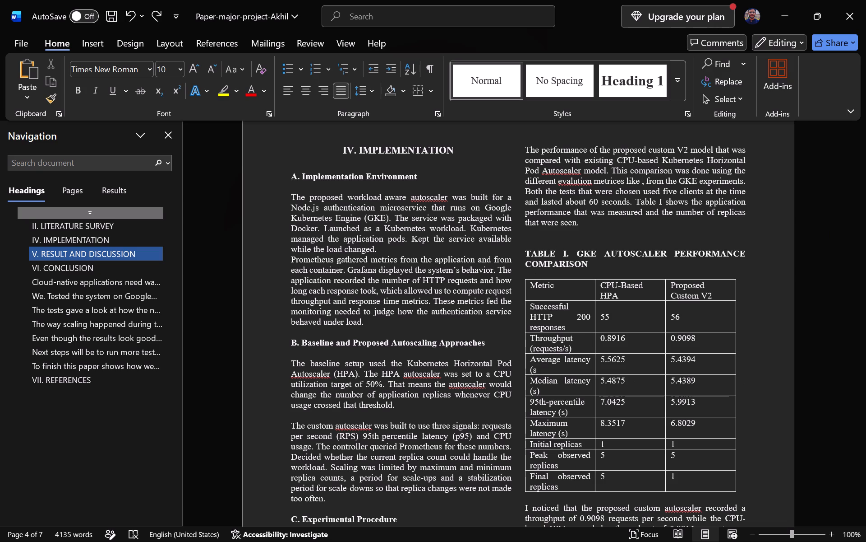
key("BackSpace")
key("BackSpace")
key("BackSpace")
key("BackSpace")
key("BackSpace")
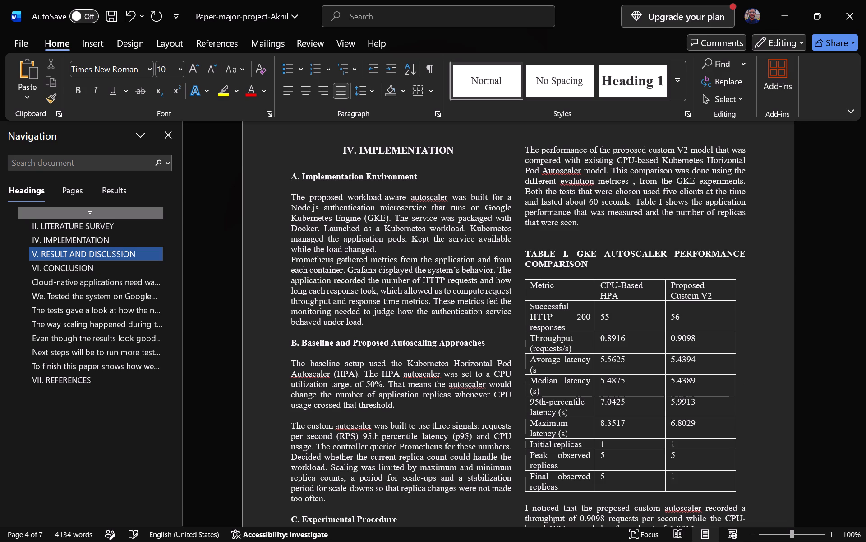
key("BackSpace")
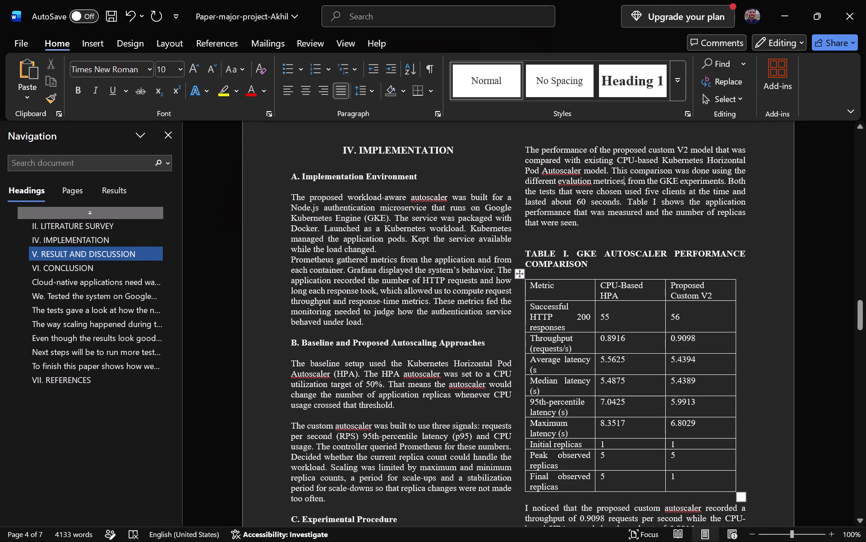
Copy the paragraph below Table I that begins "I noticed that the proposed custom autoscaler".
scroll(700, 366, "down", 4)
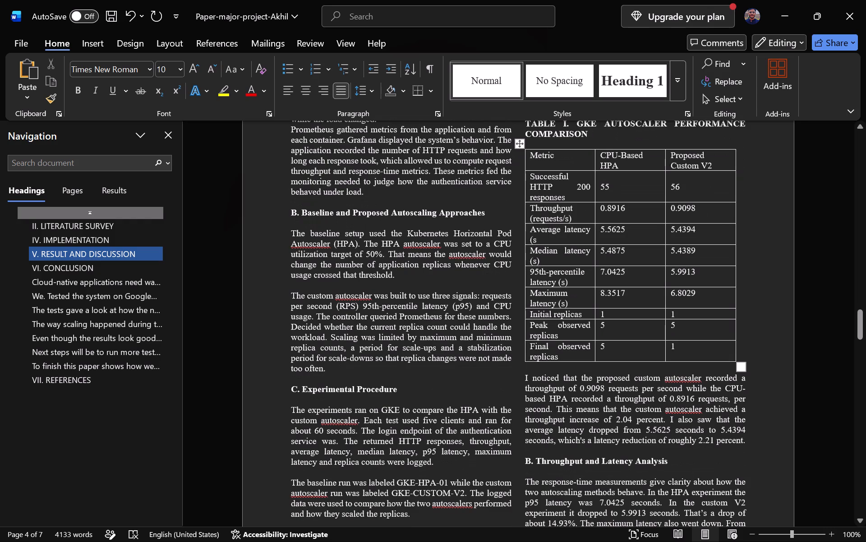
scroll(697, 350, "down", 2)
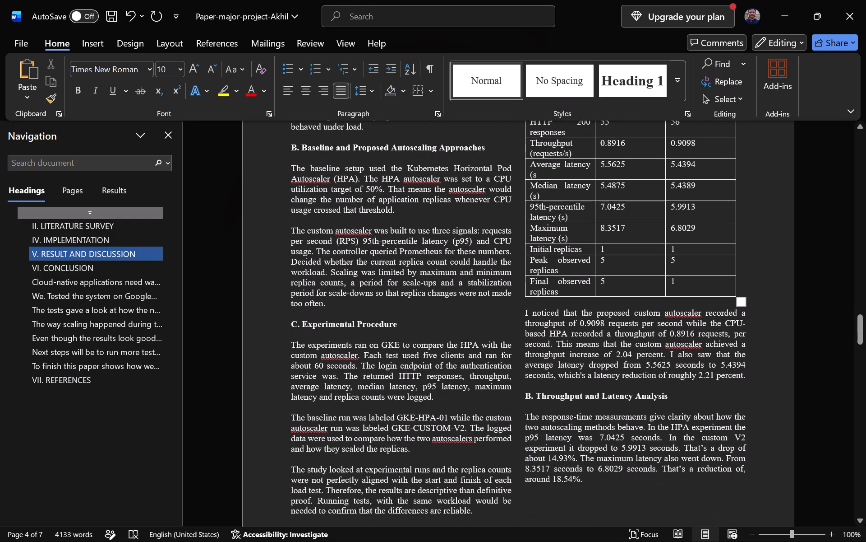
left_click_drag(746, 376, 523, 316)
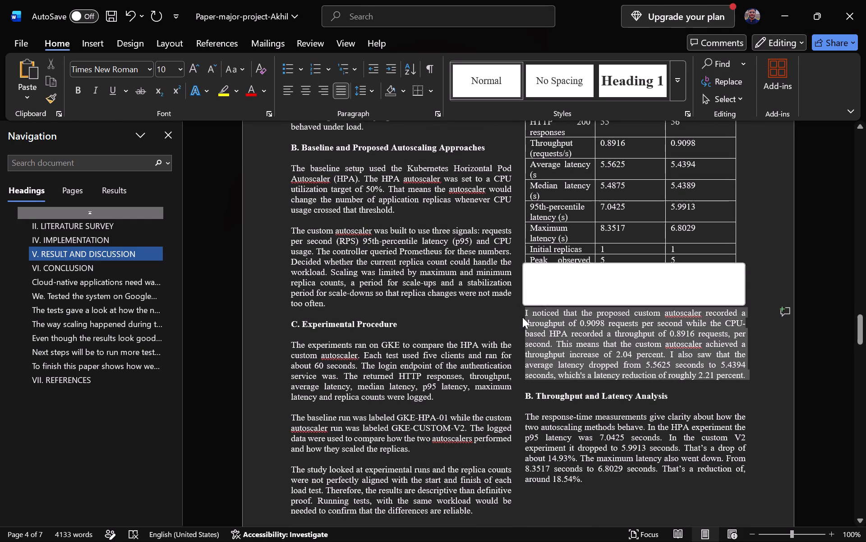
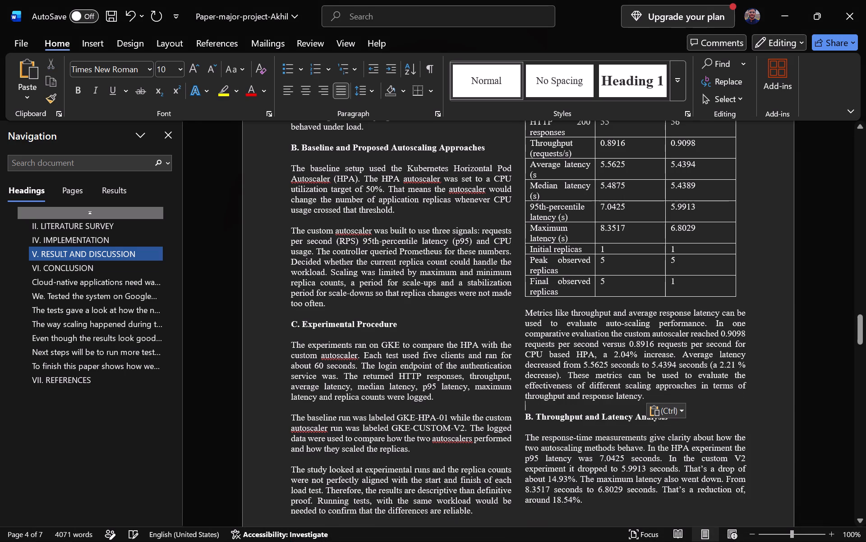
left_click(692, 399)
left_click_drag(660, 394, 521, 320)
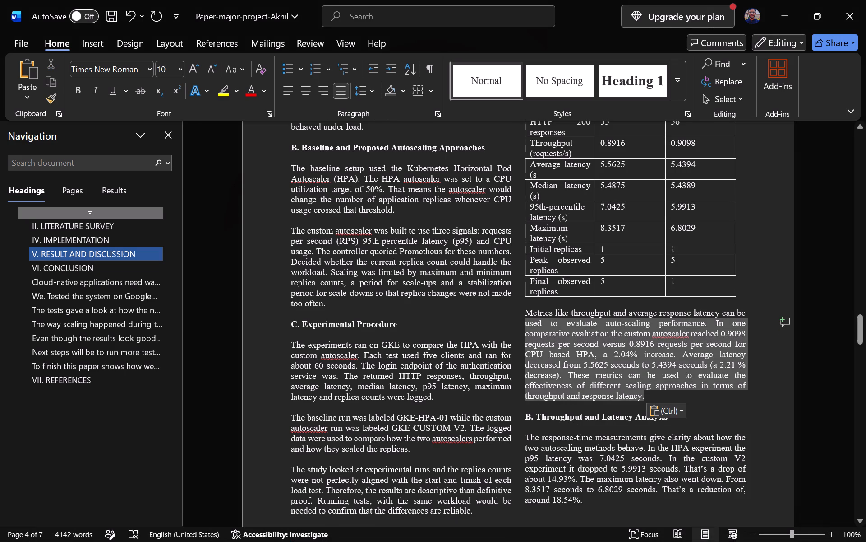
left_click_drag(521, 320, 521, 316)
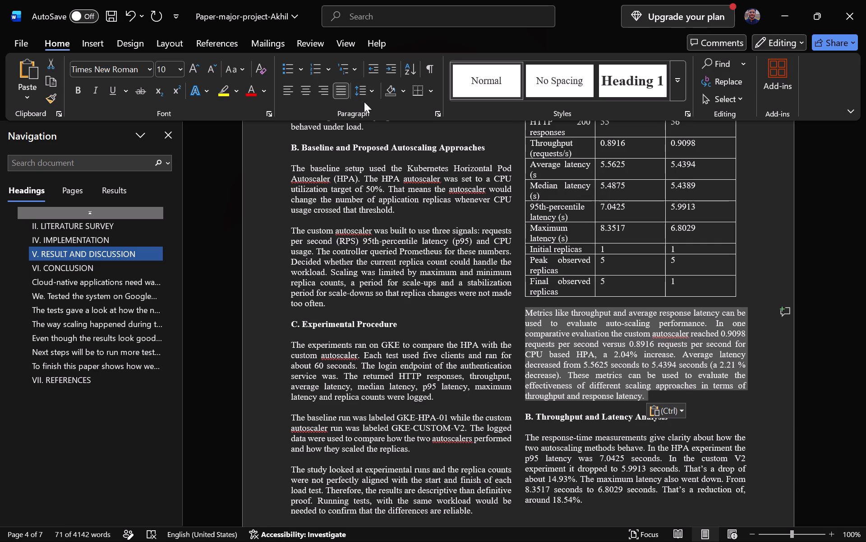
key("ctrl+j")
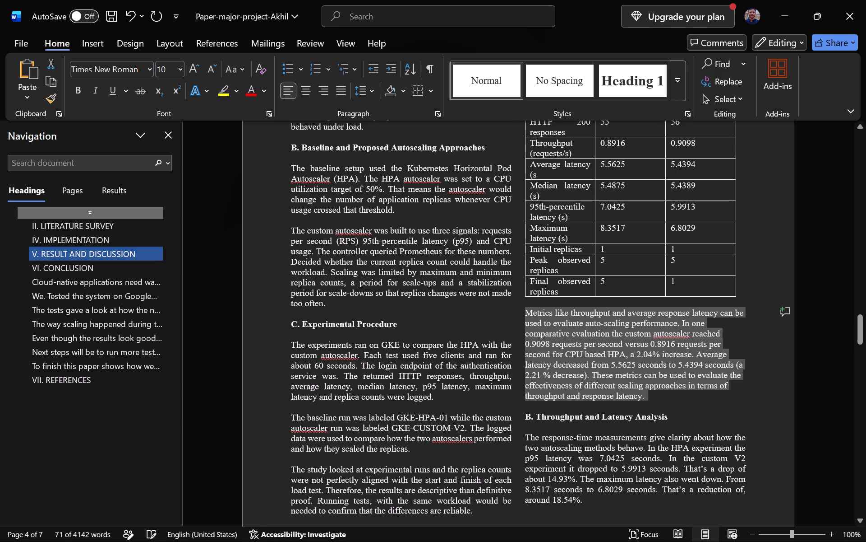
key("ctrl+j")
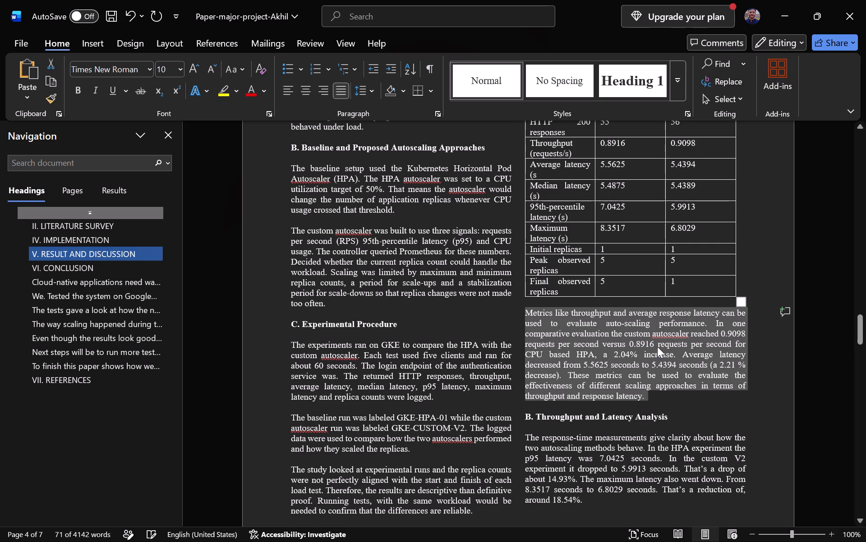
left_click(727, 402)
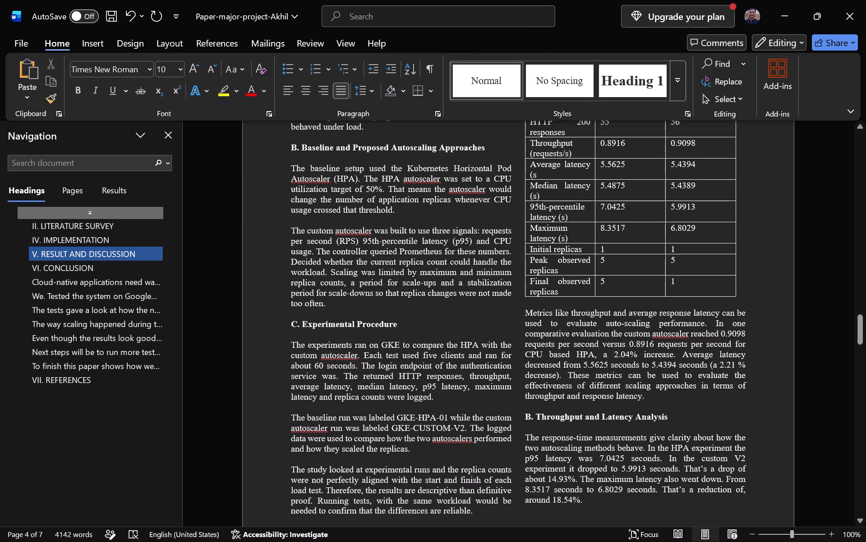
In the new paragraph below Table I, change "the custom autoscaler" to "the proposed custom V2 autoscaler".
left_click(627, 334)
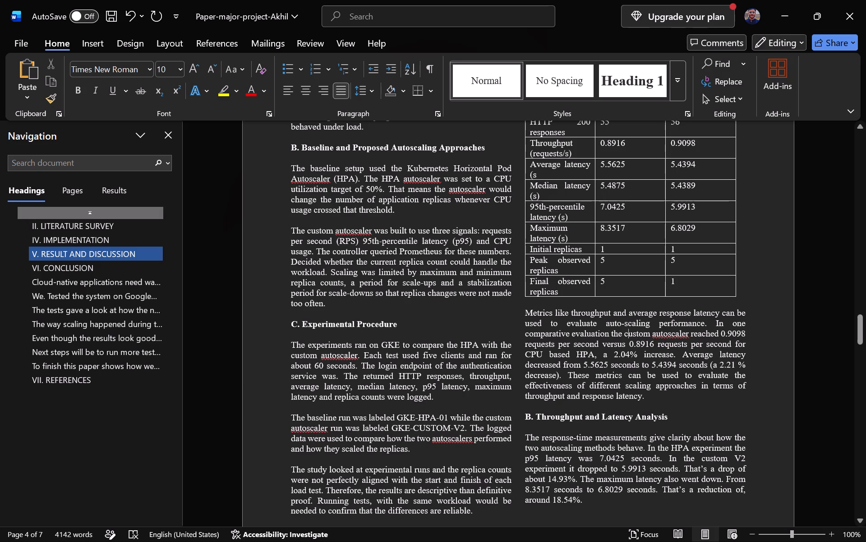
left_click(618, 334)
key("Right")
key("space")
type("proposed")
key("Right")
key("Right")
key("Right")
key("Right")
key("Right")
key("Right")
key("Right")
key("Right")
key("Right")
key("Right")
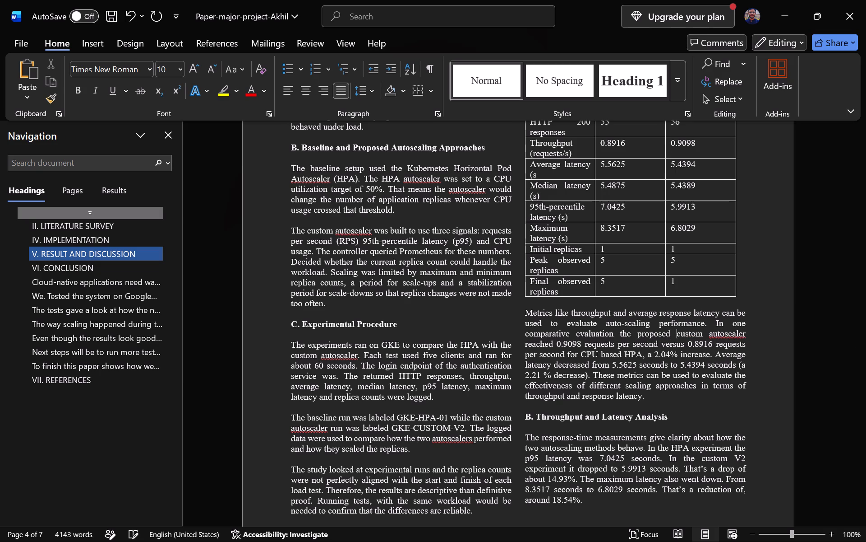
key("Left")
key("Left")
key("Left")
key("space")
type("V2")
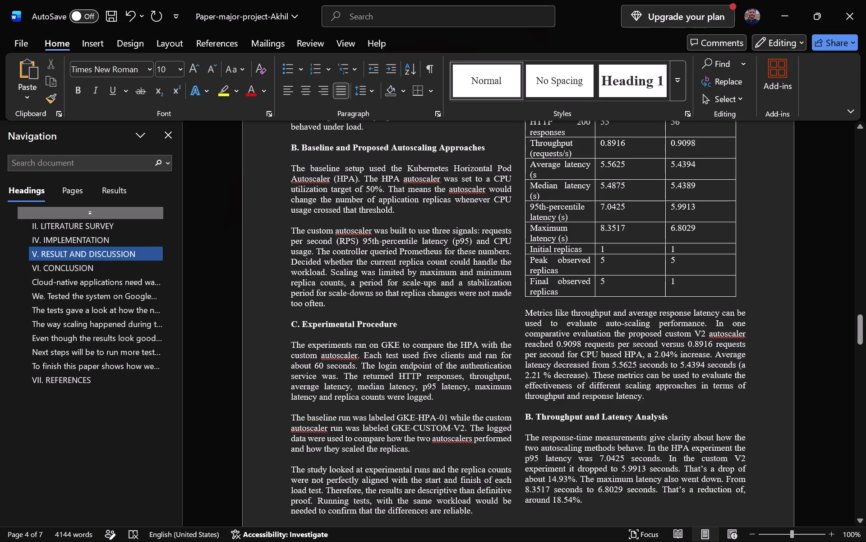
scroll(702, 402, "down", 1)
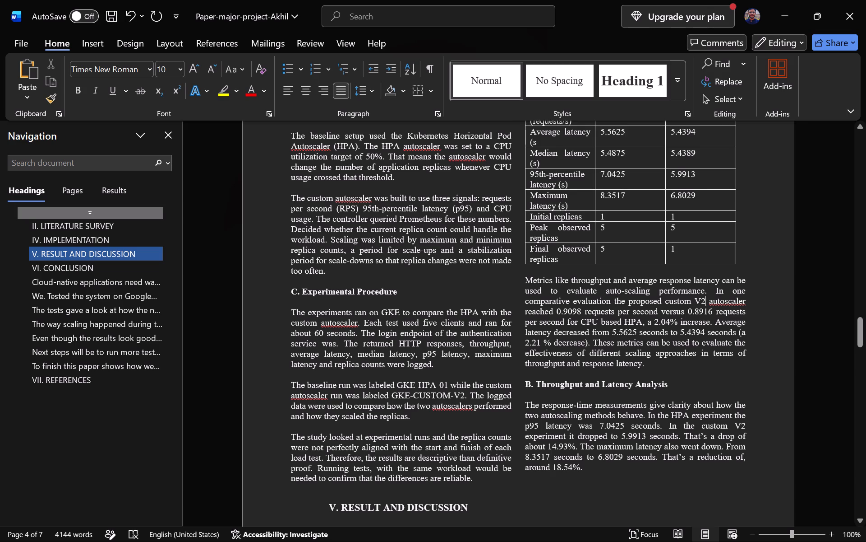
left_click_drag(643, 416, 530, 402)
key("ctrl+c")
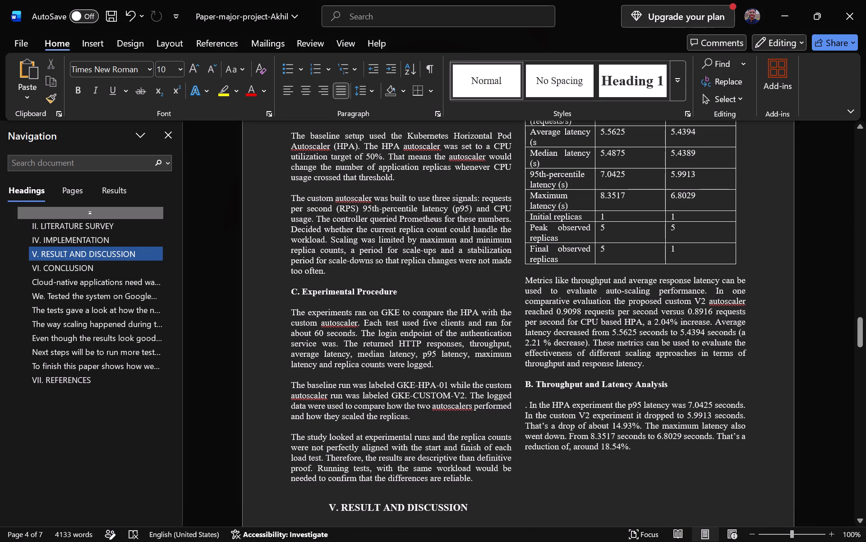
key("ctrl+v")
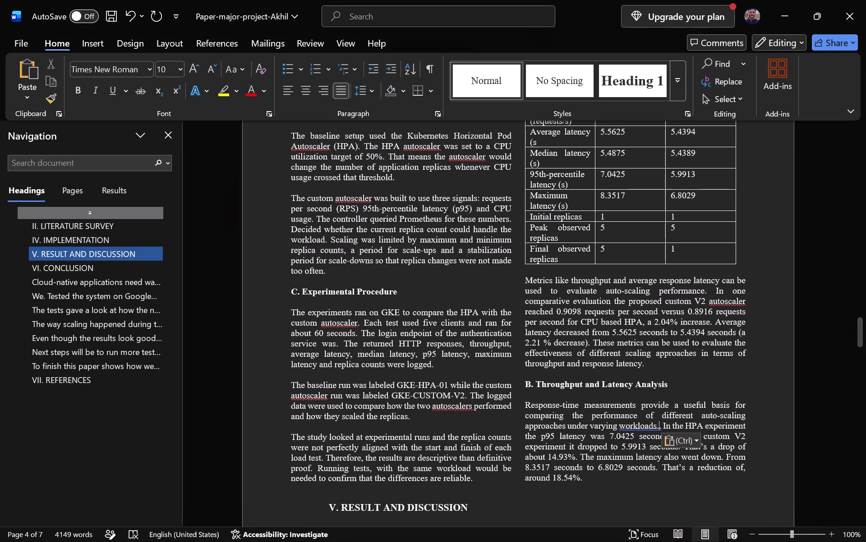
key("BackSpace")
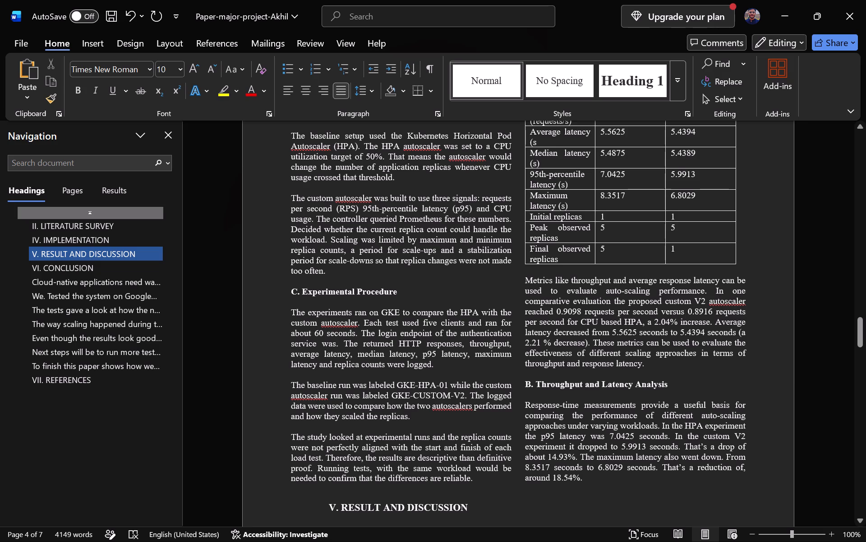
Insert "proposed" before "custom V2 experiment" in the Throughput and Latency Analysis paragraph.
left_click(701, 437)
key("space")
type("proposed")
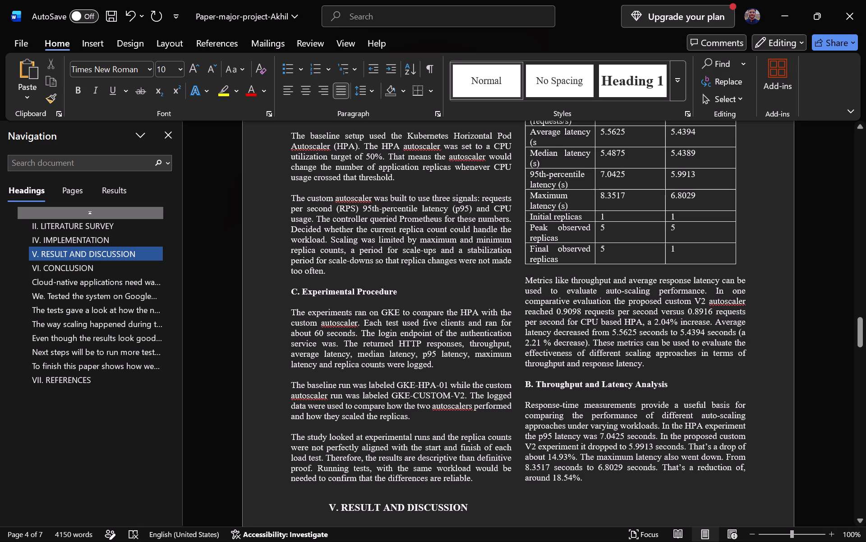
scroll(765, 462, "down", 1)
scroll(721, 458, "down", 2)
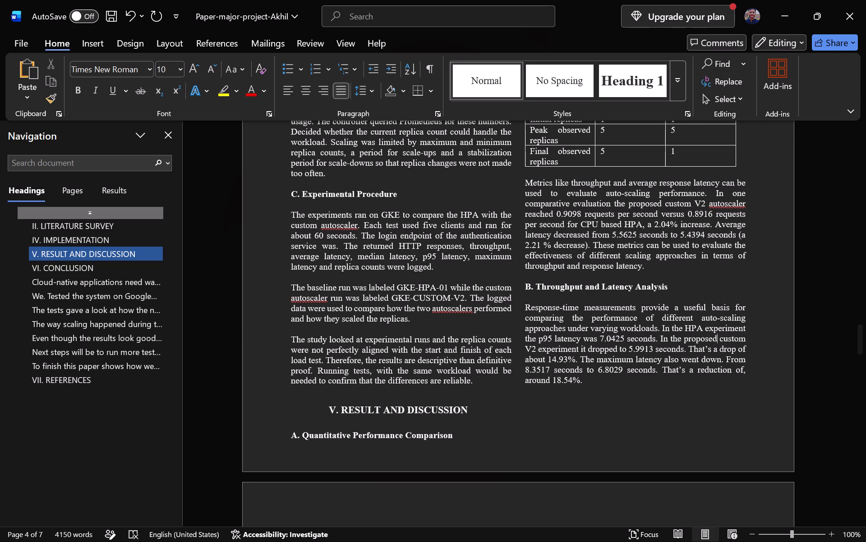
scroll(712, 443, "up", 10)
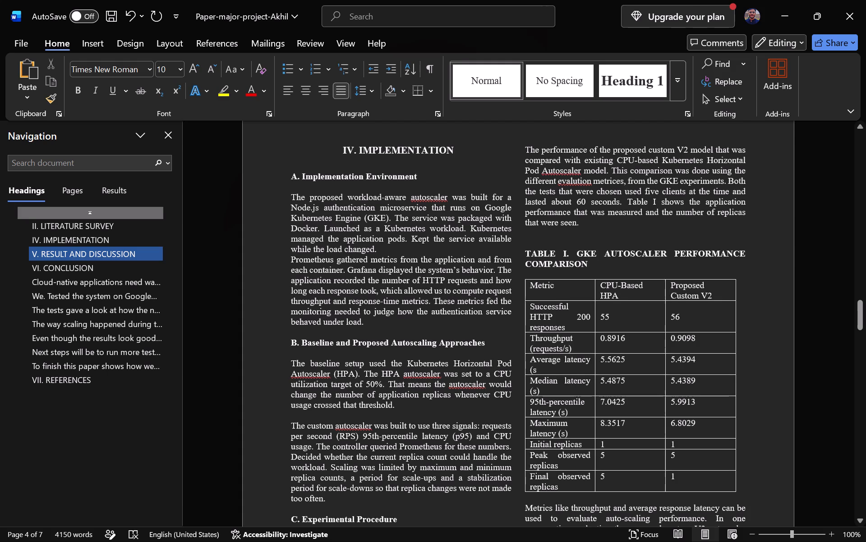
Insert five blank lines after the last Experimental Procedure paragraph to move the V. RESULT AND DISCUSSION heading into the next column.
scroll(618, 475, "down", 5)
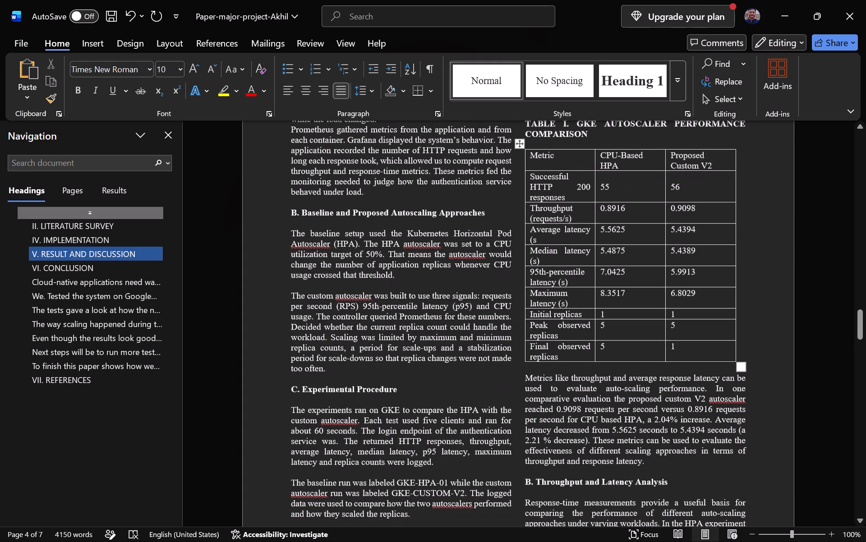
scroll(602, 462, "up", 7)
scroll(604, 462, "down", 7)
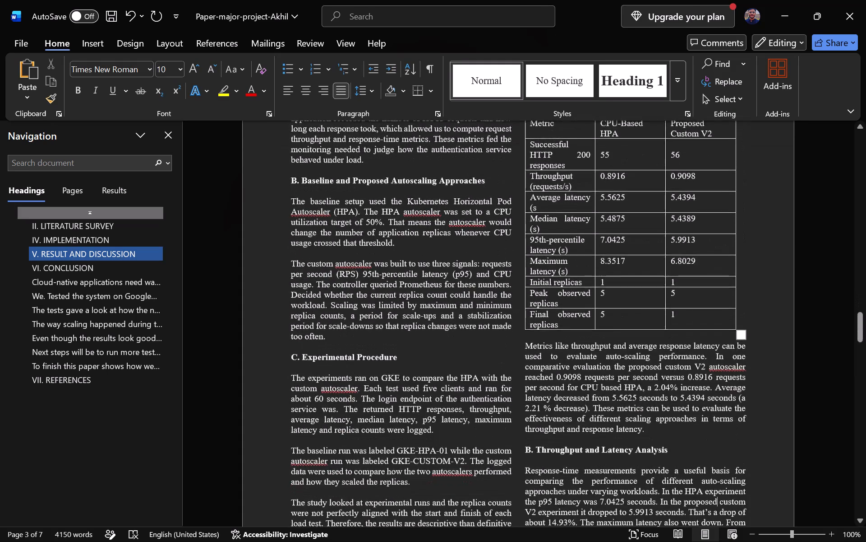
scroll(606, 462, "down", 5)
left_click(497, 381)
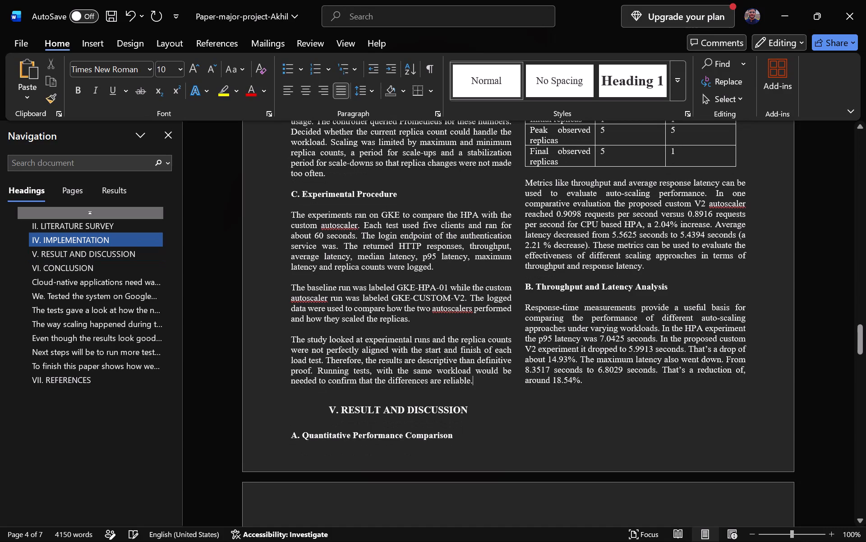
key("Return")
key("Return")
key("Return")
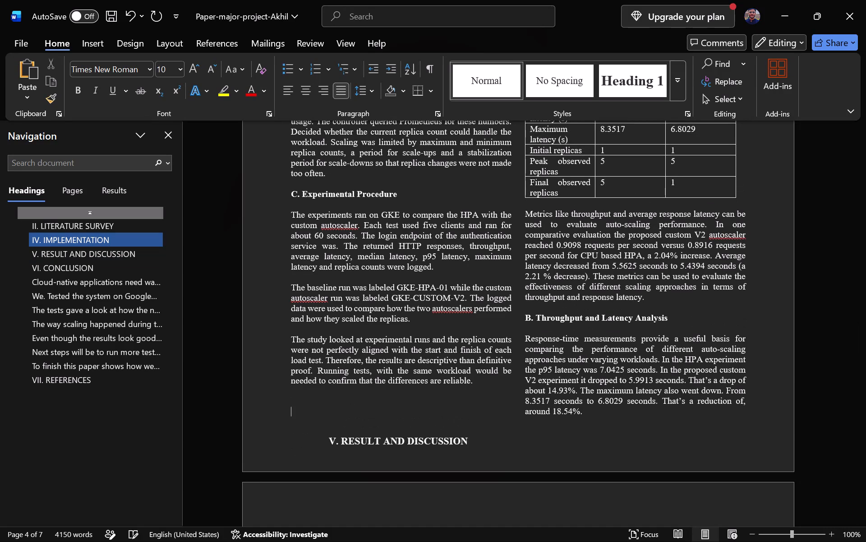
key("Return")
key("Return")
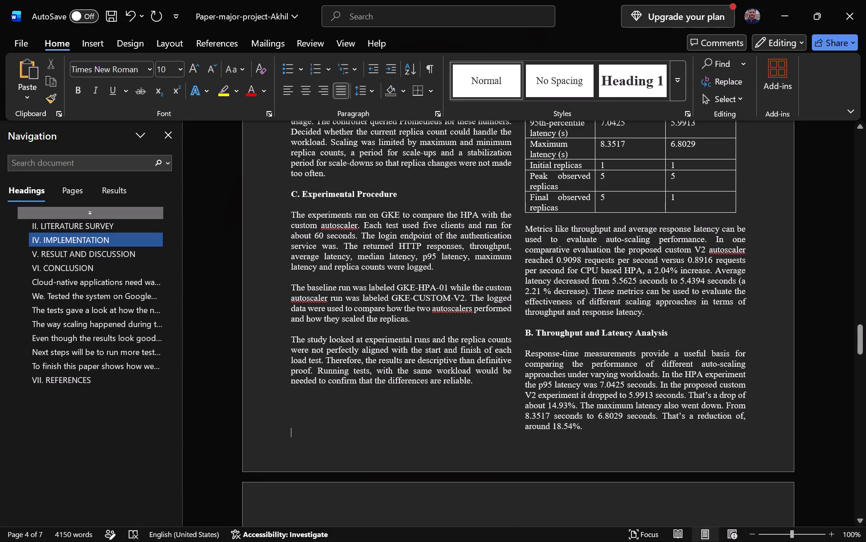
scroll(518, 352, "up", 13)
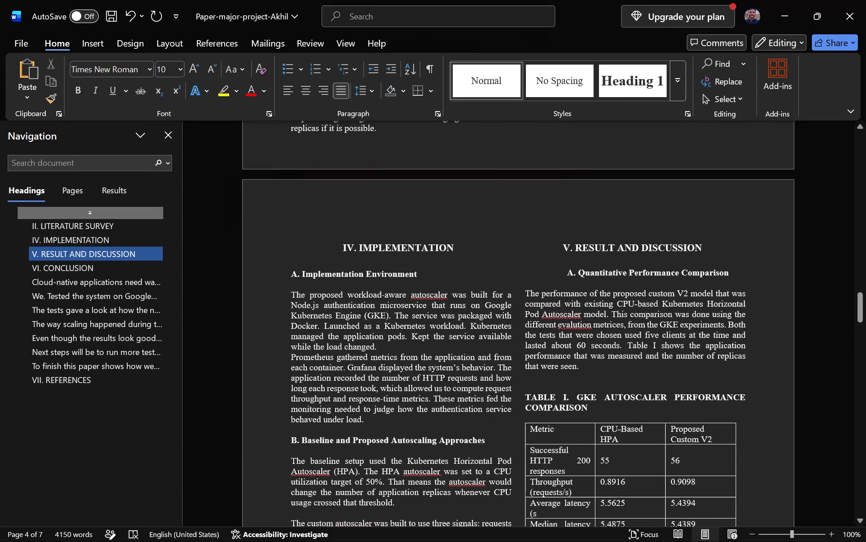
scroll(523, 350, "down", 1)
scroll(546, 382, "down", 4)
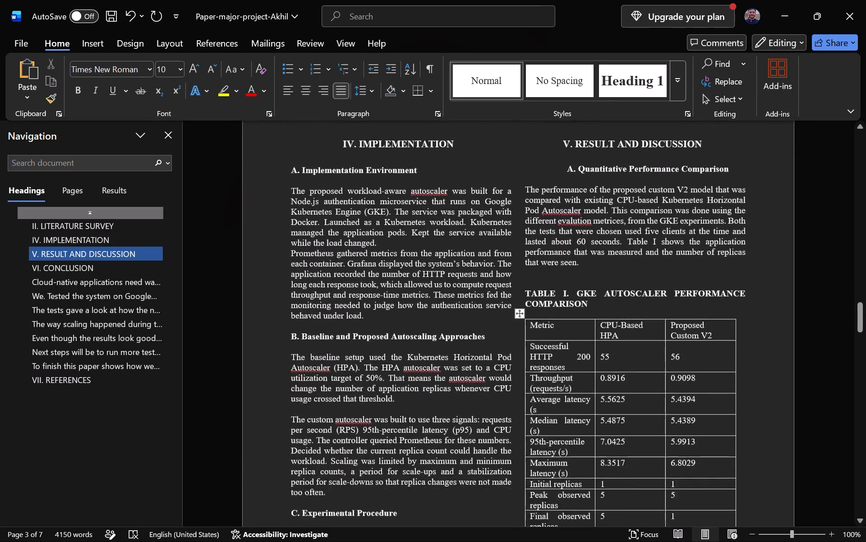
Search the paper for "custom autoscaler", copied from the Fig. 5.1 caption, step through its occurrences, and clear the search.
scroll(544, 388, "down", 14)
scroll(544, 391, "up", 3)
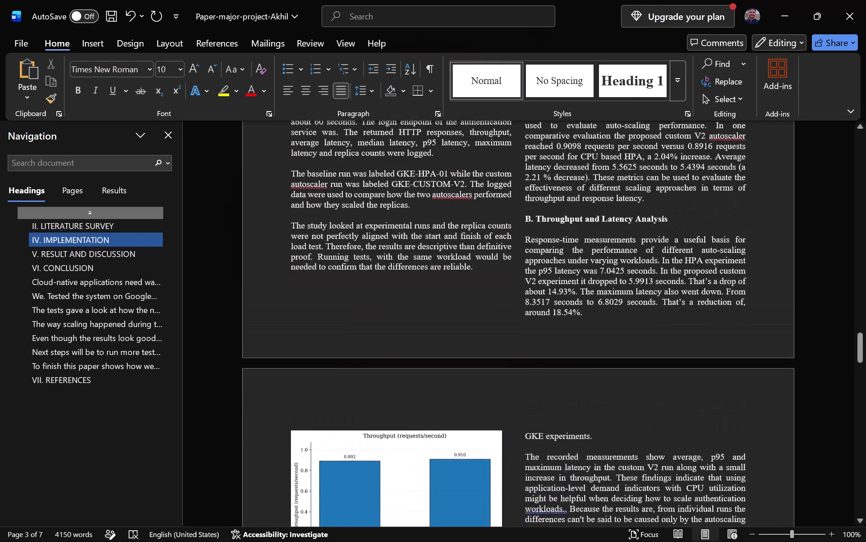
scroll(543, 393, "down", 3)
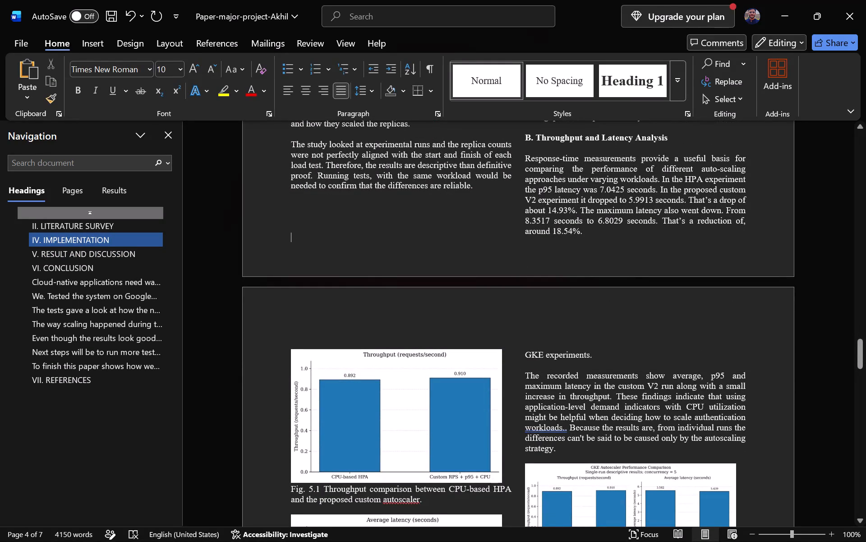
left_click_drag(419, 501, 409, 499)
left_click_drag(409, 499, 356, 496)
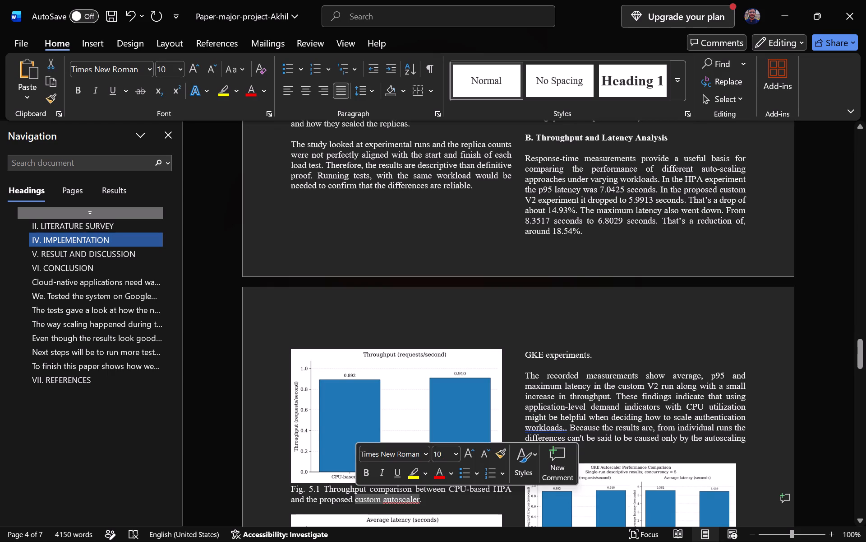
key("ctrl+c")
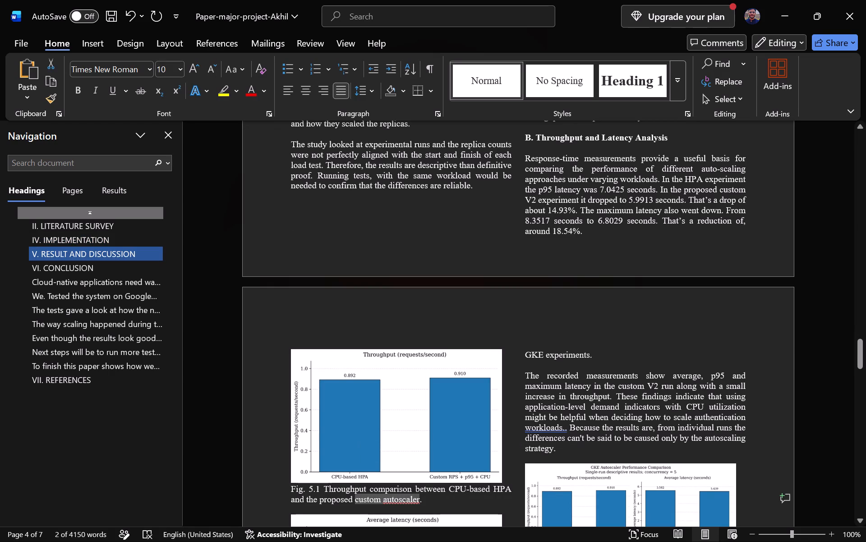
key("ctrl+f")
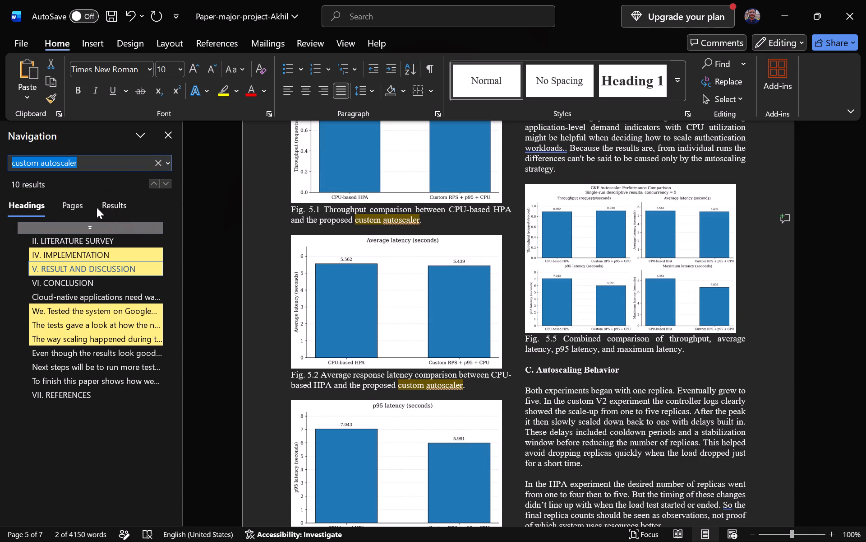
left_click(80, 205)
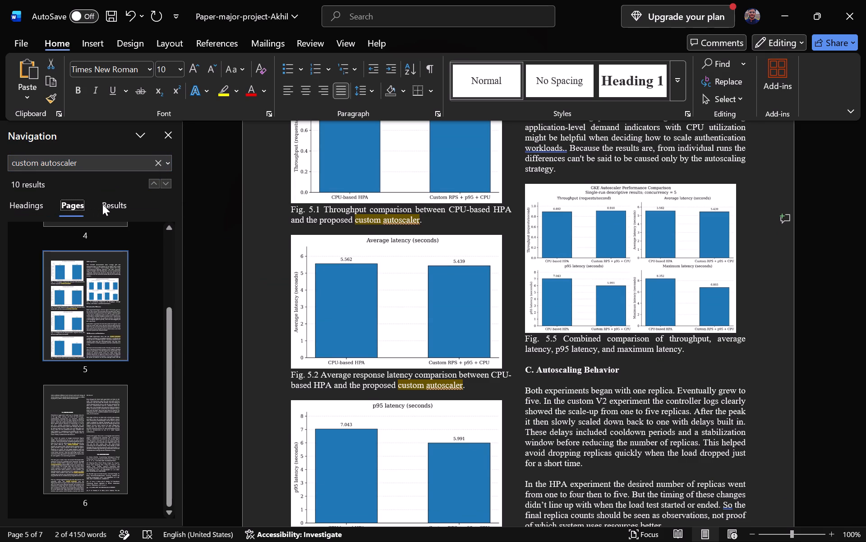
left_click(112, 204)
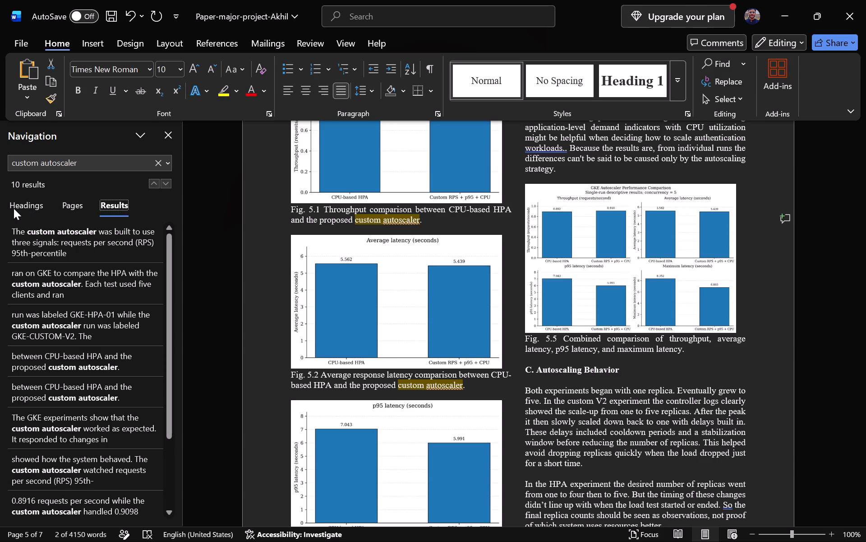
left_click(12, 207)
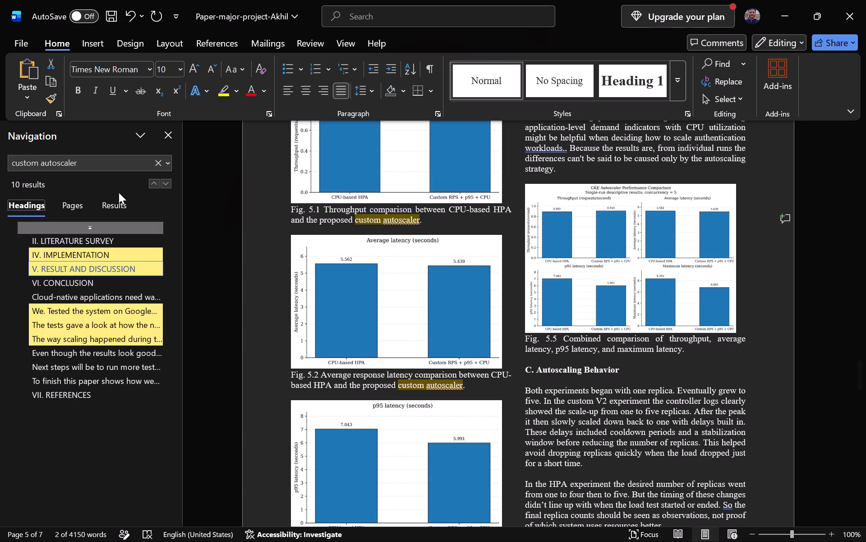
left_click(163, 179)
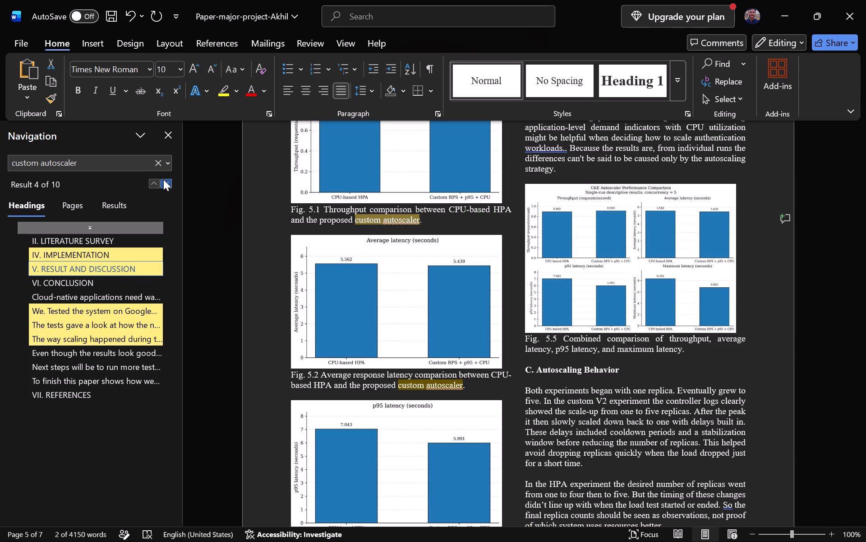
left_click(156, 182)
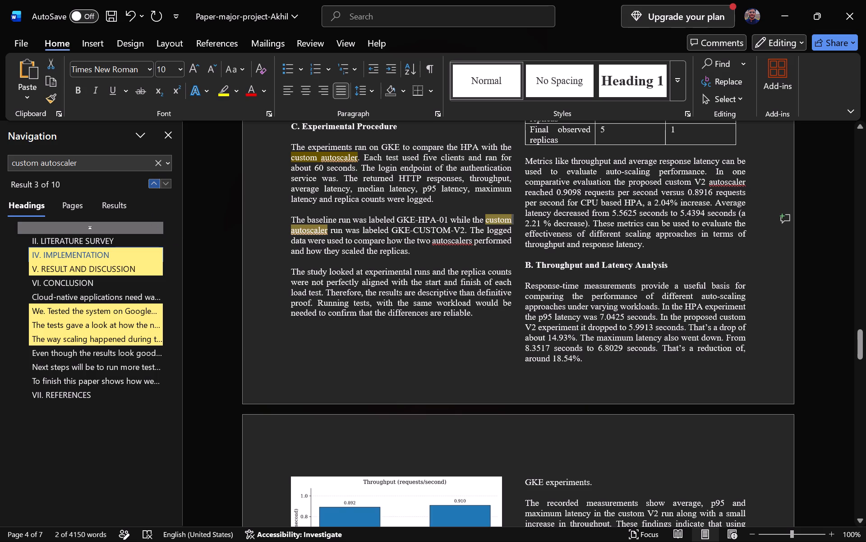
scroll(352, 330, "down", 5)
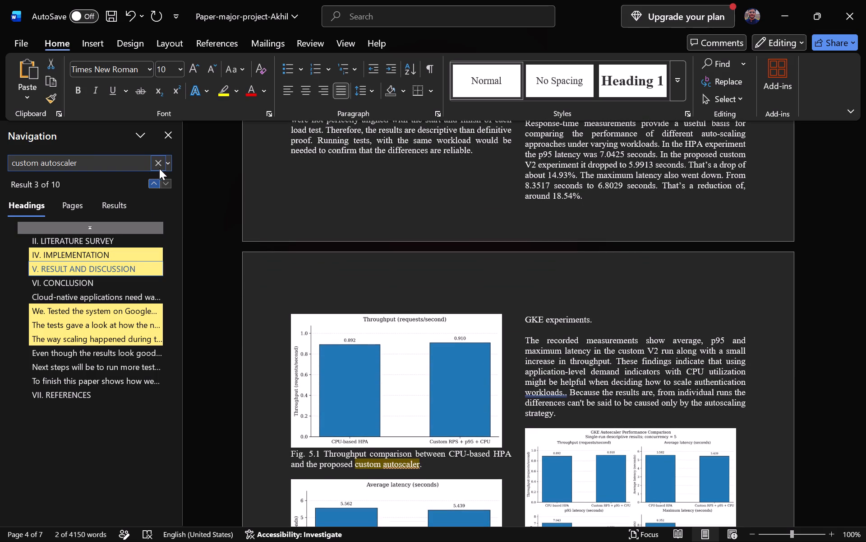
left_click(159, 168)
In the Fig. 5.1 caption, replace "autoscaler" with "V2 model" after "the proposed custom", keeping the closing period.
scroll(428, 357, "down", 6)
scroll(429, 373, "up", 8)
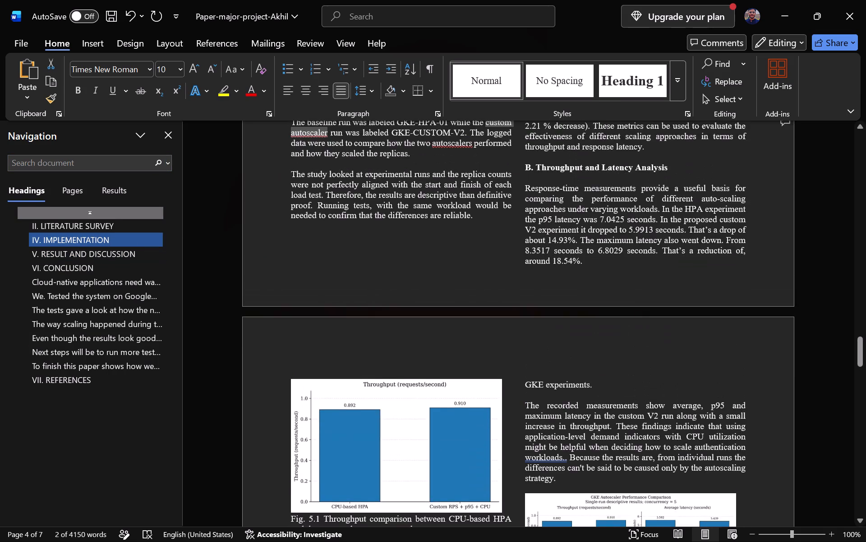
scroll(429, 373, "up", 1)
scroll(429, 373, "down", 4)
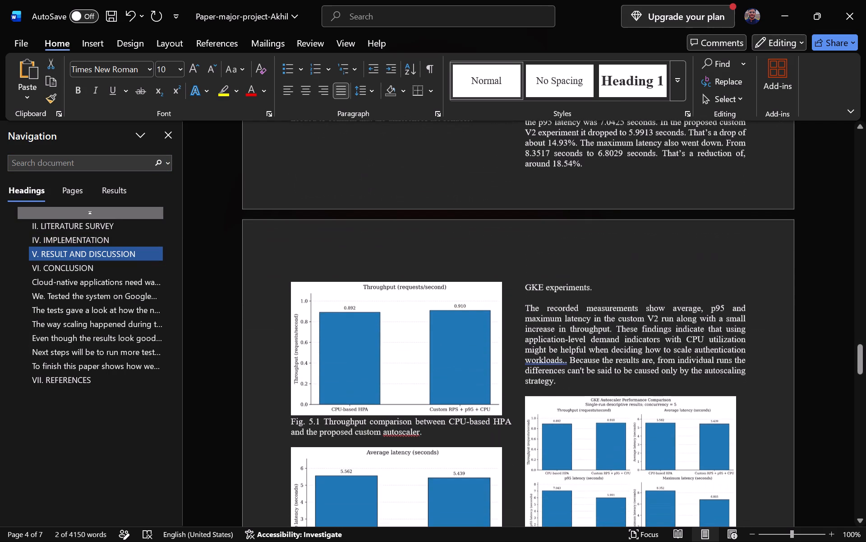
left_click(382, 432)
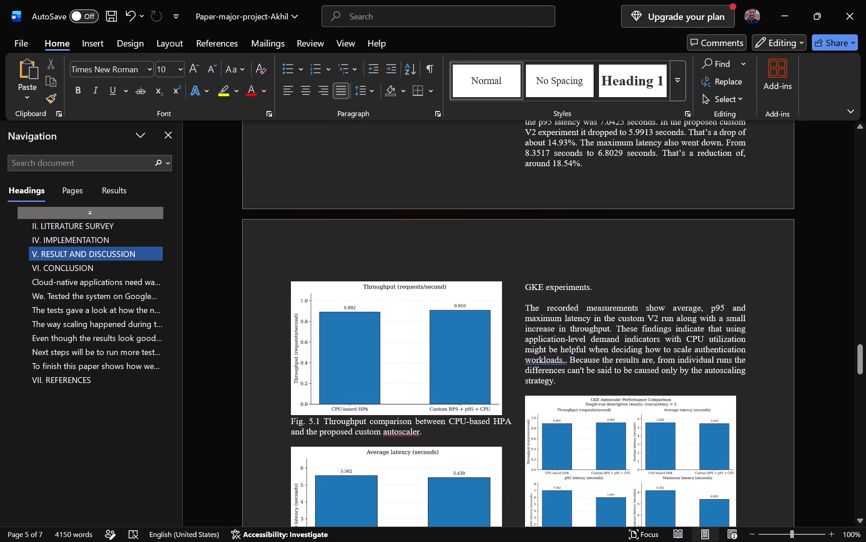
left_click(418, 435)
key("BackSpace")
key("BackSpace")
key("BackSpace")
key("BackSpace")
key("BackSpace")
key("BackSpace")
key("BackSpace")
key("BackSpace")
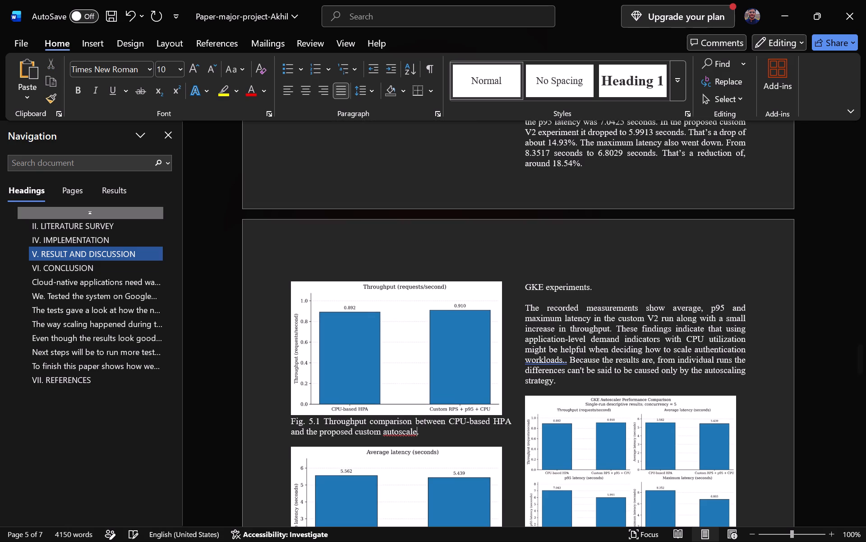
key("BackSpace")
key("BackSpace")
type("V2 model")
In the Fig. 5.2 caption, replace "autoscaler" with "V2 model" after "the proposed custom", keeping the closing period.
scroll(426, 475, "down", 1)
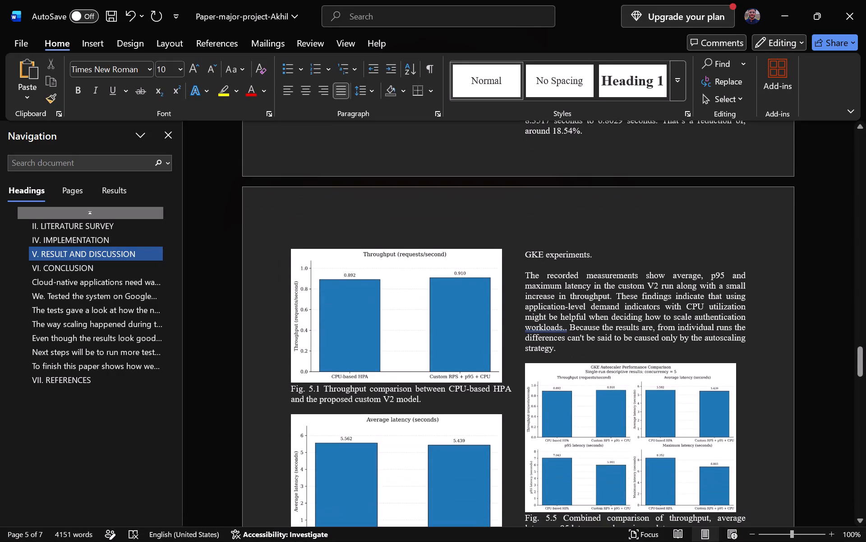
scroll(426, 475, "down", 3)
left_click(464, 462)
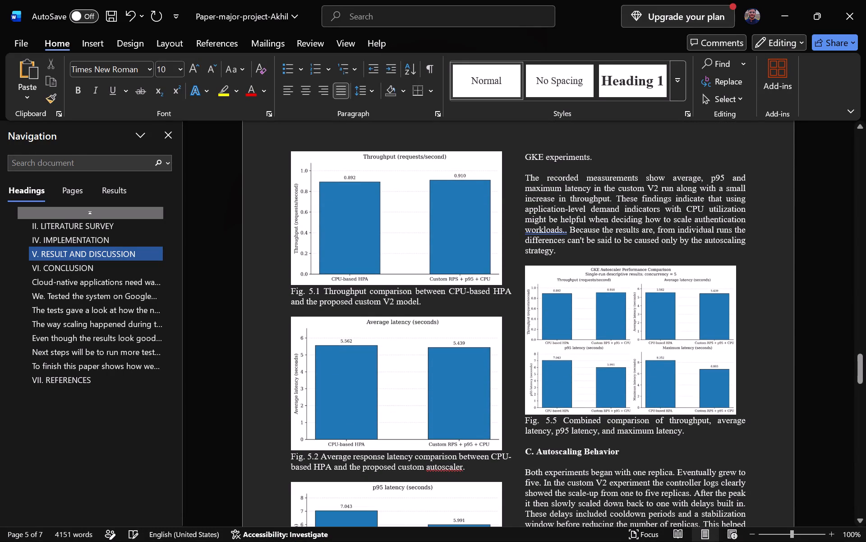
key("BackSpace")
key("BackSpace")
key("BackSpace")
key("BackSpace")
key("BackSpace")
key("BackSpace")
key("BackSpace")
key("BackSpace")
key("BackSpace")
key("BackSpace")
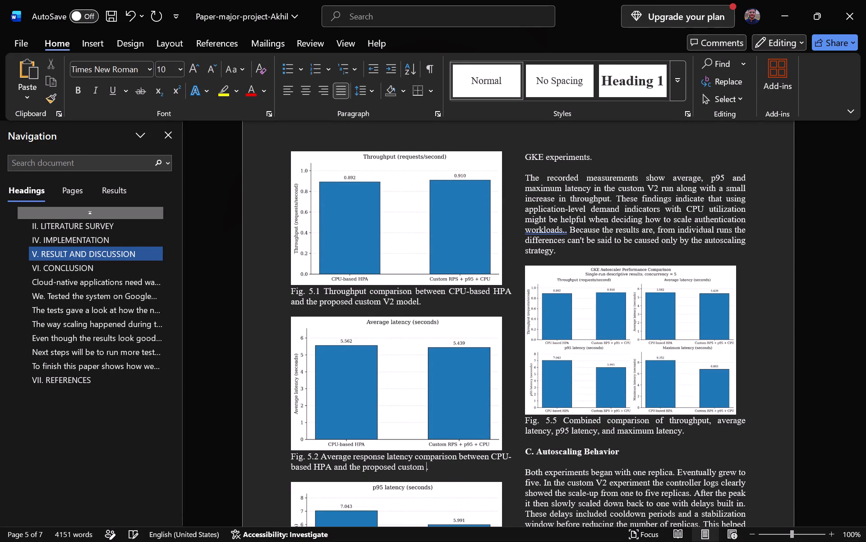
type("V2 model")
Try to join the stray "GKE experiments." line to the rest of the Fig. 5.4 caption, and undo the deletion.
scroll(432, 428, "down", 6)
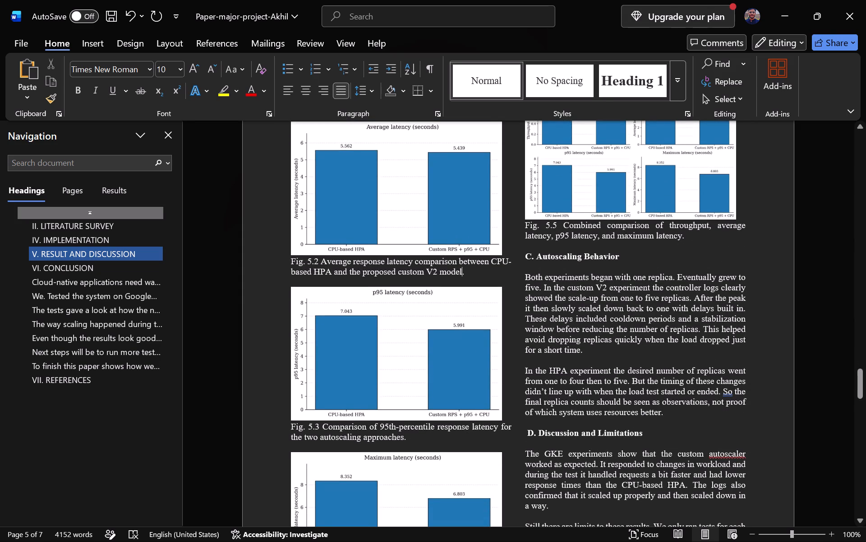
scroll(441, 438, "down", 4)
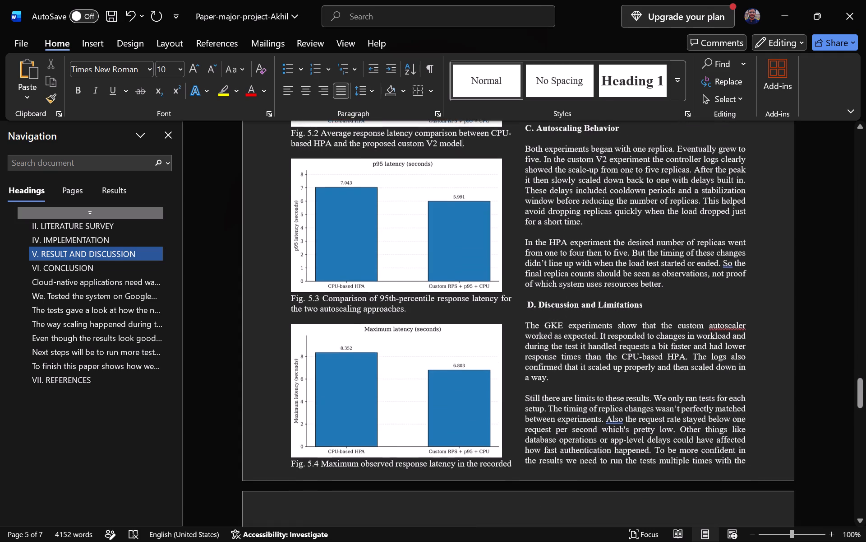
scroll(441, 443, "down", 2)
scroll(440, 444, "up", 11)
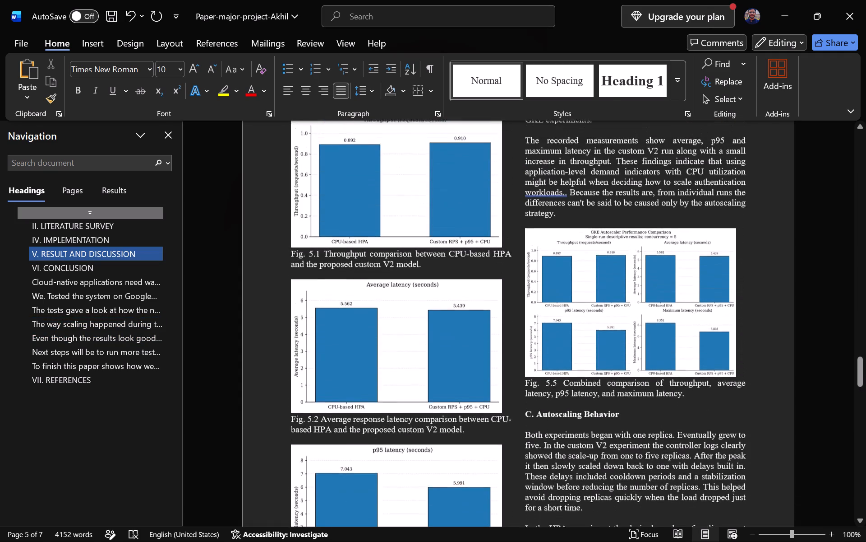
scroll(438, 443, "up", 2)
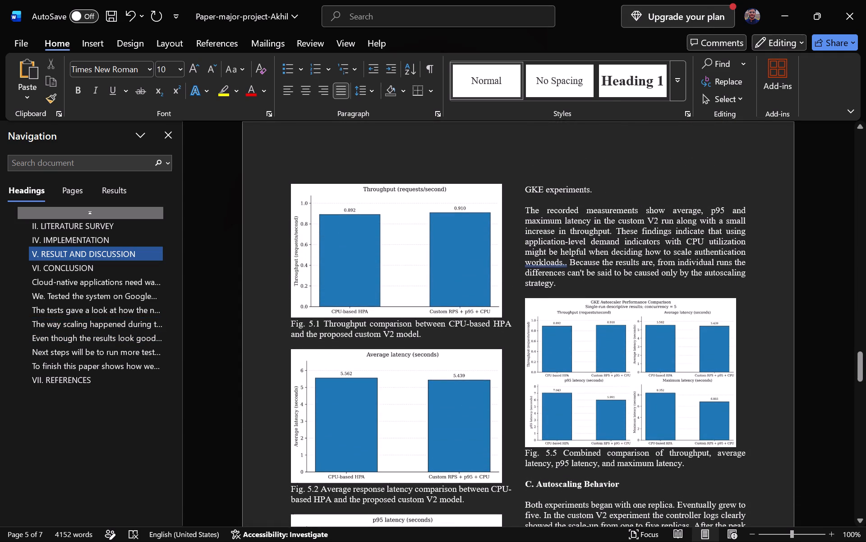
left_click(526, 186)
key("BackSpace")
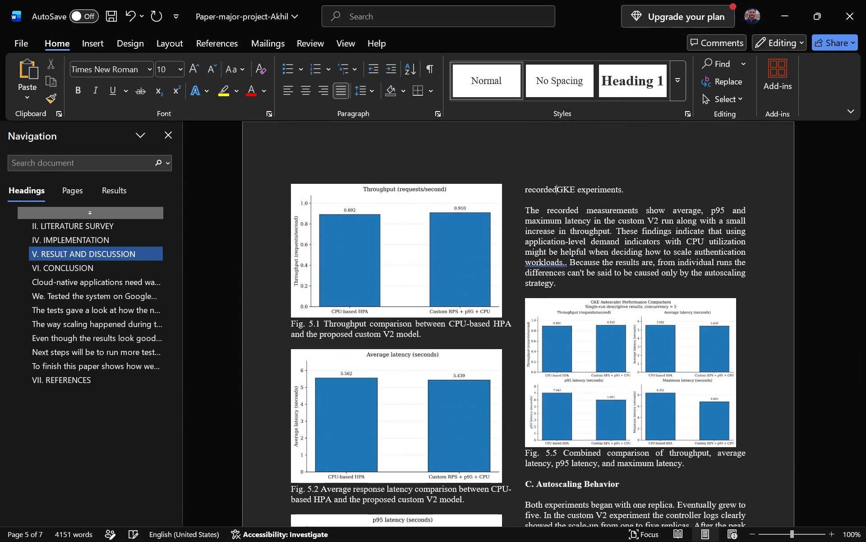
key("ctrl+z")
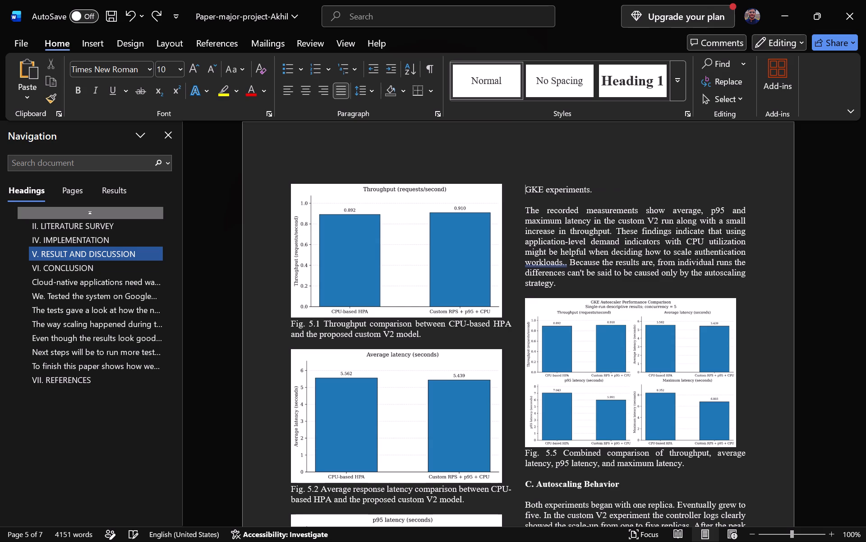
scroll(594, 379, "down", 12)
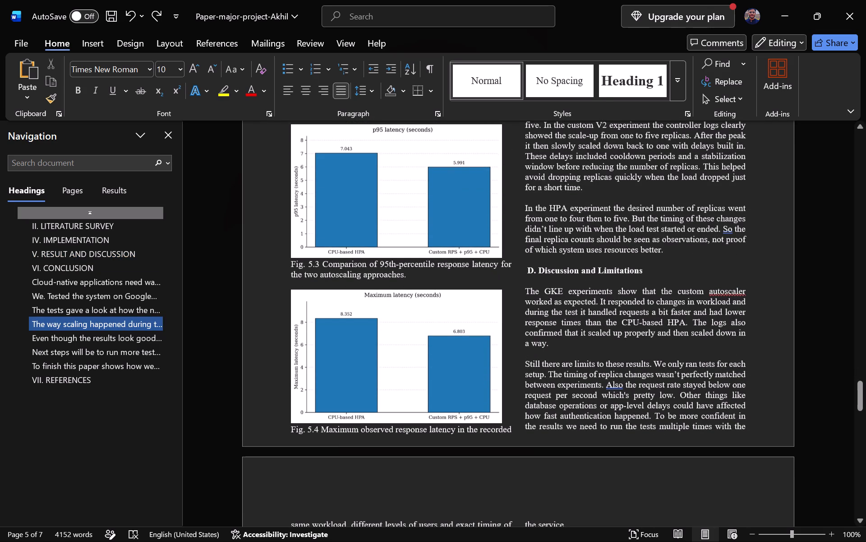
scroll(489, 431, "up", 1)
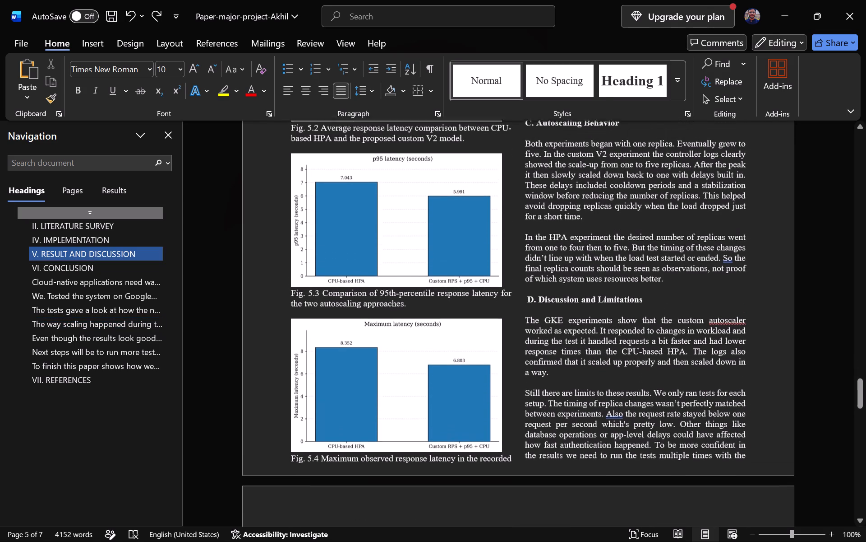
Insert a blank line between the chart and its caption for Fig. 5.1, Fig. 5.2 and Fig. 5.3.
scroll(506, 449, "up", 3)
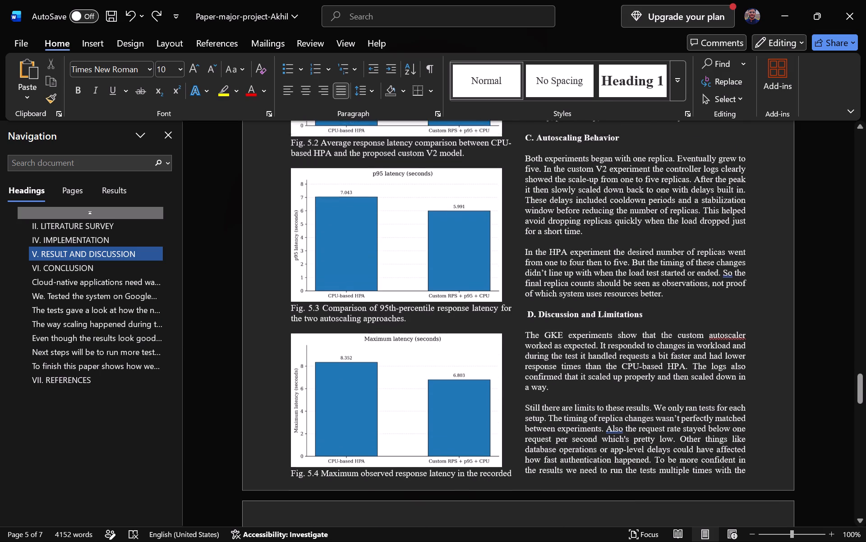
scroll(506, 449, "up", 11)
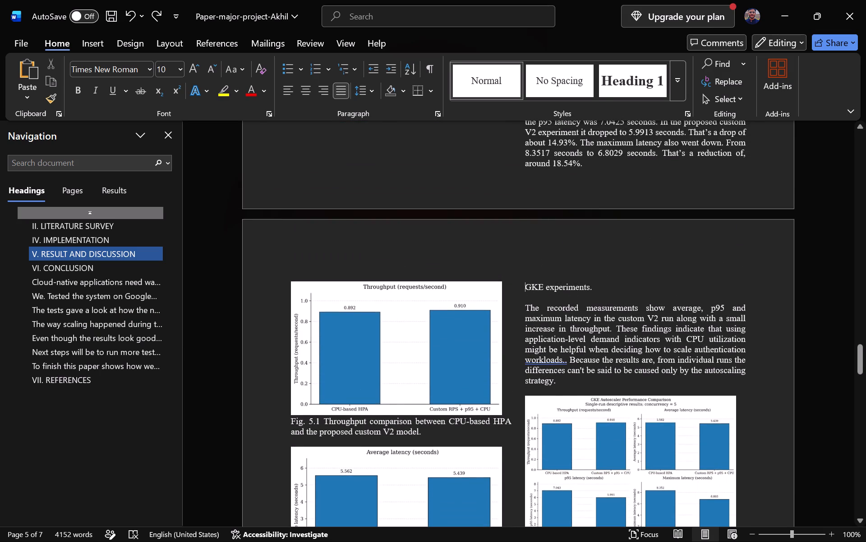
scroll(550, 349, "up", 4)
scroll(611, 428, "down", 9)
scroll(571, 444, "down", 3)
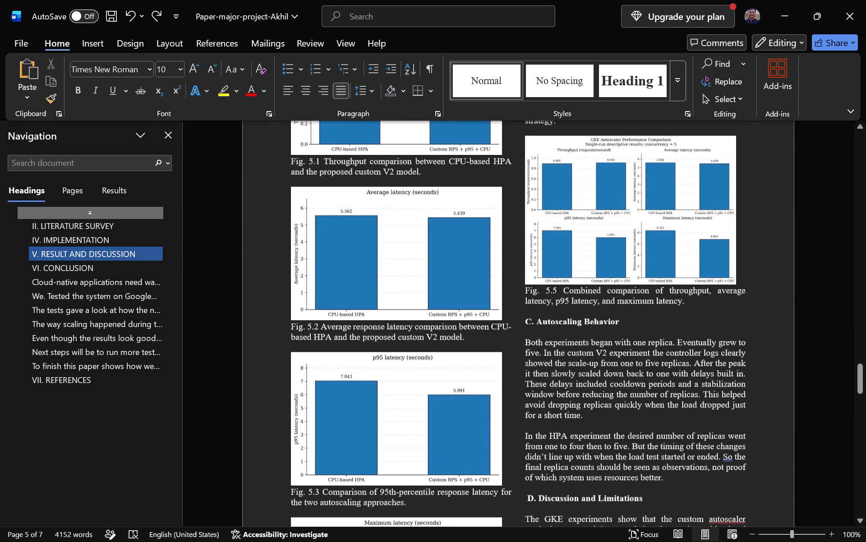
scroll(348, 332, "up", 4)
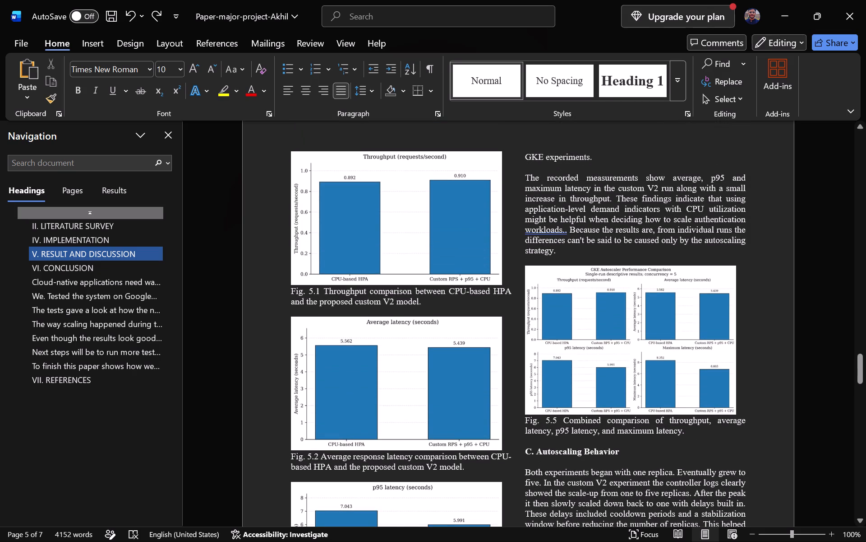
left_click(291, 291)
key("Return")
scroll(440, 317, "down", 2)
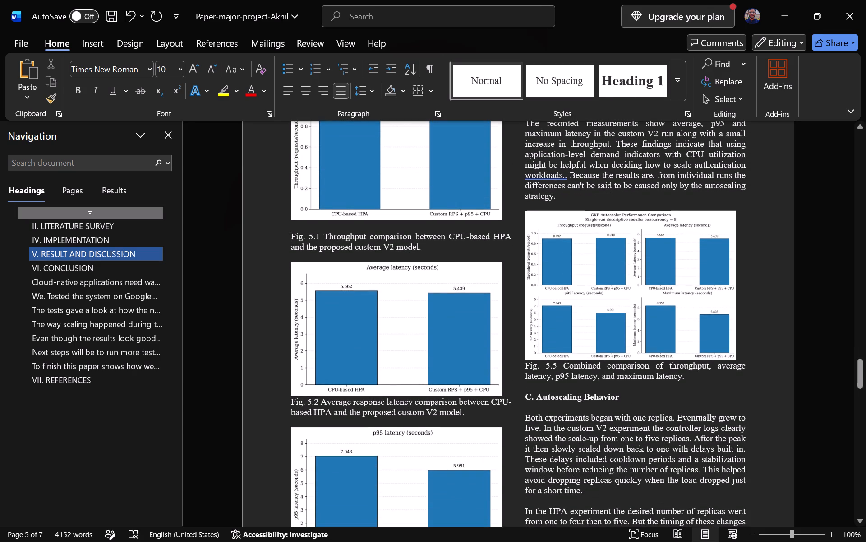
left_click(290, 398)
key("Return")
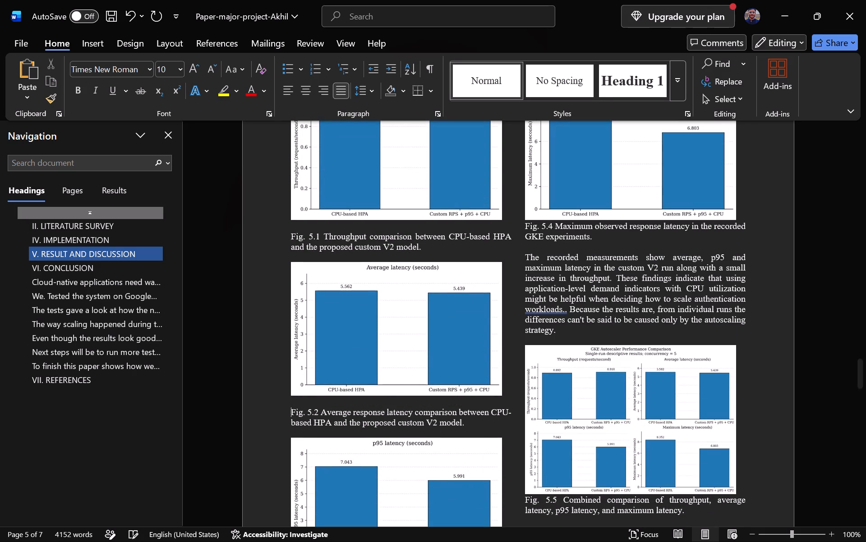
scroll(430, 388, "up", 4)
scroll(430, 388, "down", 7)
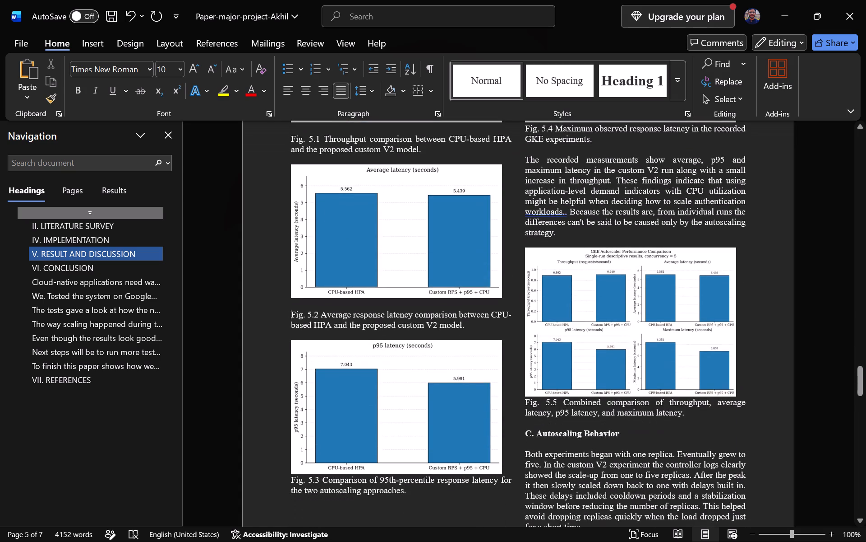
scroll(277, 363, "down", 3)
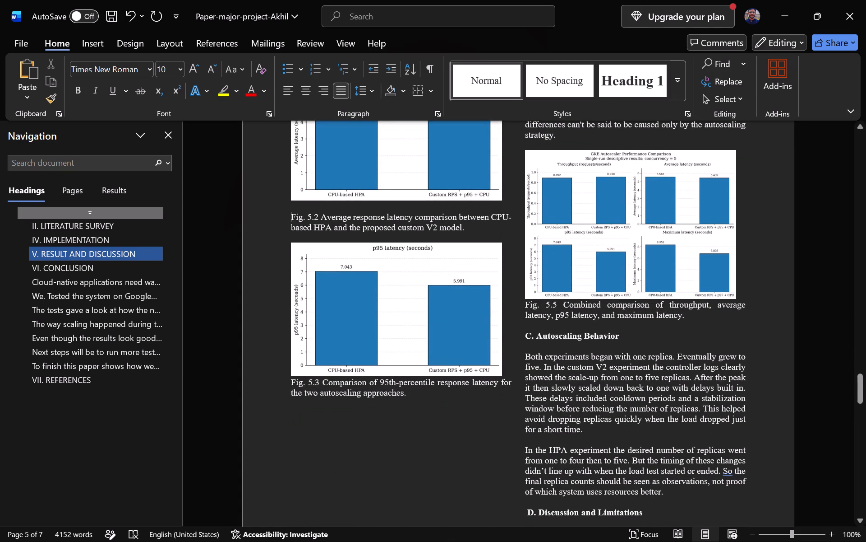
left_click(292, 383)
key("Return")
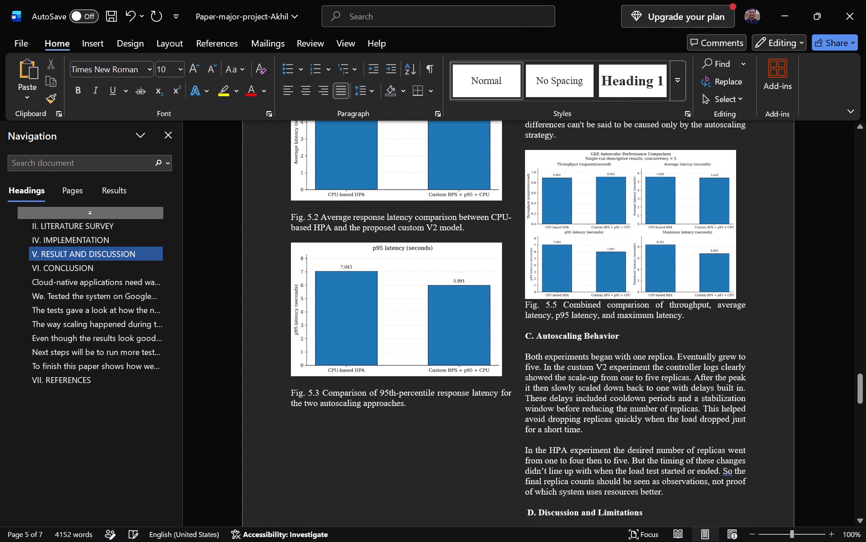
Review the spacing and column layout of the Fig. 5.1 to Fig. 5.5 charts, captions and the following subsections.
scroll(312, 374, "down", 3)
scroll(312, 374, "up", 5)
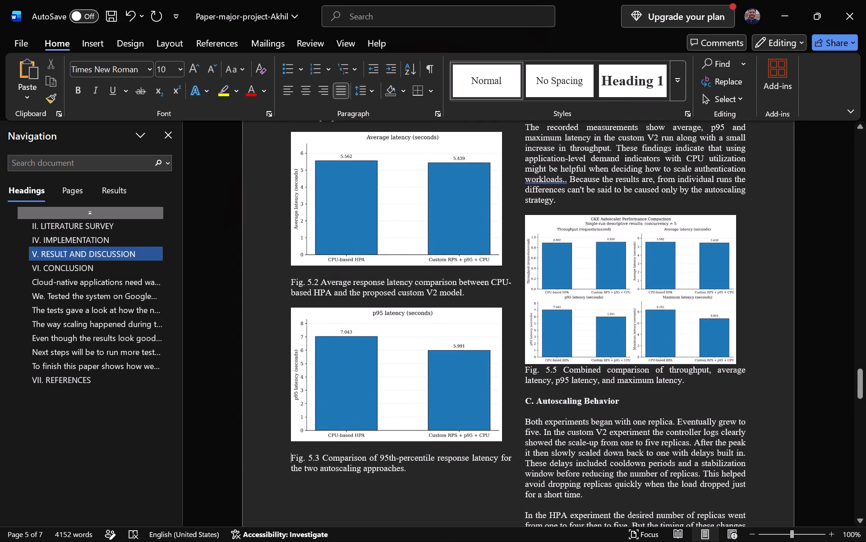
scroll(281, 328, "up", 11)
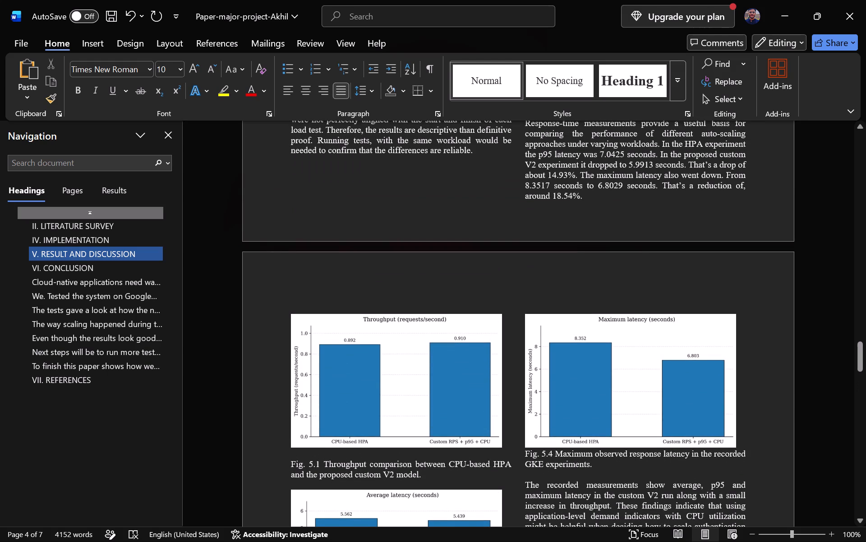
scroll(623, 464, "down", 3)
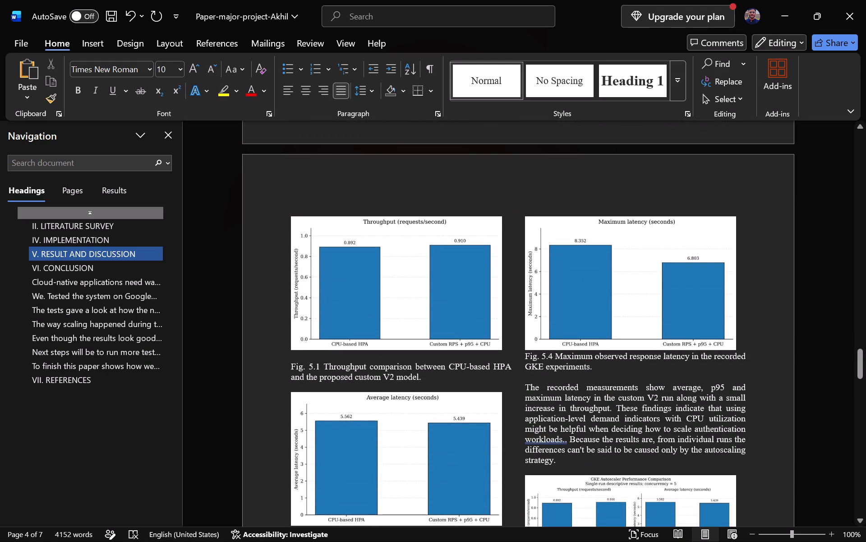
scroll(748, 477, "down", 1)
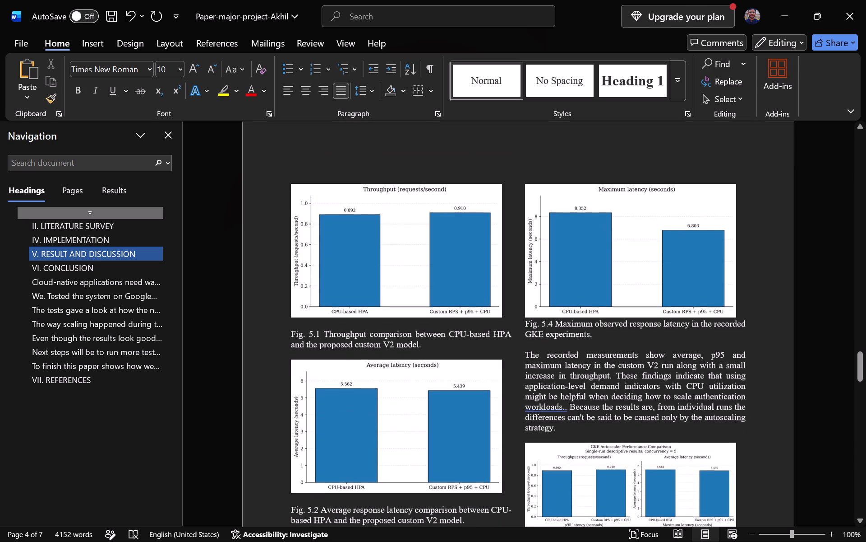
scroll(691, 458, "down", 8)
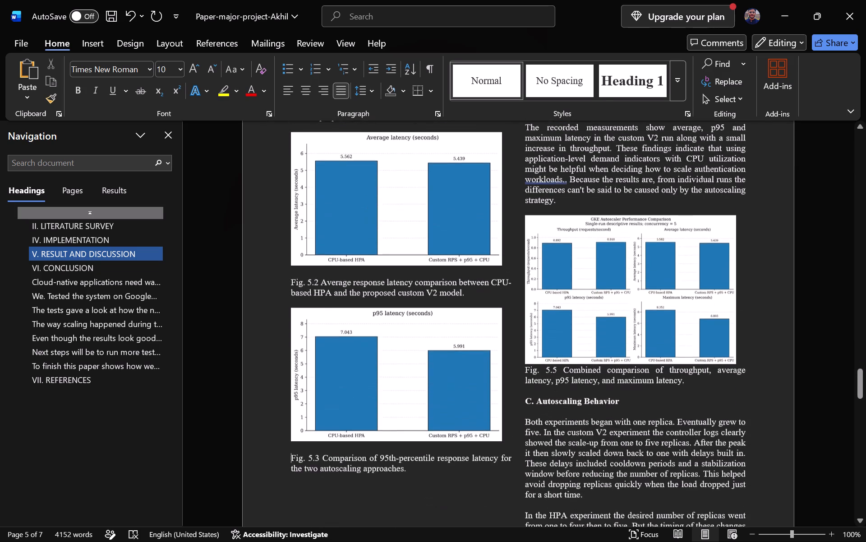
scroll(686, 456, "down", 5)
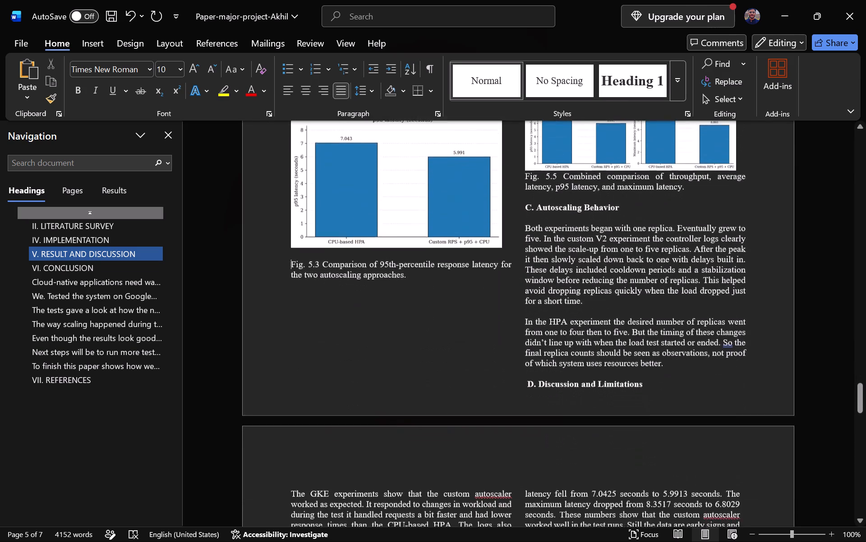
scroll(683, 458, "up", 8)
scroll(683, 458, "down", 6)
scroll(683, 458, "up", 5)
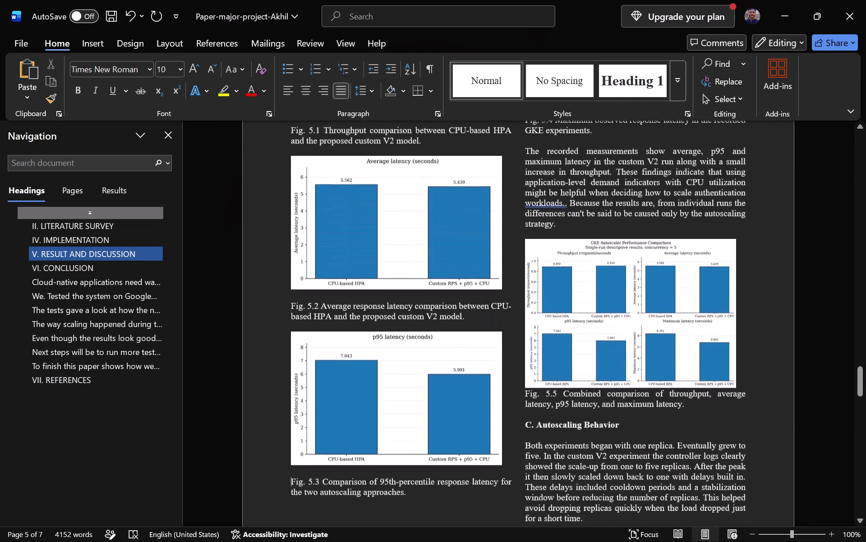
scroll(683, 458, "up", 3)
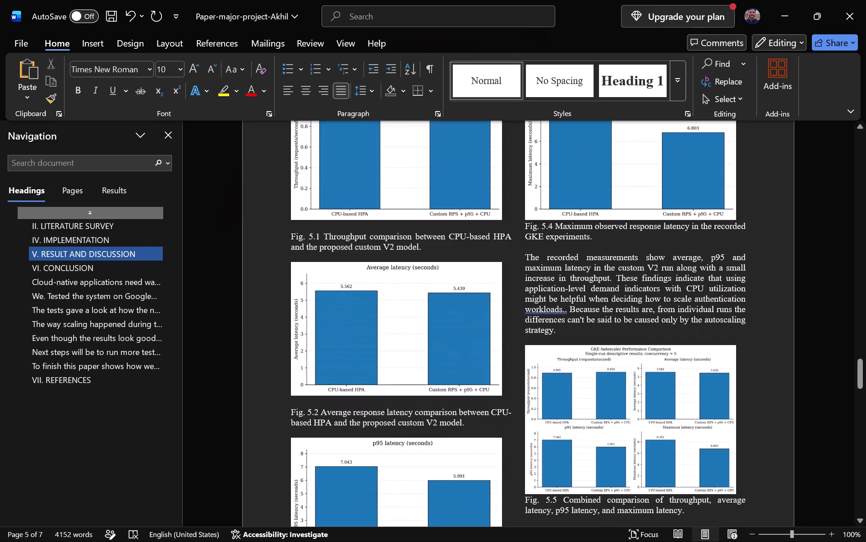
scroll(683, 458, "up", 2)
scroll(683, 458, "down", 4)
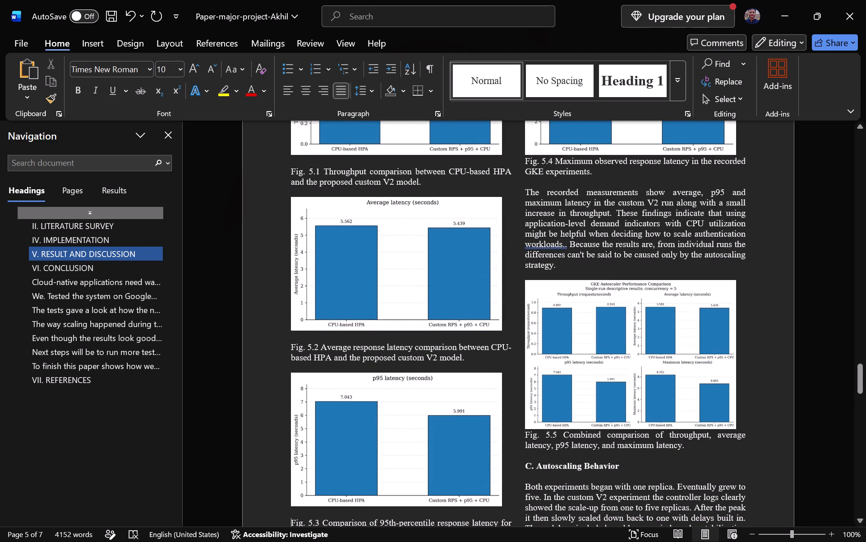
scroll(692, 447, "down", 7)
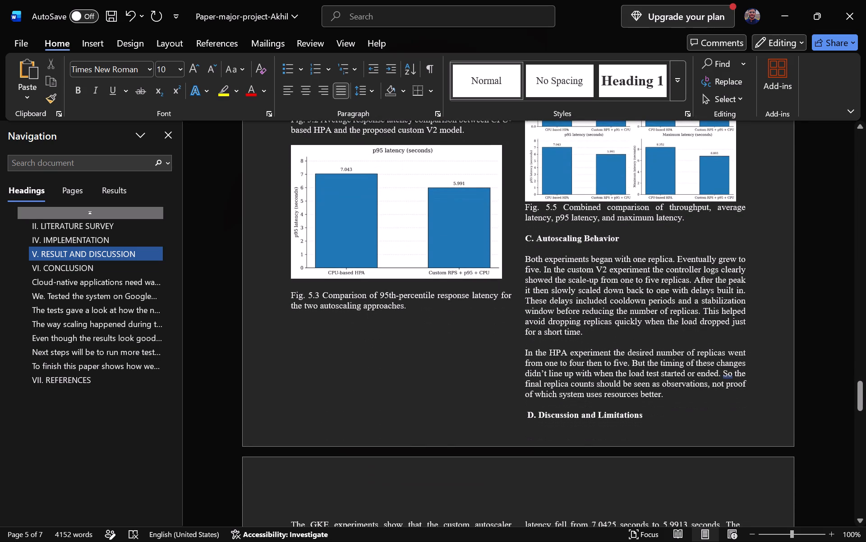
scroll(692, 447, "down", 2)
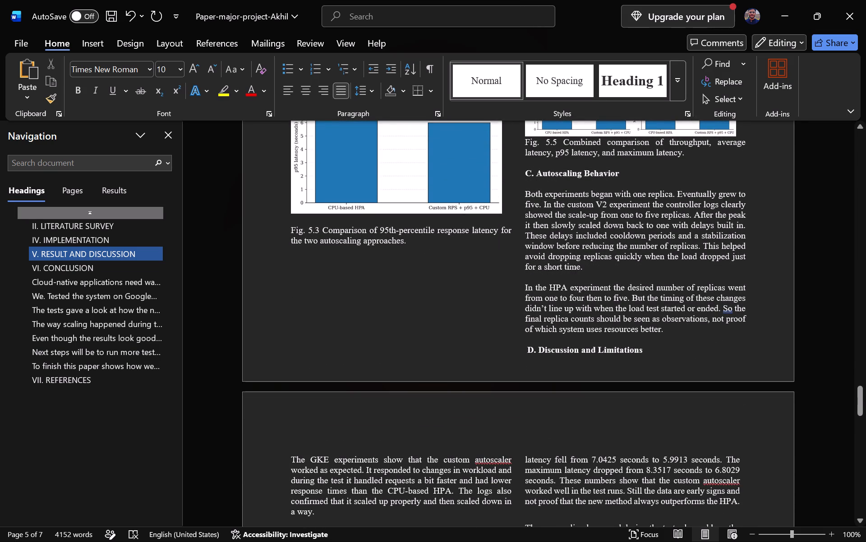
Delete both body paragraphs of the Discussion and Limitations subsection, from "The GKE experiments show" to "than the other.".
scroll(547, 373, "down", 11)
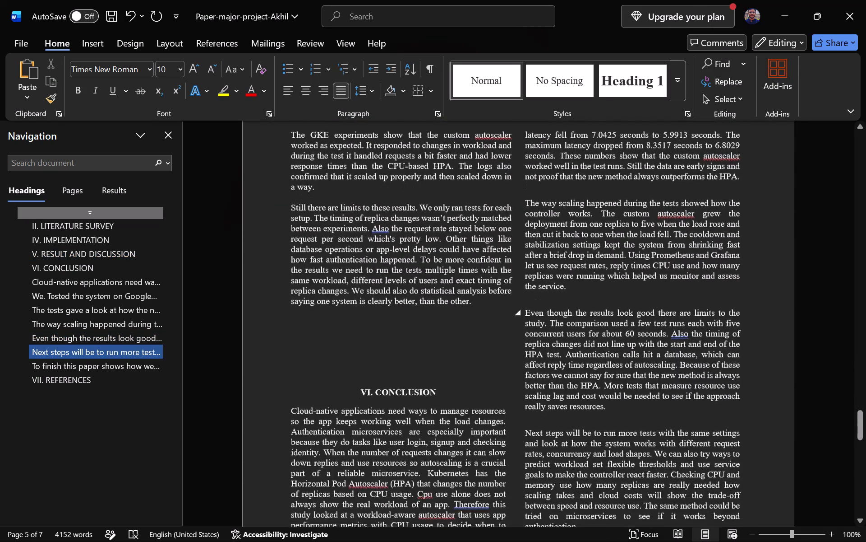
scroll(548, 375, "down", 2)
scroll(548, 375, "up", 4)
left_click_drag(481, 344, 350, 248)
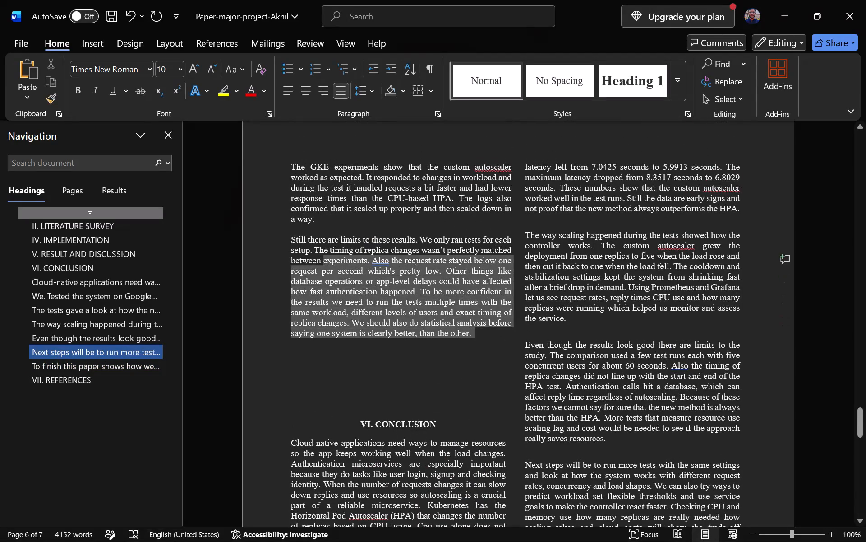
left_click_drag(350, 248, 289, 159)
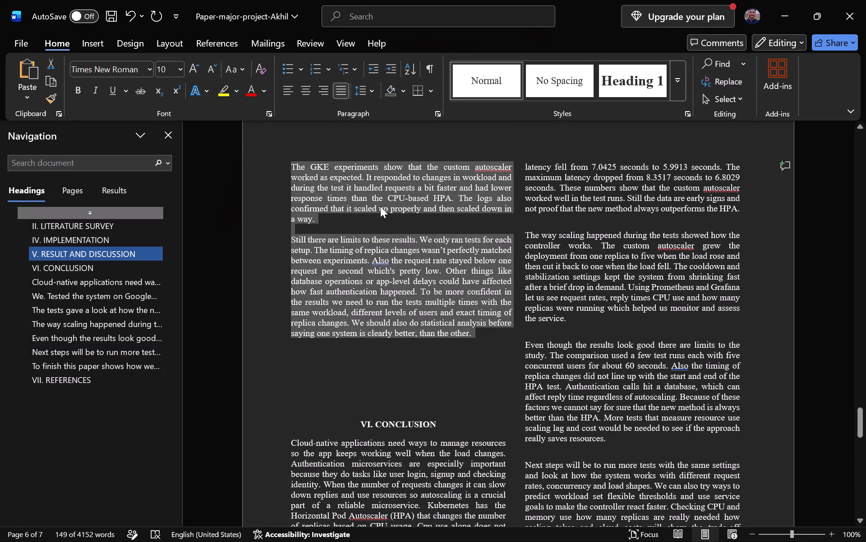
key("BackSpace")
Delete the "D. Discussion and Limitations" heading and its leftover empty lines after the Autoscaling Behavior text.
scroll(384, 209, "up", 7)
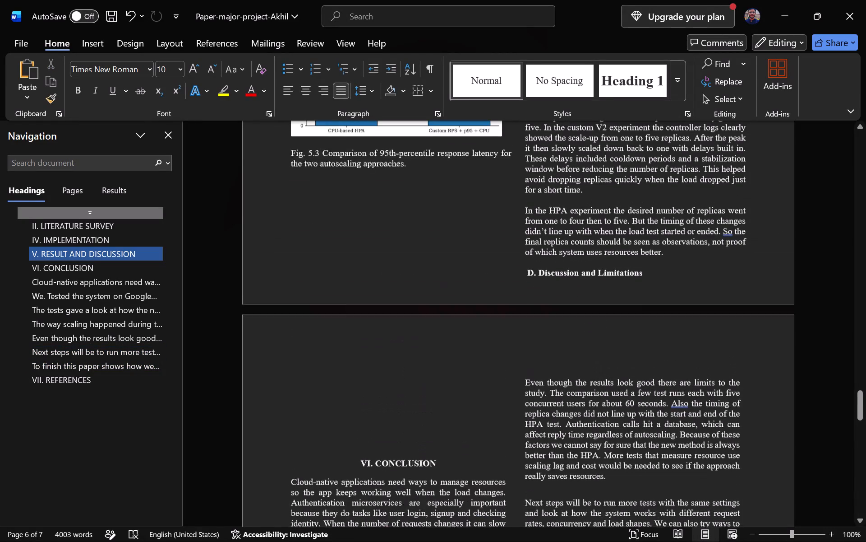
triple_click(653, 291)
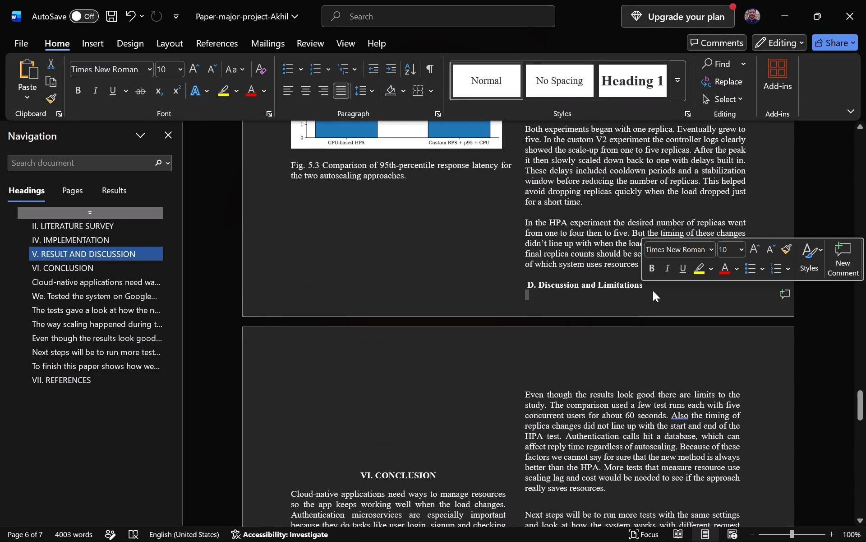
left_click(642, 288)
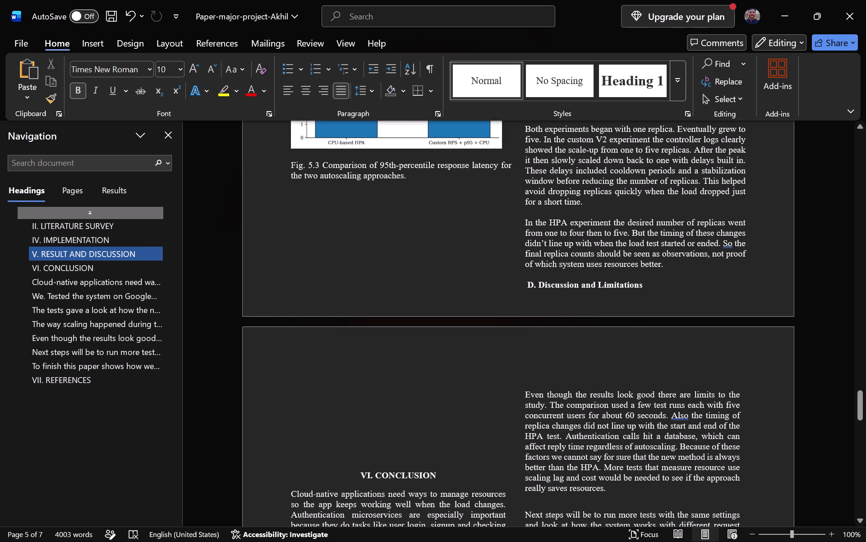
key("BackSpace")
key("BackSpace")
key("BackSpace")
key("BackSpace")
key("BackSpace")
key("BackSpace")
key("BackSpace")
key("BackSpace")
key("BackSpace")
key("BackSpace")
key("BackSpace")
key("BackSpace")
key("BackSpace")
key("BackSpace")
key("BackSpace")
key("BackSpace")
key("BackSpace")
key("BackSpace")
key("BackSpace")
key("BackSpace")
key("BackSpace")
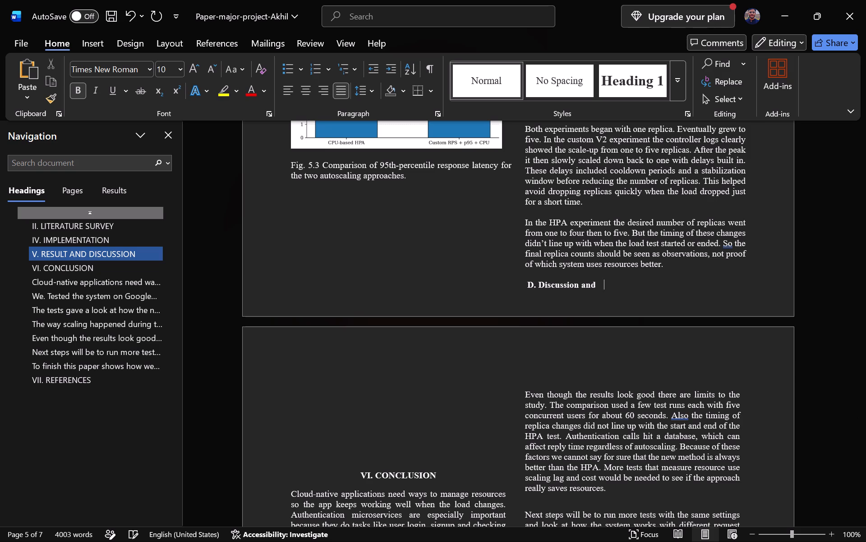
key("BackSpace")
key("BackSpace")
key("BackSpace")
key("BackSpace")
key("BackSpace")
key("BackSpace")
key("BackSpace")
key("BackSpace")
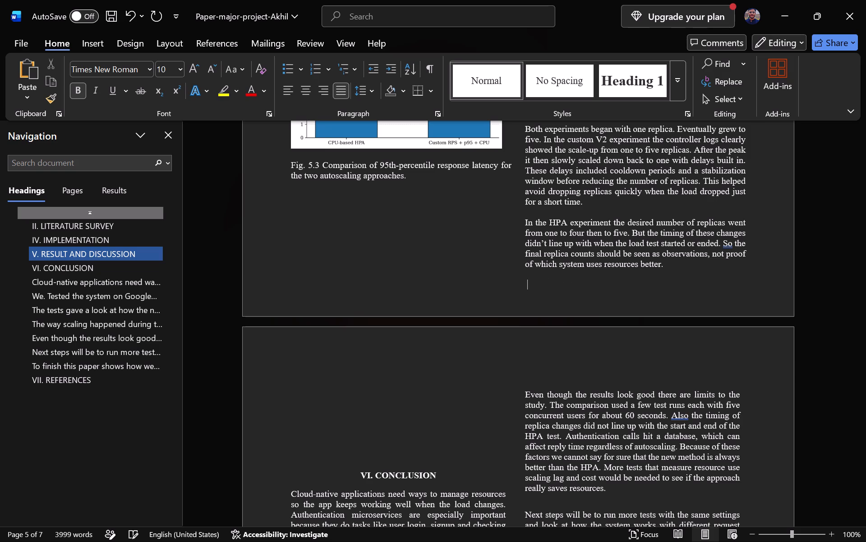
key("BackSpace")
key("BackSpace")
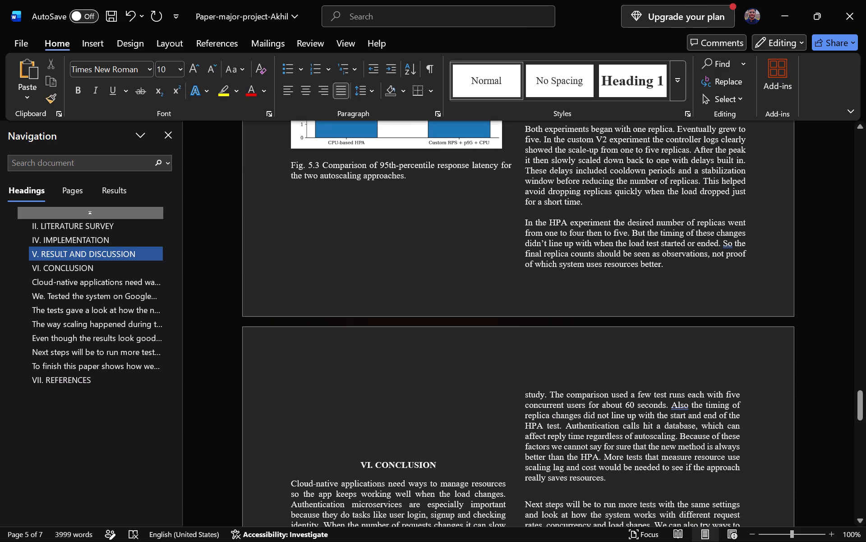
Remove the empty lines above the "VI. CONCLUSION" heading, leaving one line break so the heading starts the next page.
left_click(292, 430)
key("BackSpace")
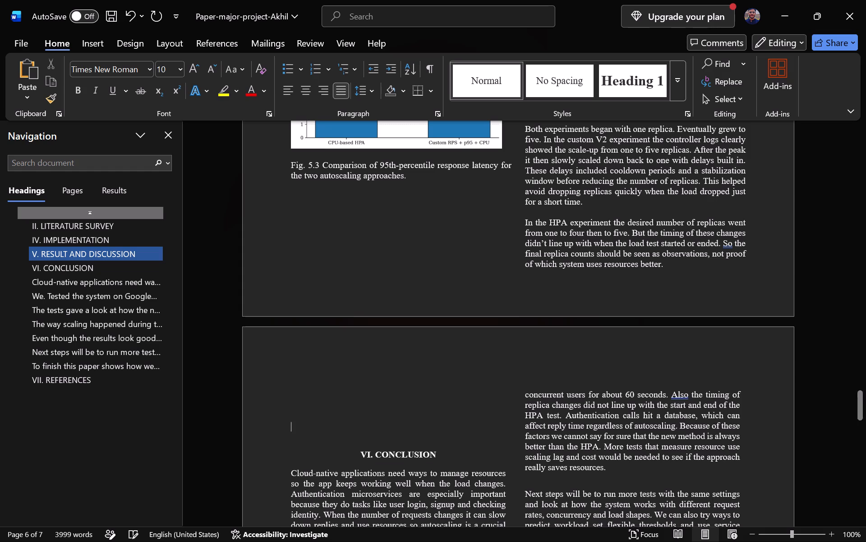
key("BackSpace")
key("BackSpace")
key("BackSpace")
key("BackSpace")
key("BackSpace")
key("BackSpace")
key("BackSpace")
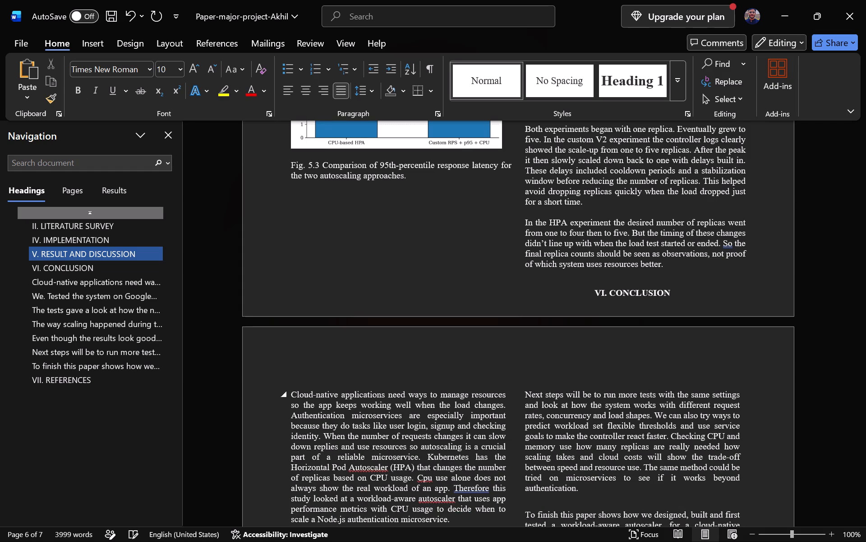
key("Return")
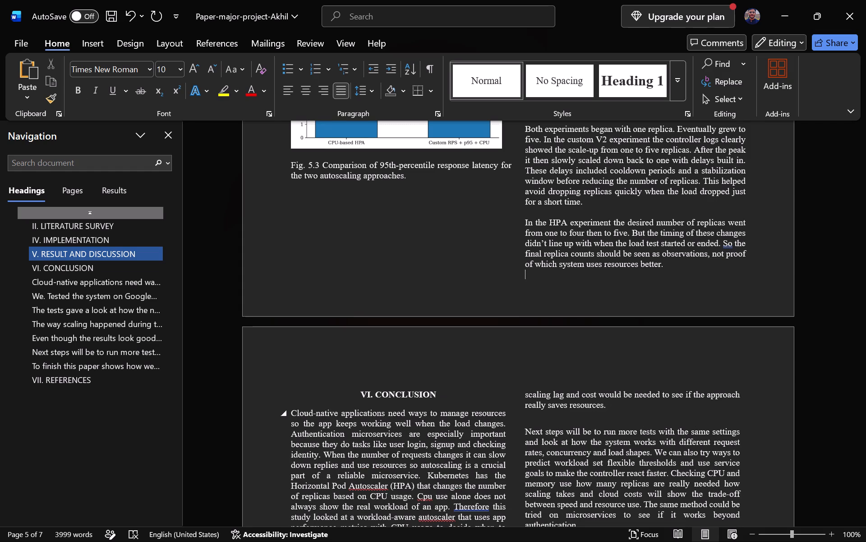
Review the length and layout of the Conclusion paragraphs and the References list on the last pages.
scroll(413, 435, "down", 6)
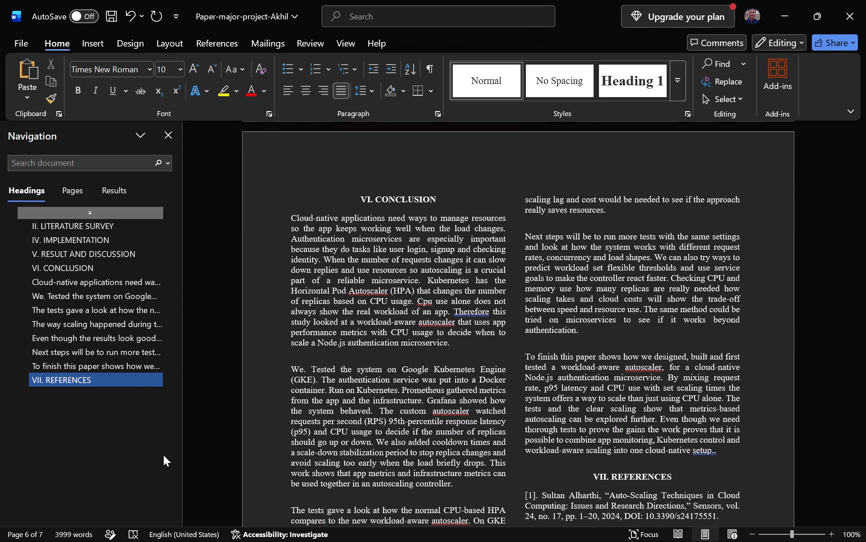
scroll(315, 395, "down", 5)
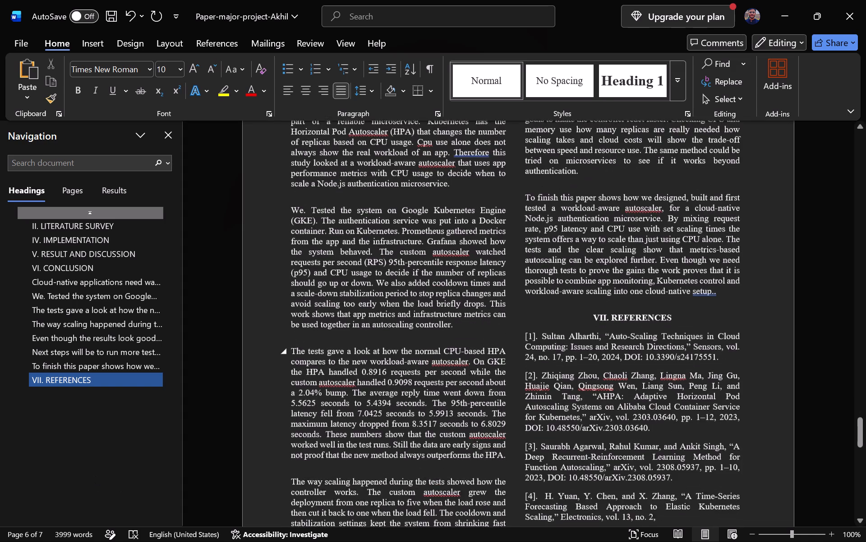
scroll(296, 397, "down", 8)
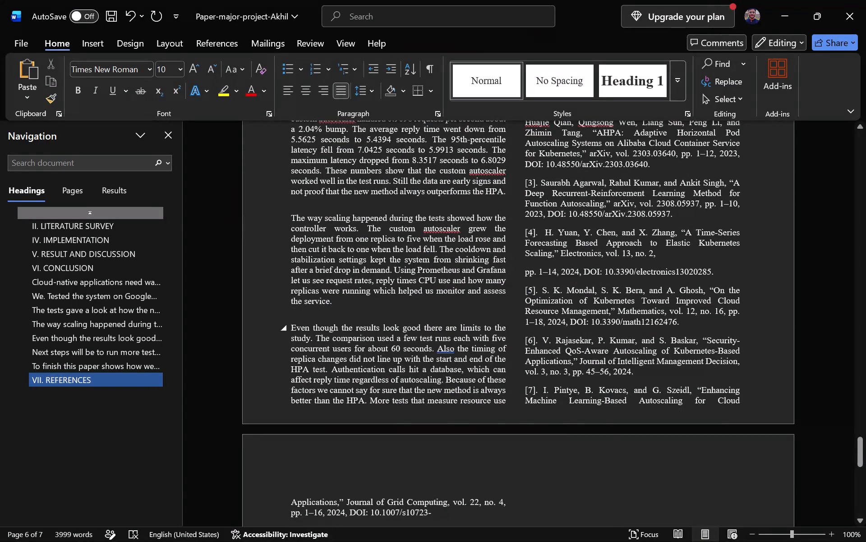
scroll(471, 406, "down", 2)
scroll(465, 409, "up", 13)
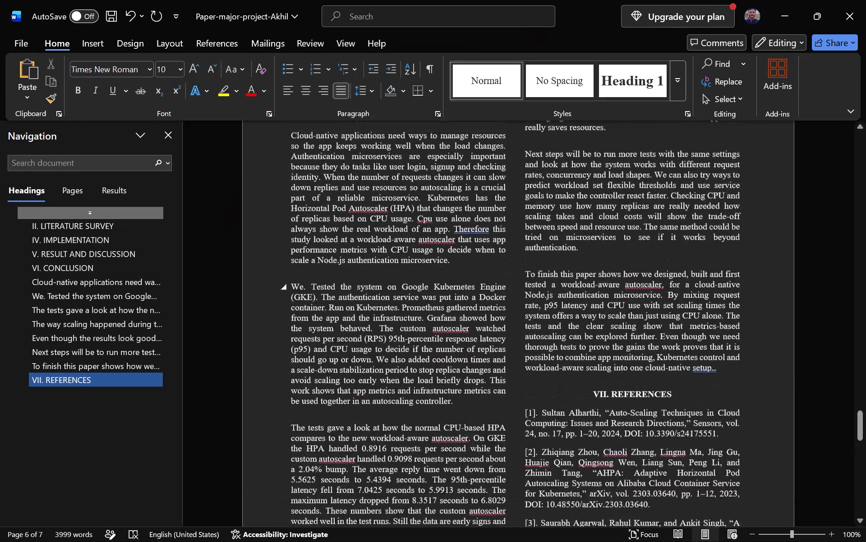
scroll(457, 411, "up", 3)
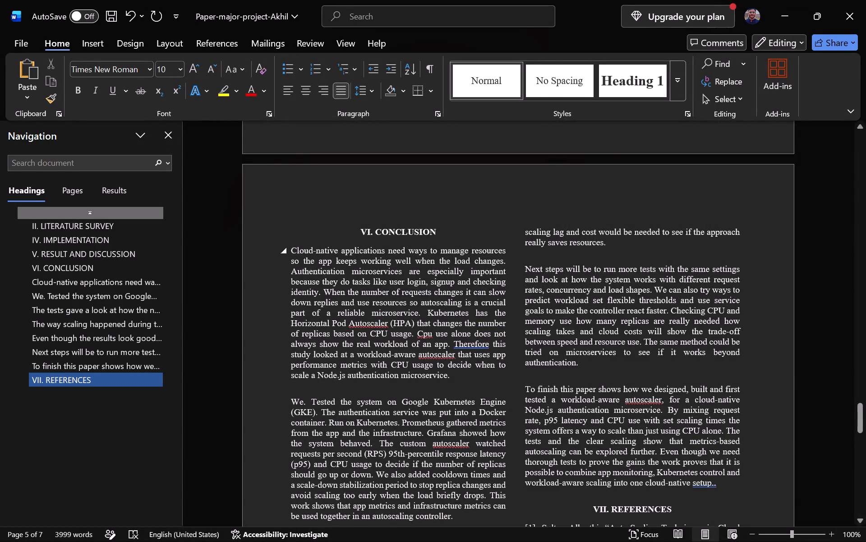
left_click_drag(289, 240, 453, 286)
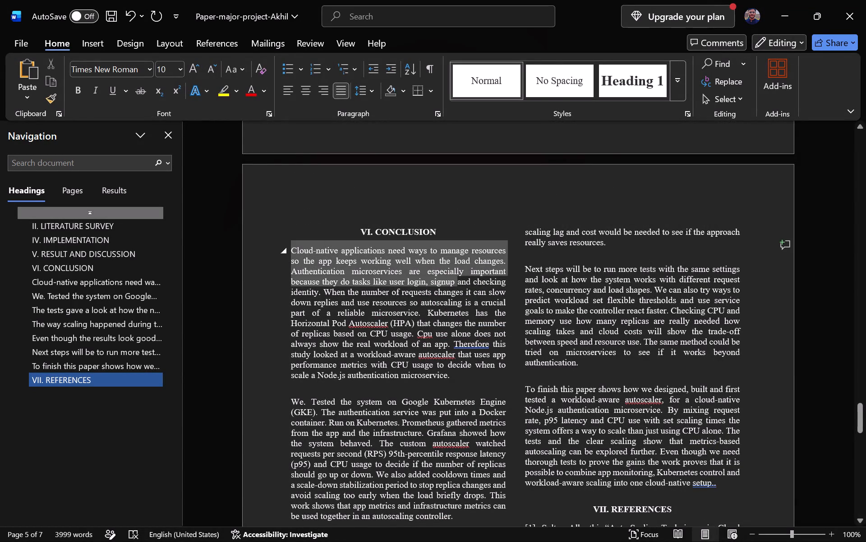
left_click_drag(453, 286, 731, 488)
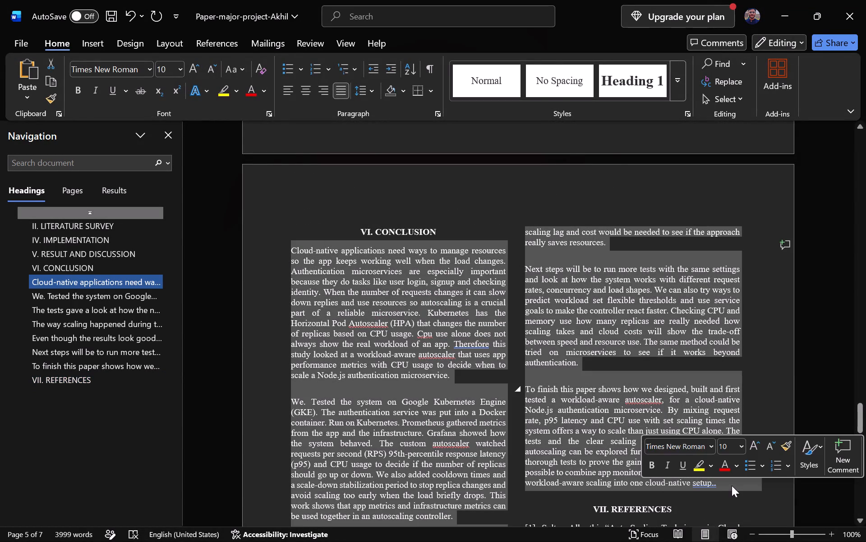
key("ctrl+c")
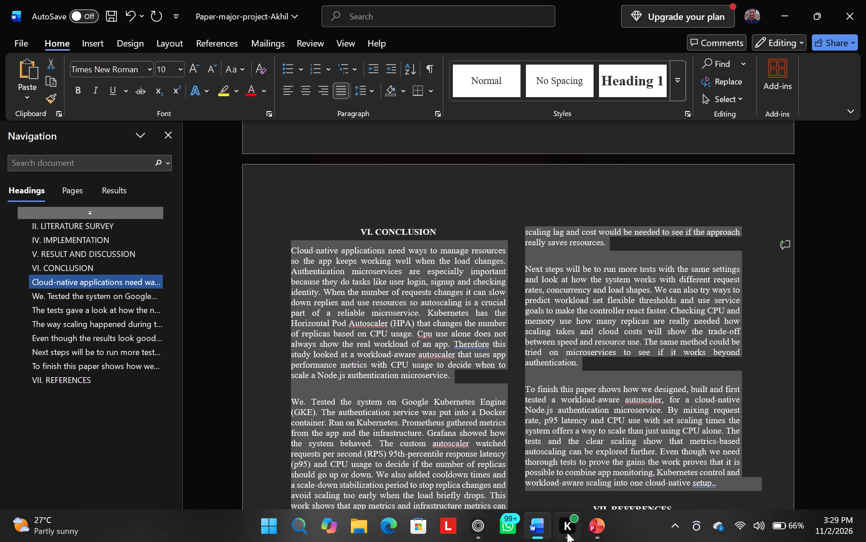
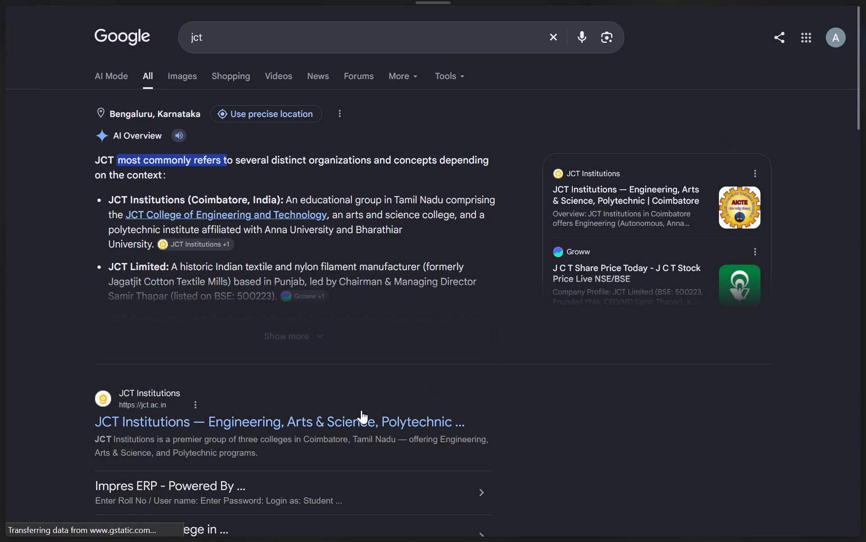
scroll(361, 392, "down", 5)
scroll(342, 351, "down", 8)
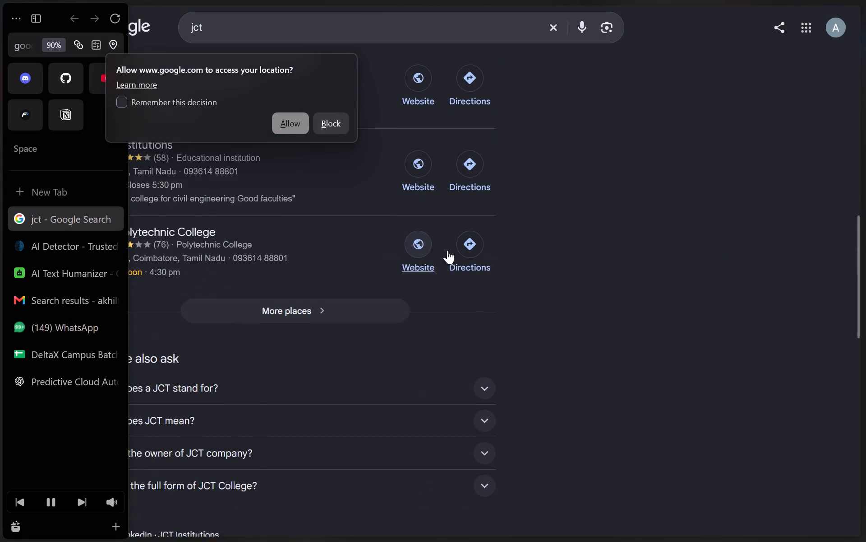
left_click(625, 321)
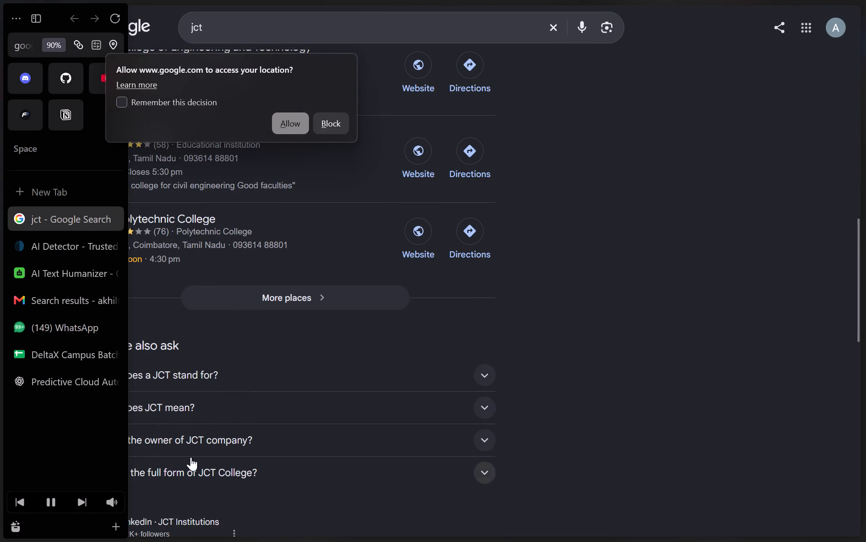
left_click(288, 121)
scroll(611, 221, "down", 3)
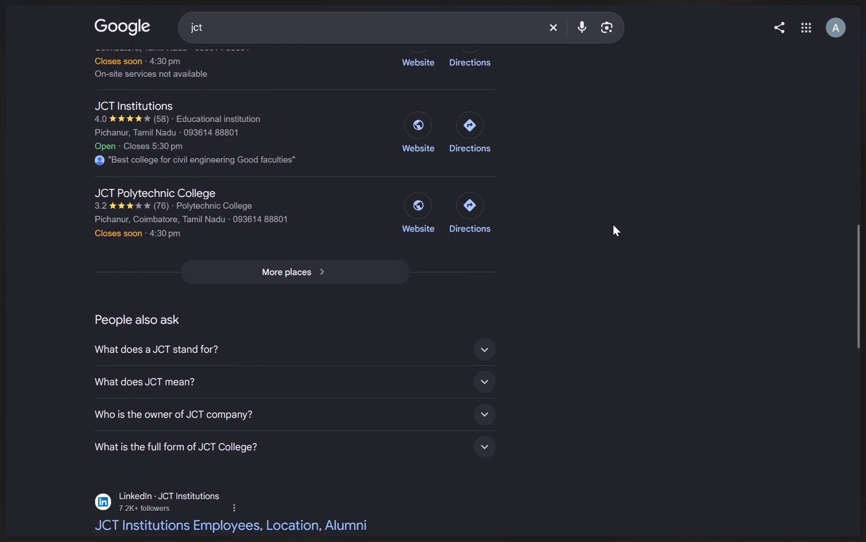
scroll(613, 220, "down", 3)
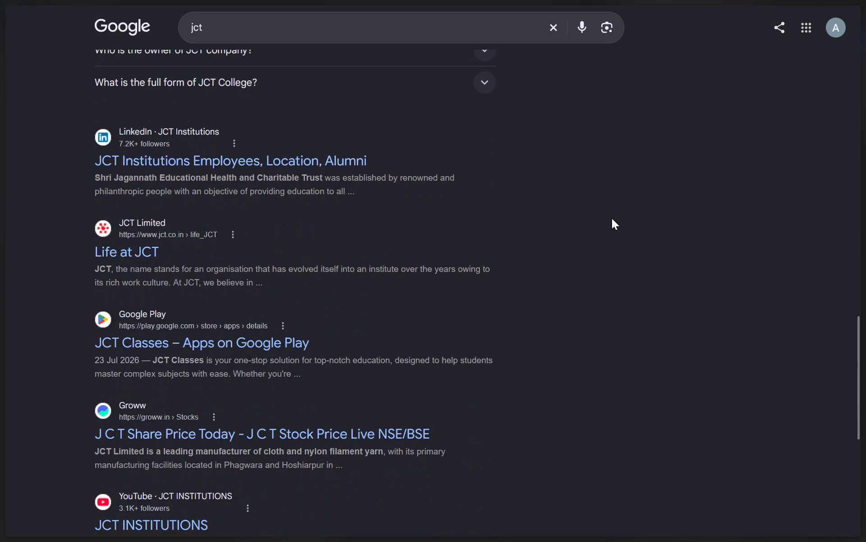
Refine the Google search to "jct journals" and open the JCT-Online Journal website, allowing the location request.
left_click(336, 25)
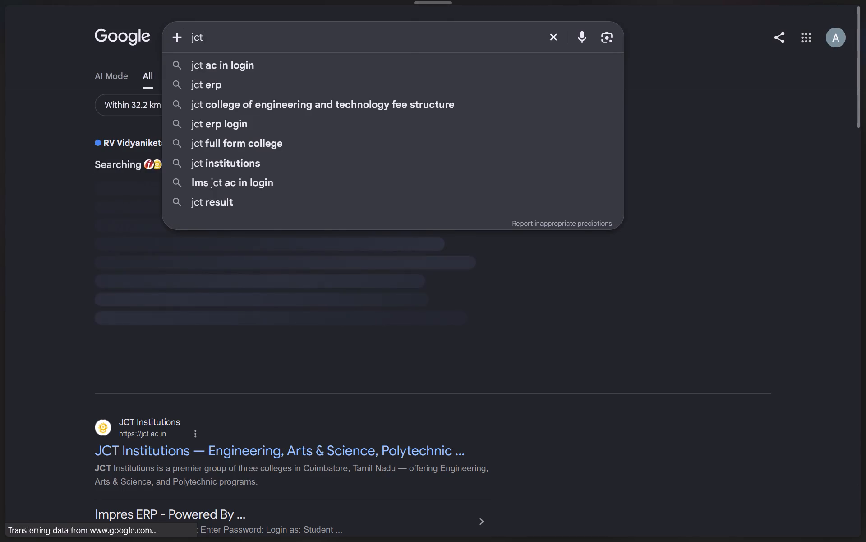
key("space")
type("journal")
key("s")
key("Return")
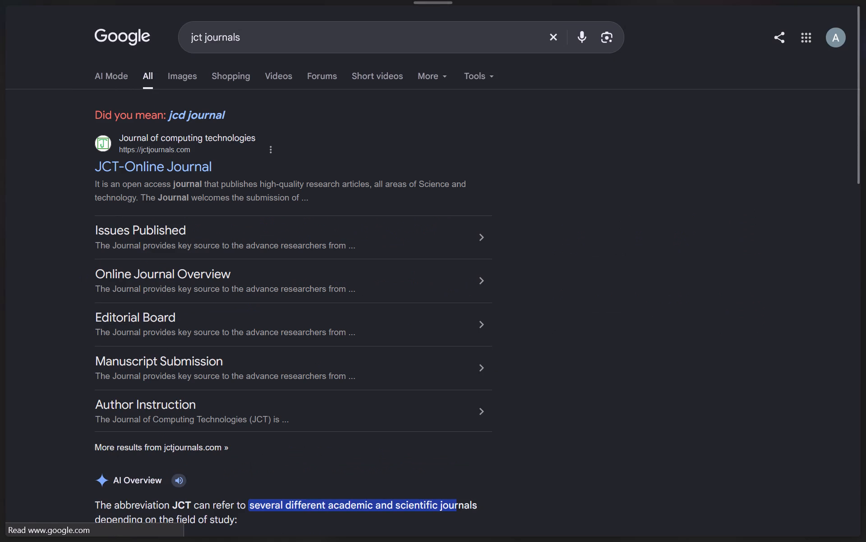
left_click(195, 166)
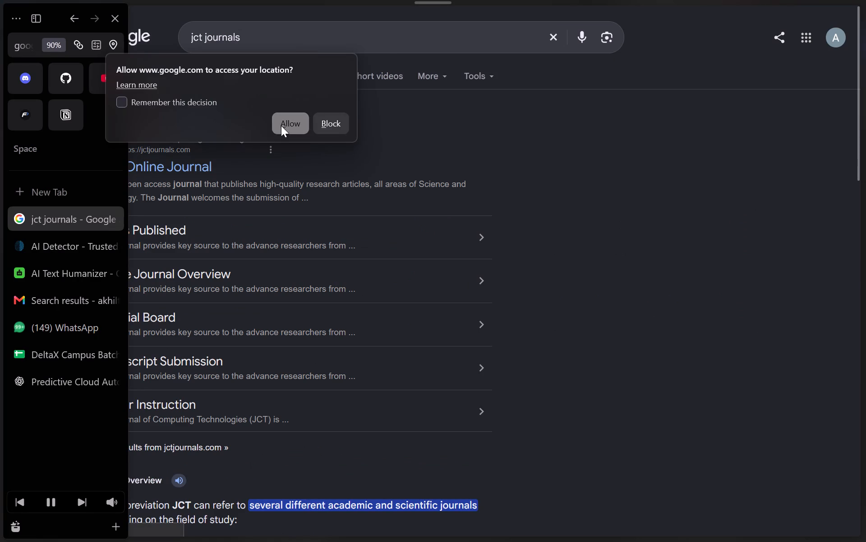
left_click(284, 124)
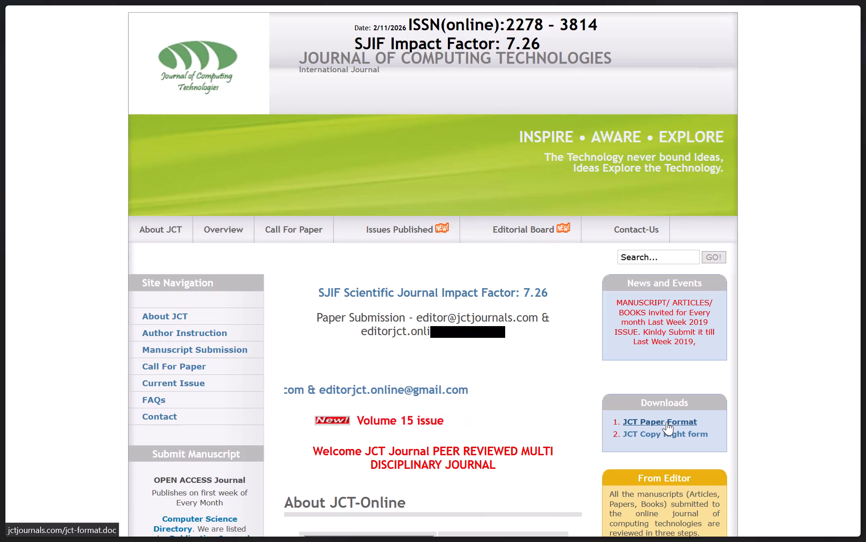
Download the JCT Paper Format document from the journal's website and open the browser's list of downloaded files.
left_click(667, 421)
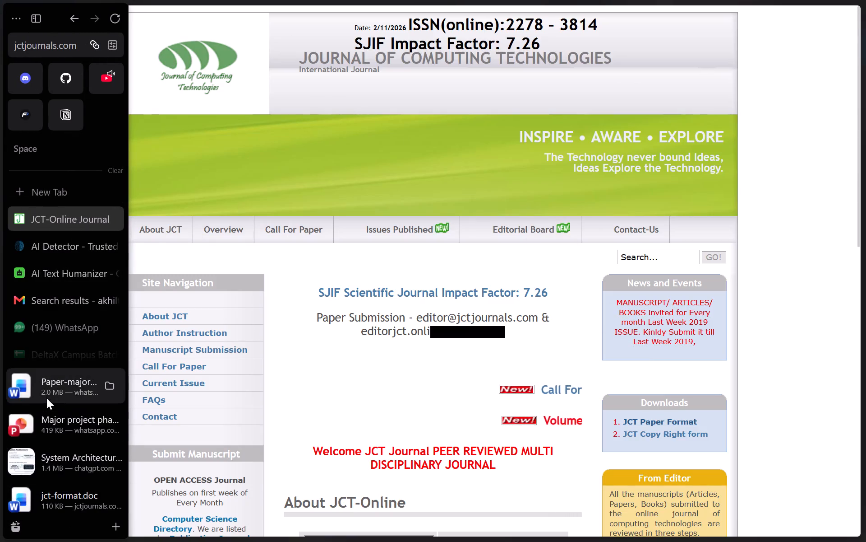
left_click(9, 527)
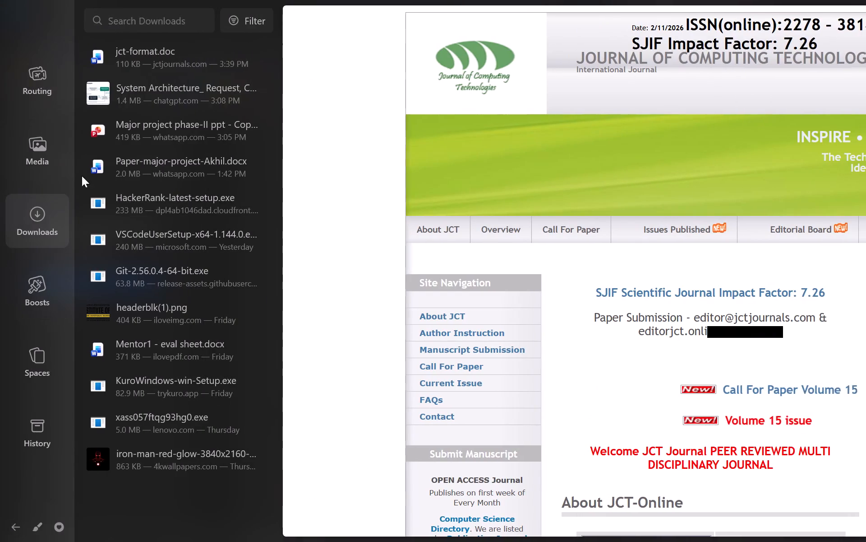
Open the downloaded jct-format.doc in Word, dismiss the viewing notice, and read through the journal's formatting instructions.
left_click(151, 55)
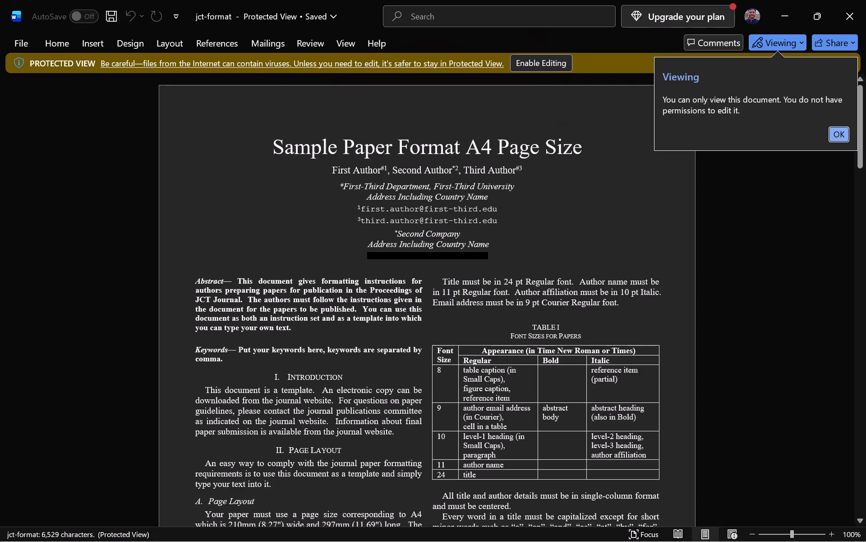
scroll(418, 236, "down", 4)
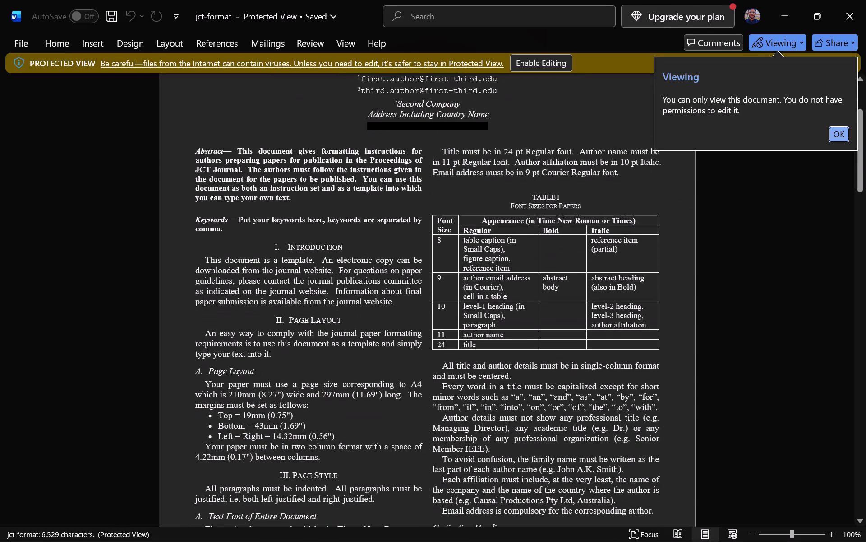
scroll(418, 236, "down", 3)
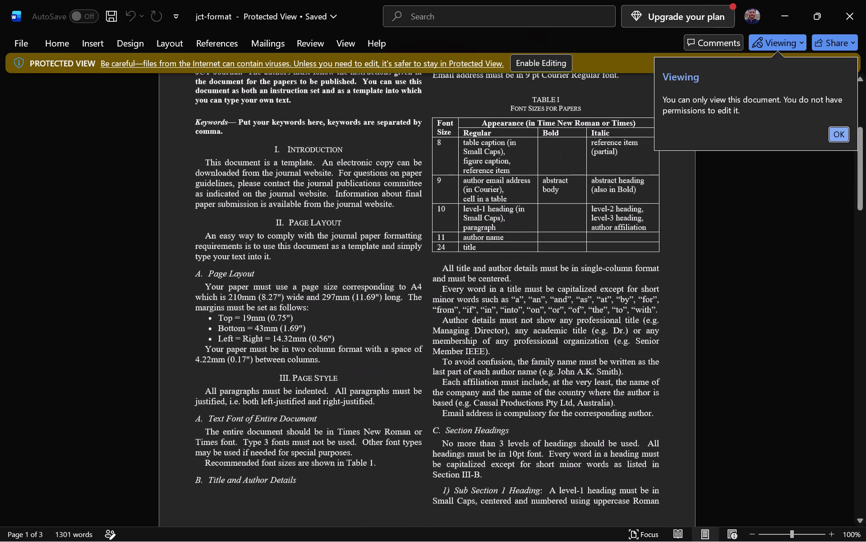
scroll(418, 236, "down", 13)
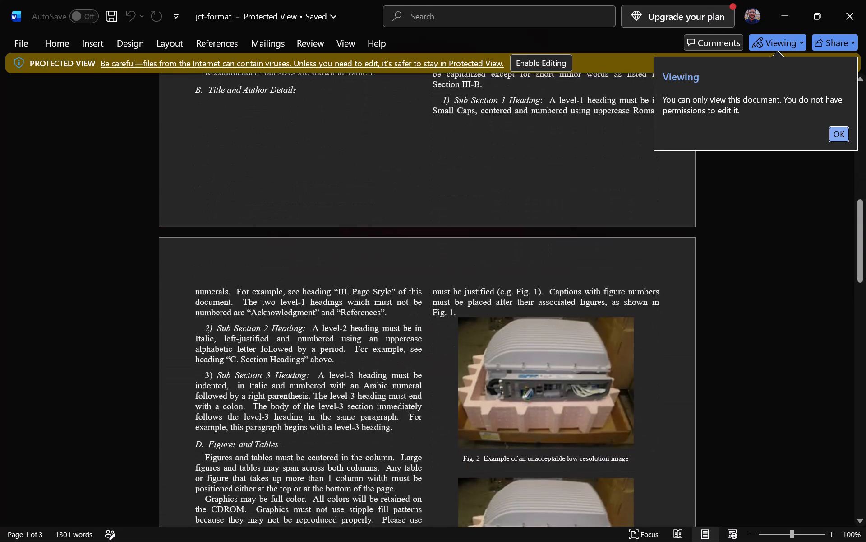
scroll(420, 239, "down", 13)
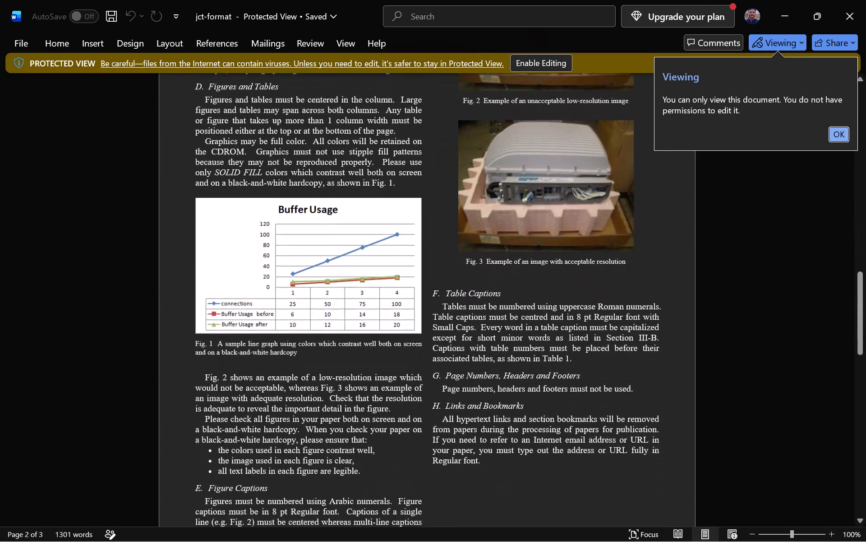
scroll(421, 243, "down", 11)
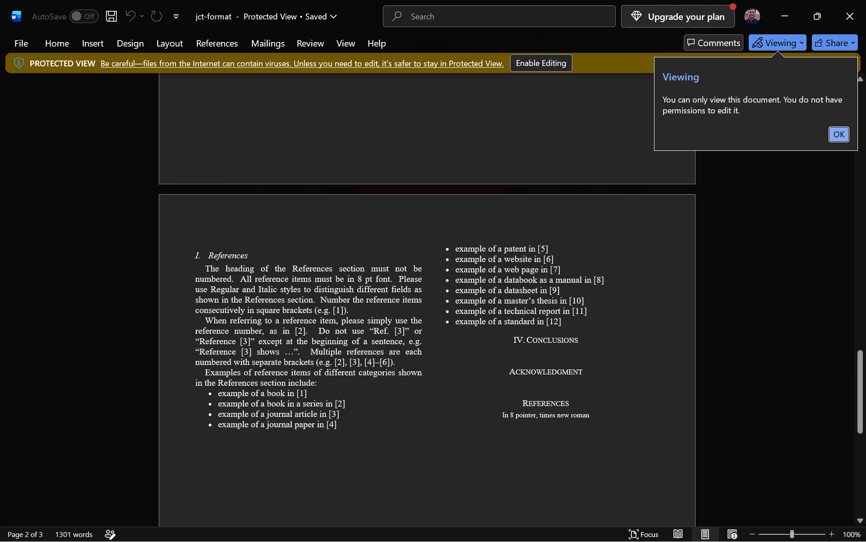
left_click(848, 141)
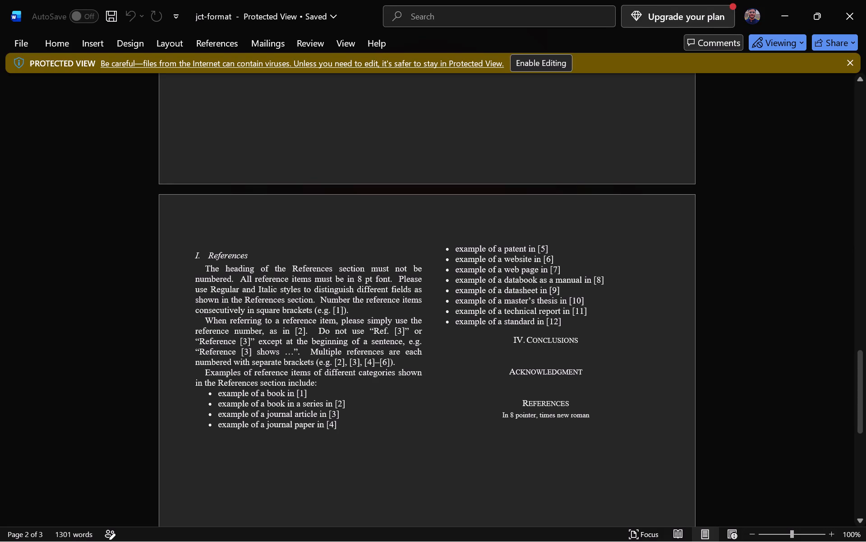
Copy the line "In 8 pointer, times new roman" under the References heading of the format document.
left_click_drag(621, 409, 439, 423)
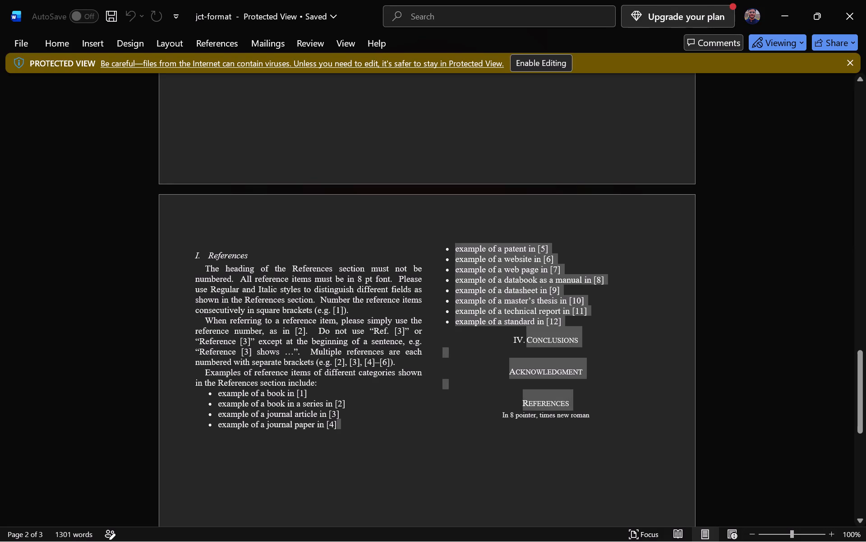
left_click_drag(439, 423, 511, 400)
left_click(511, 401)
left_click_drag(497, 411, 524, 407)
left_click_drag(531, 407, 549, 407)
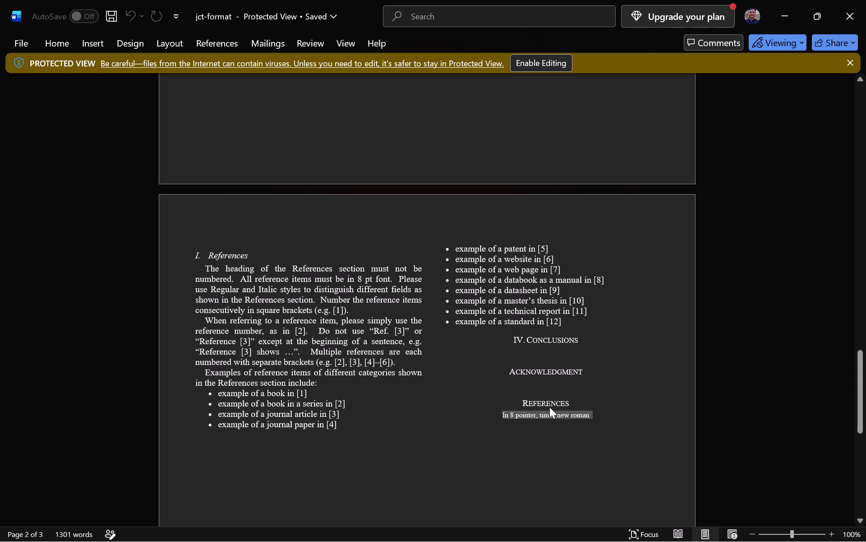
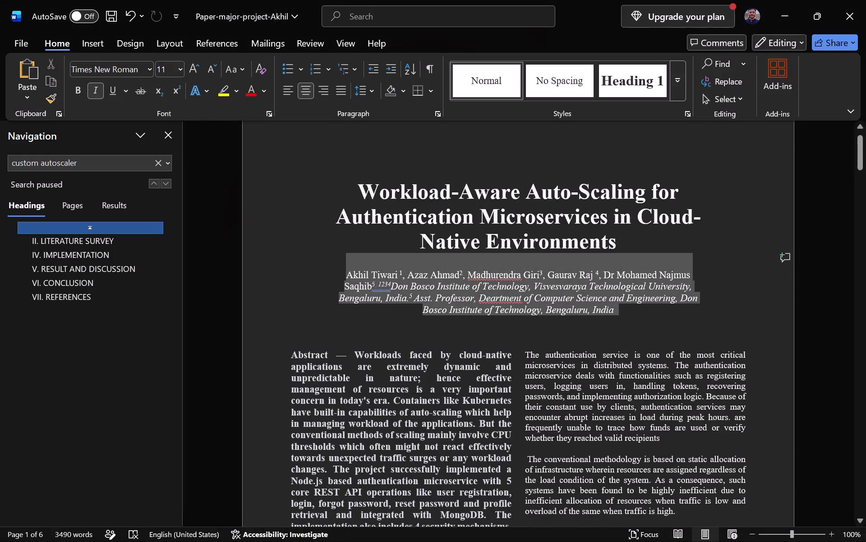
left_click_drag(332, 273, 335, 279)
key("BackSpace")
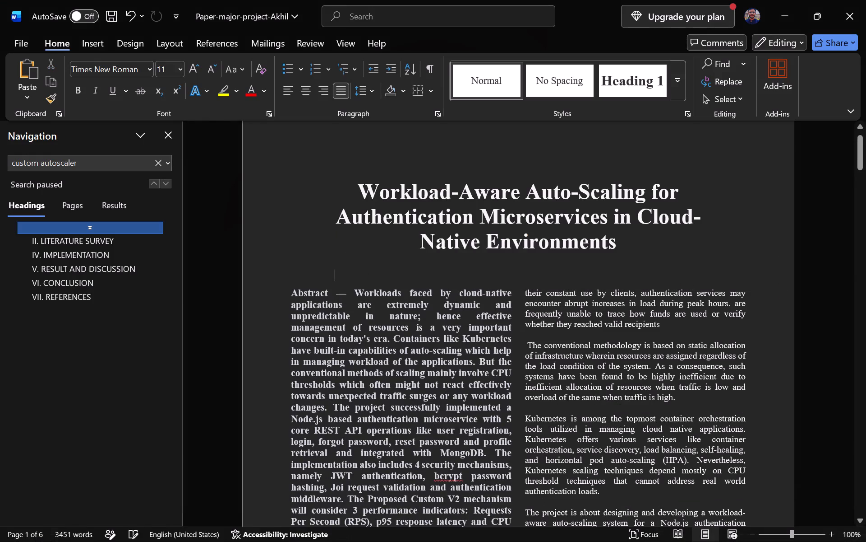
key("ctrl+v")
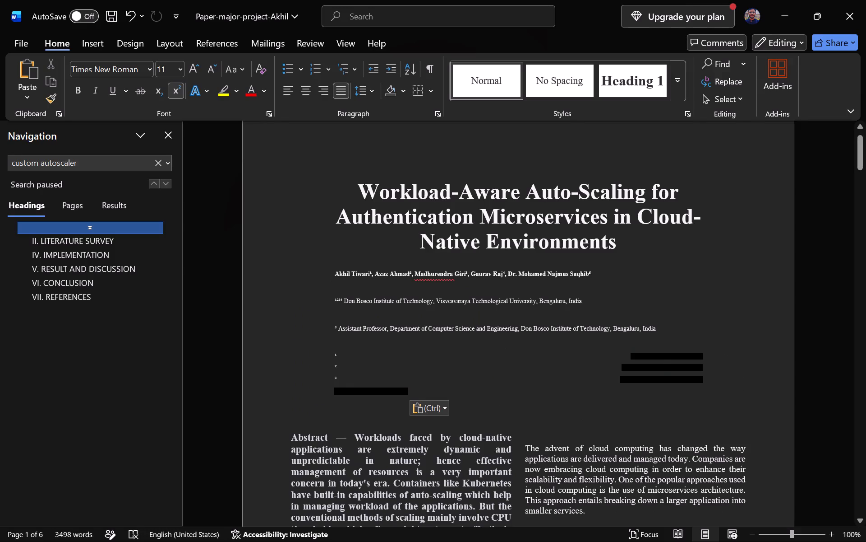
Remove the gap between the superscript number and the address in the first three email lines of the author block.
left_click(632, 356)
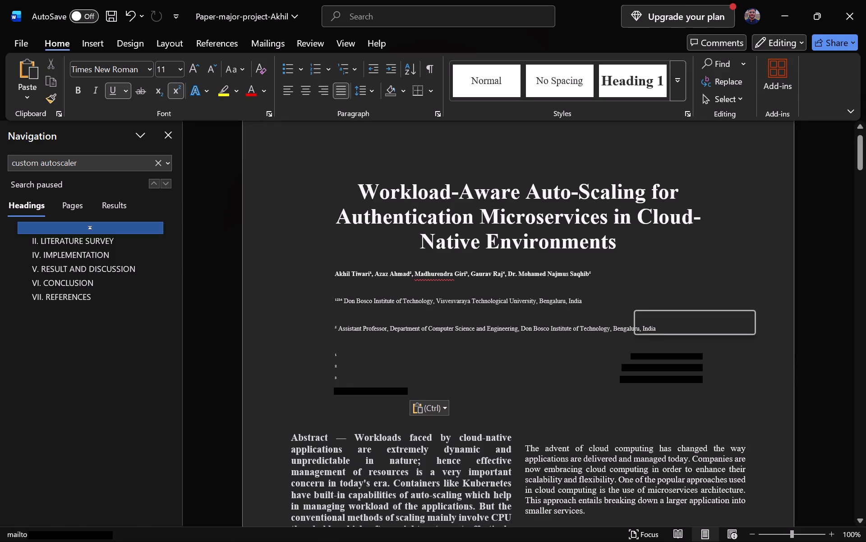
left_click(629, 356)
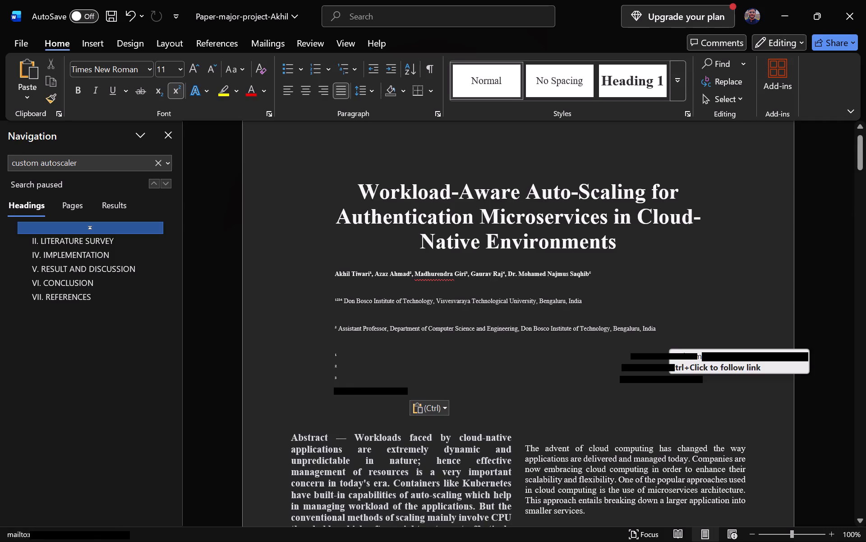
key("BackSpace")
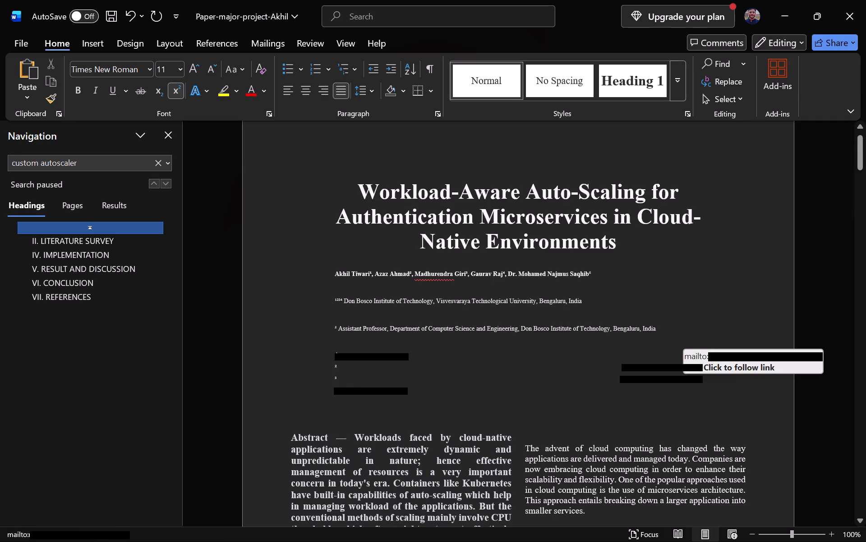
left_click(618, 365)
key("BackSpace")
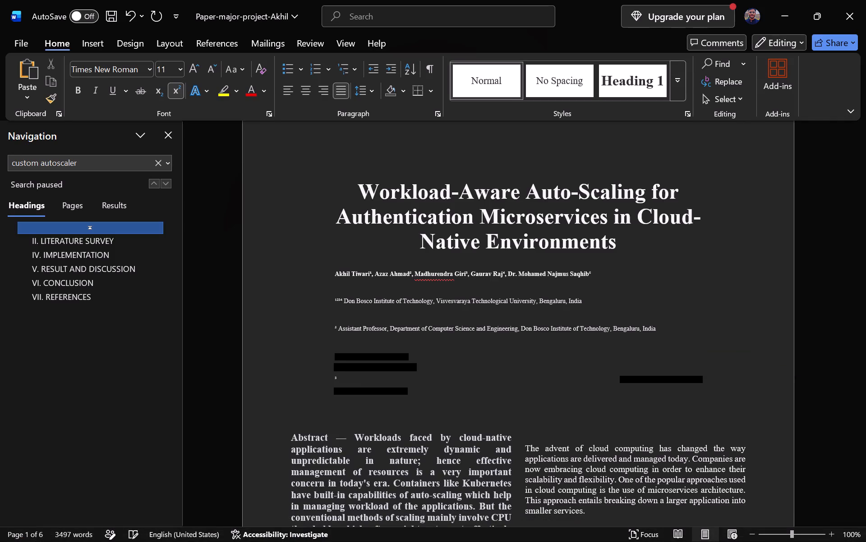
left_click(617, 379)
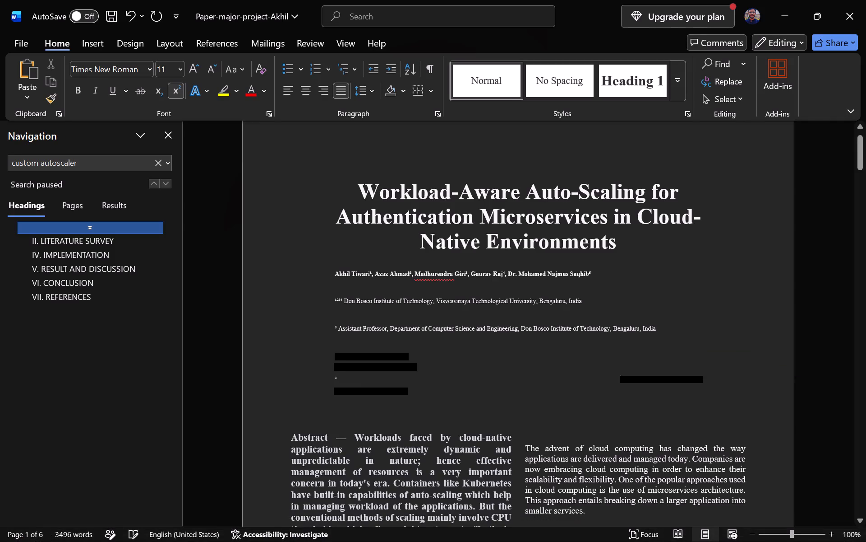
key("BackSpace")
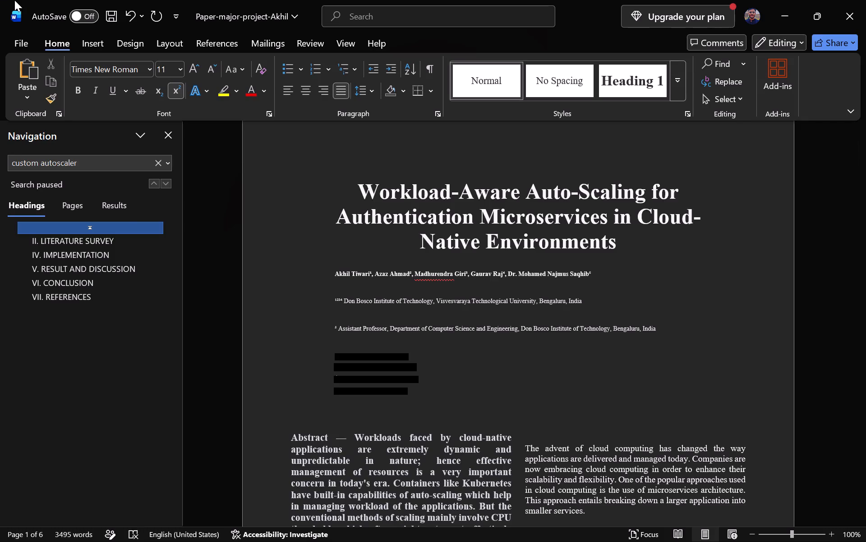
Join the author names, the institute affiliation and the assistant professor affiliation into one continuous paragraph.
left_click(337, 287)
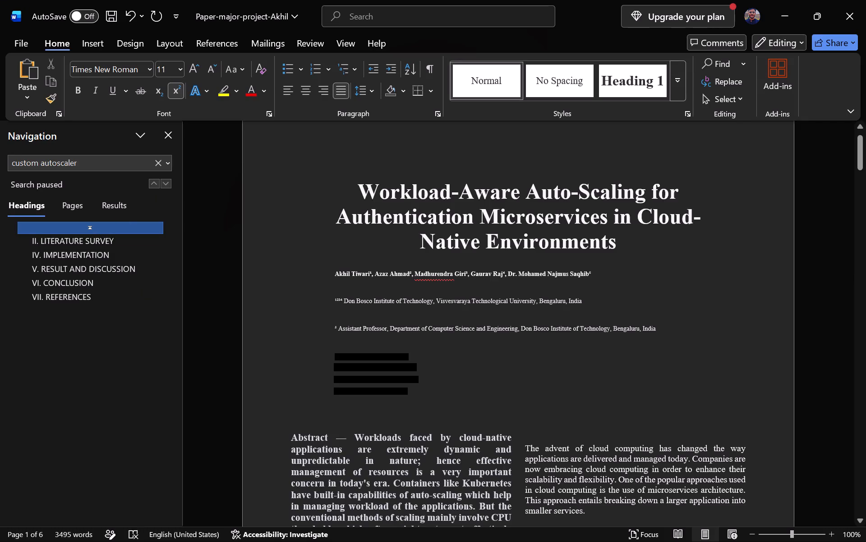
left_click(327, 285)
key("BackSpace")
key("BackSpace")
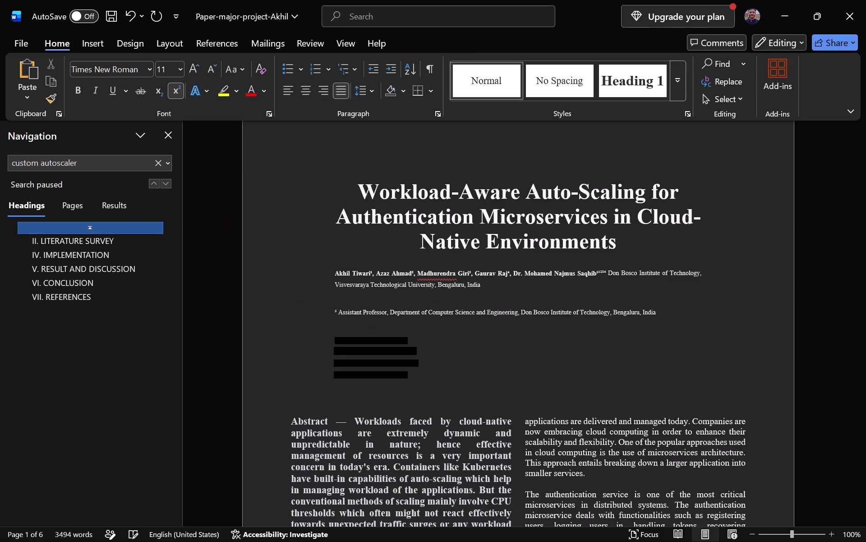
left_click(334, 309)
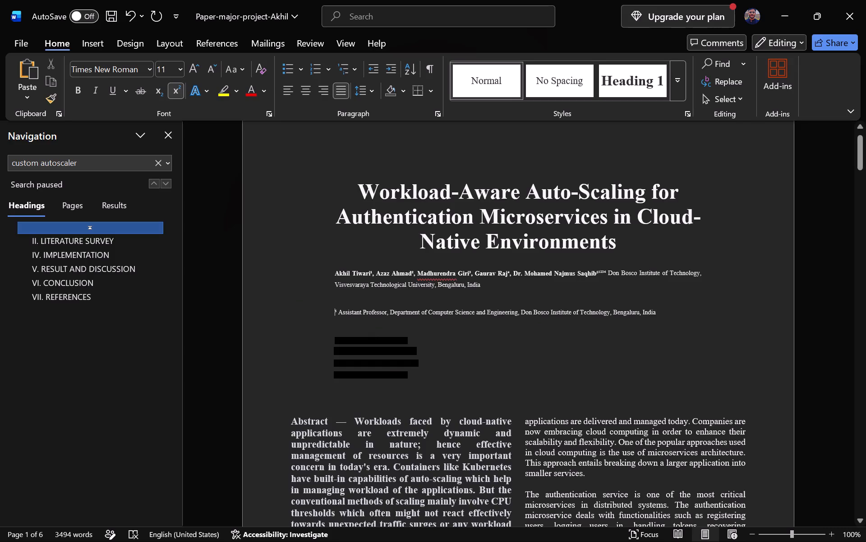
key("BackSpace")
key("BackSpace")
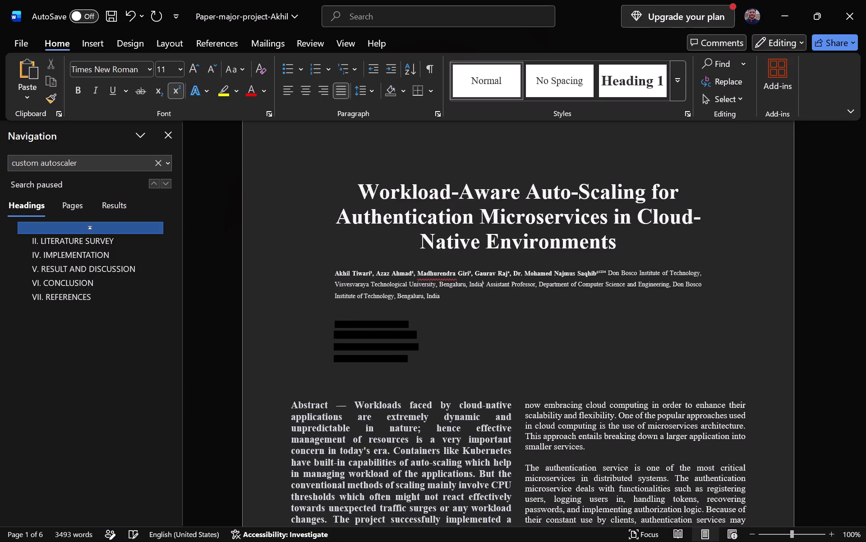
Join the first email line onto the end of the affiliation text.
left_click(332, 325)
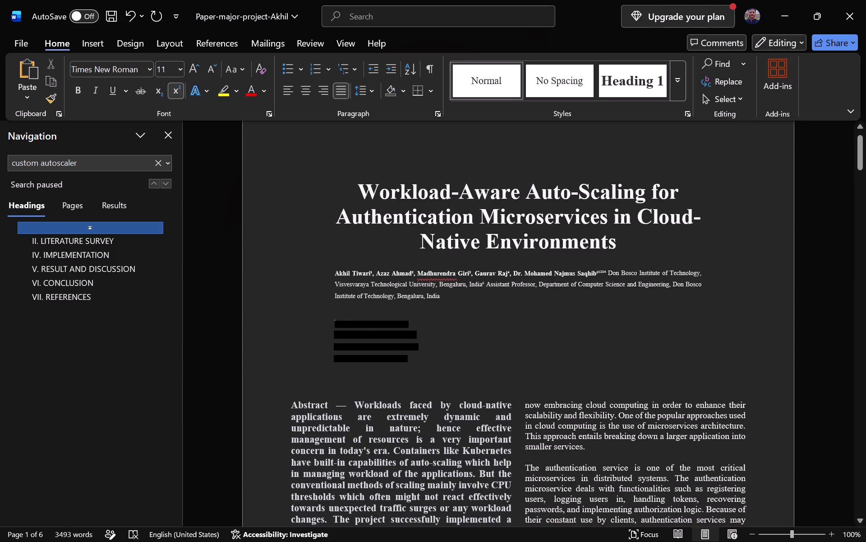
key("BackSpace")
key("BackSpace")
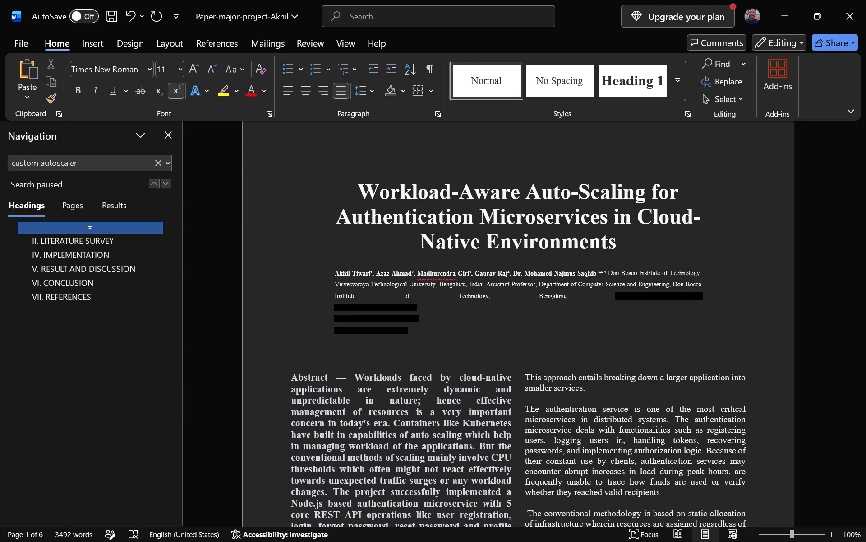
Center the whole author block, from the author names through the last email line.
left_click_drag(433, 336, 331, 278)
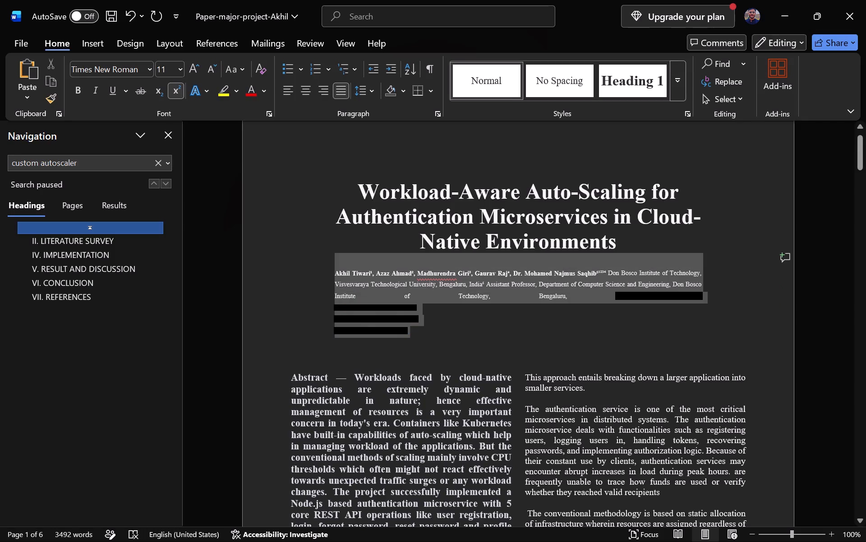
left_click_drag(331, 278, 329, 276)
left_click(305, 95)
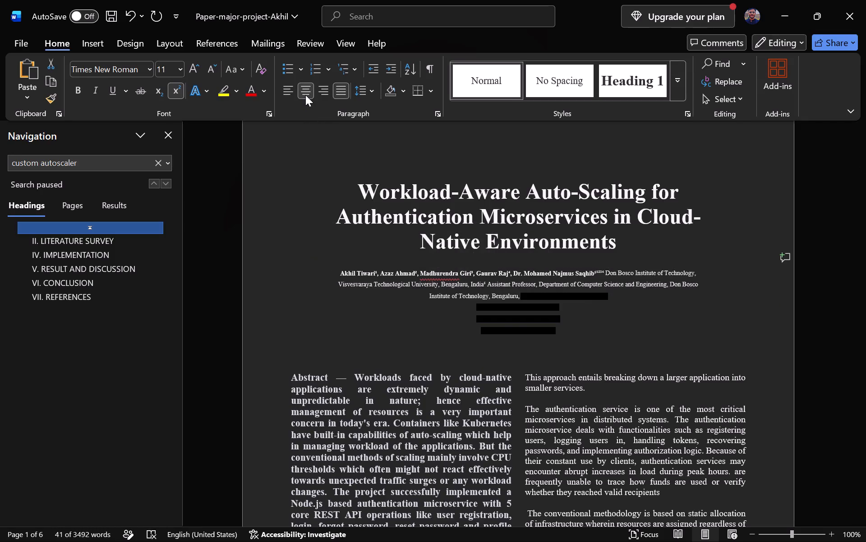
left_click(416, 333)
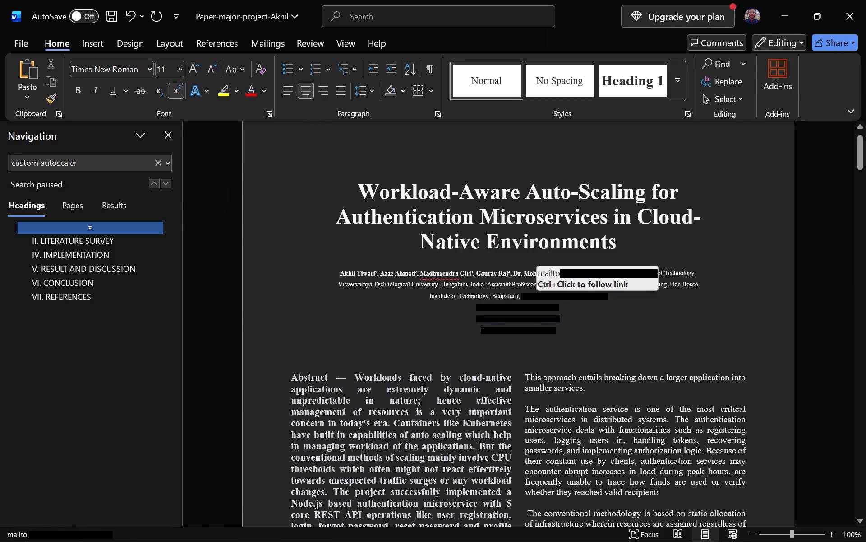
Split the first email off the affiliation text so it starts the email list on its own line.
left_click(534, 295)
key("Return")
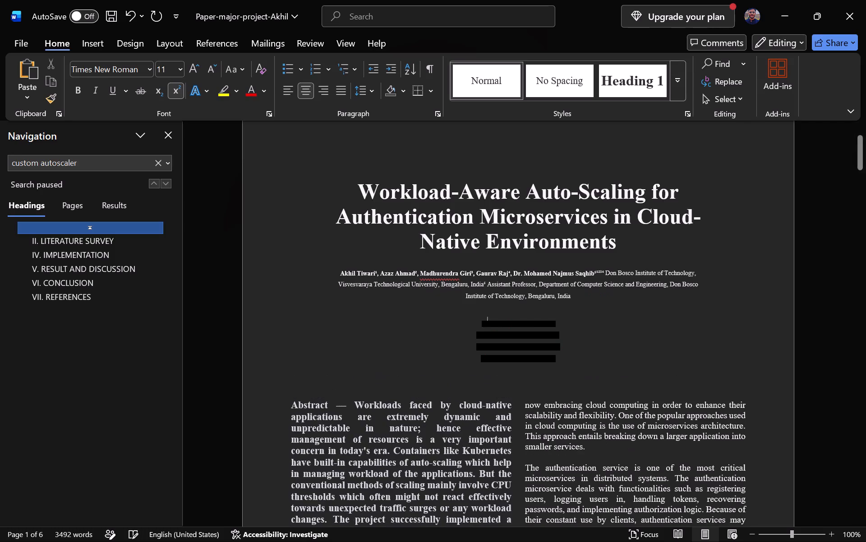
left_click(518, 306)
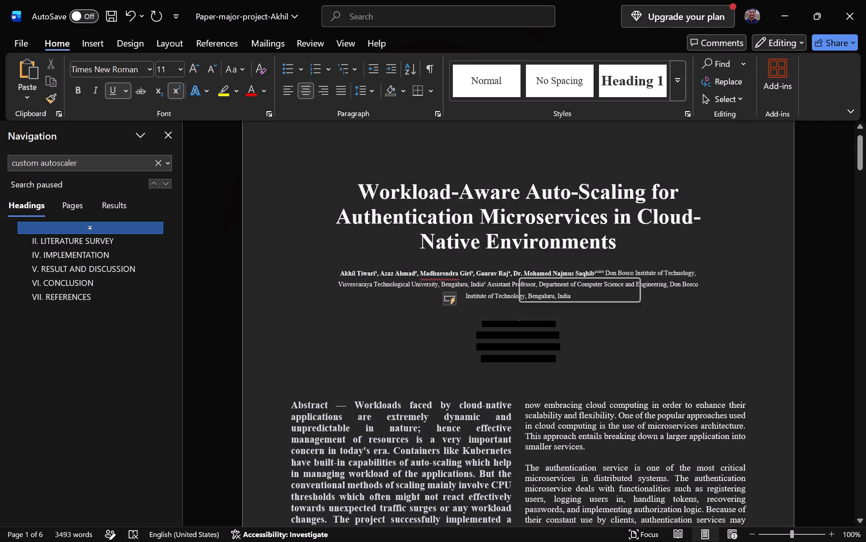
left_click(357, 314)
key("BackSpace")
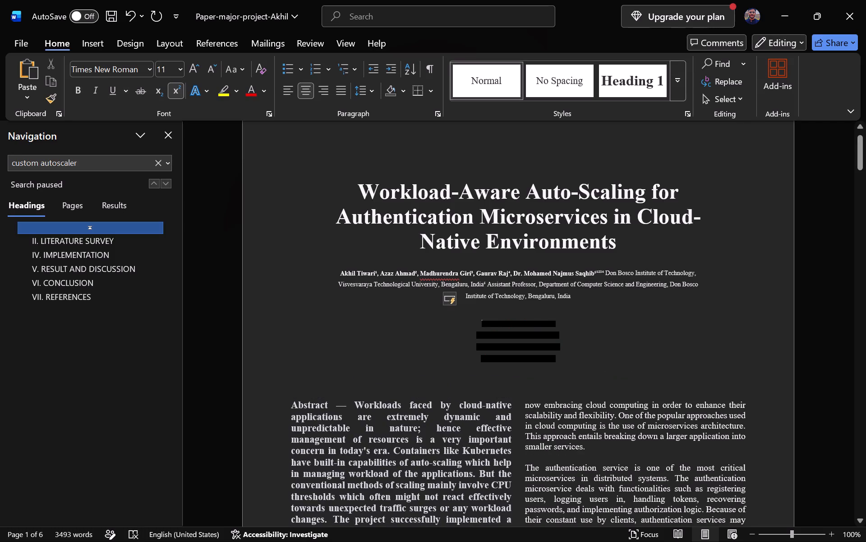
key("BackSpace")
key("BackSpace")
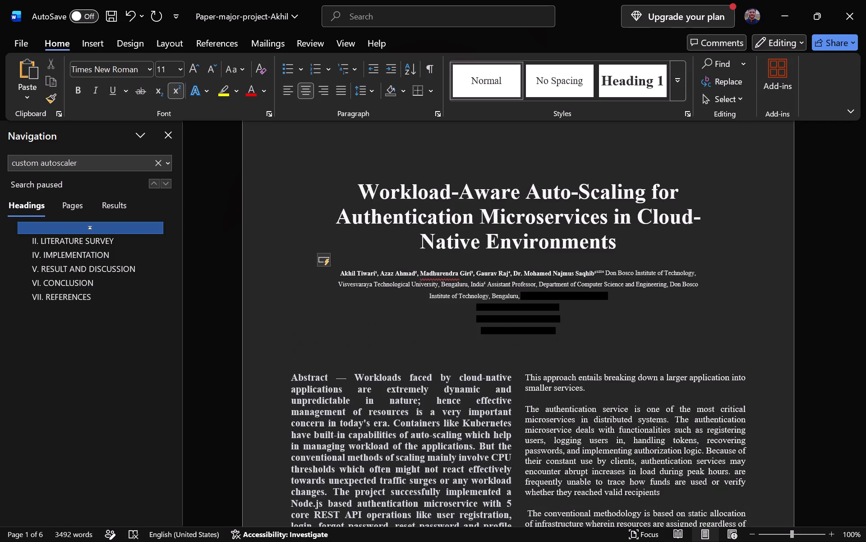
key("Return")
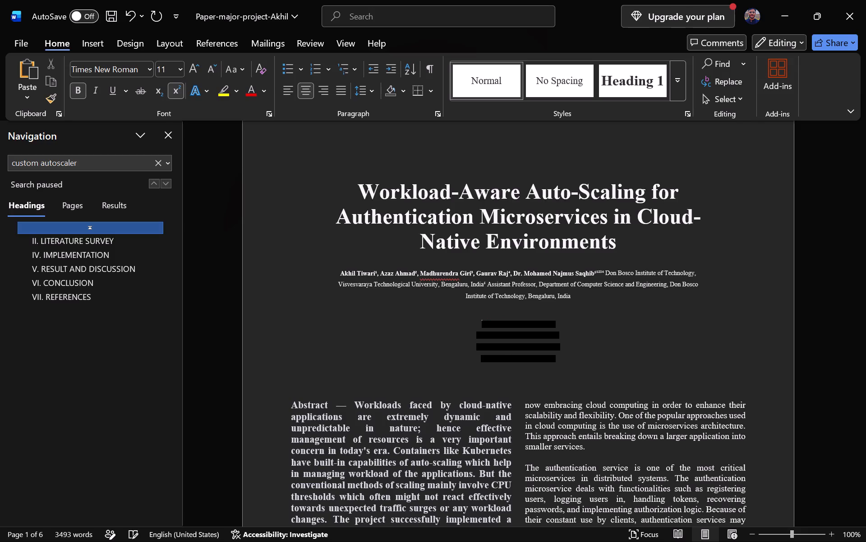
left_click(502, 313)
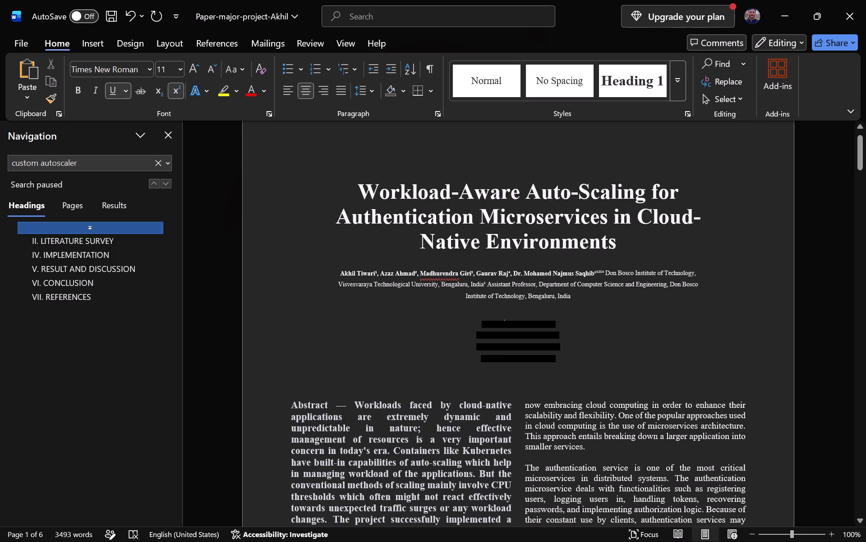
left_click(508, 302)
Check the author block layout and font size table in the jct-format document against the project paper.
scroll(637, 309, "down", 1)
scroll(636, 309, "up", 1)
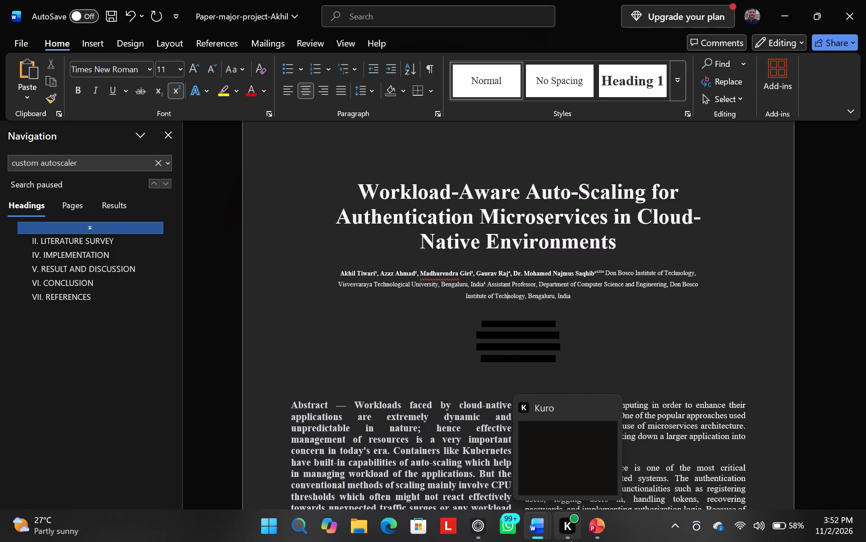
left_click(536, 533)
left_click(556, 471)
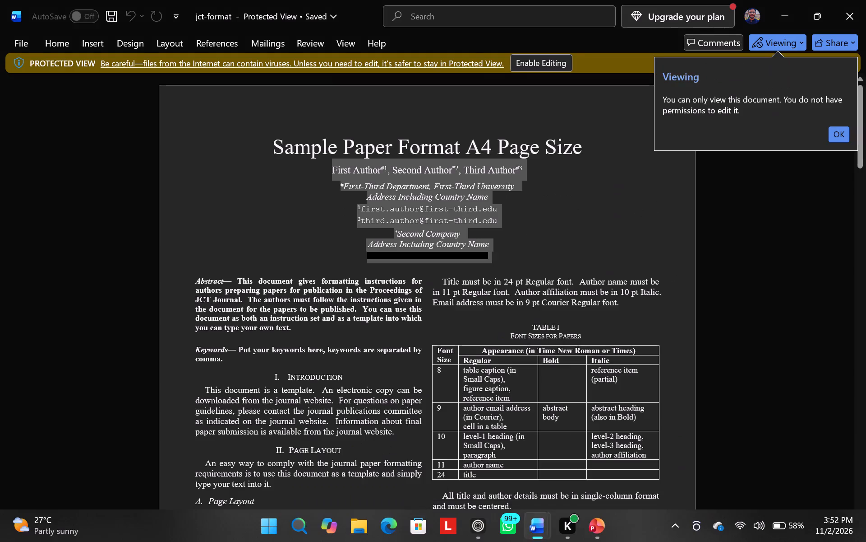
left_click(534, 528)
left_click(526, 479)
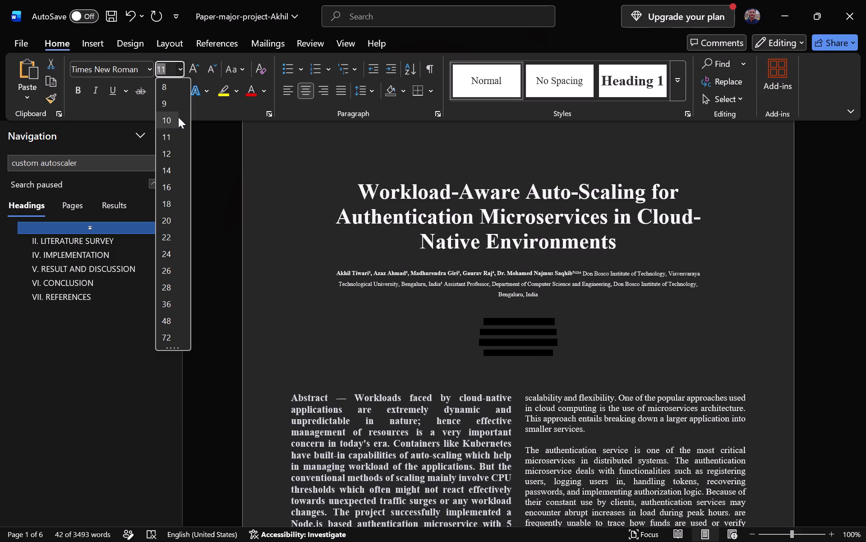
left_click(175, 131)
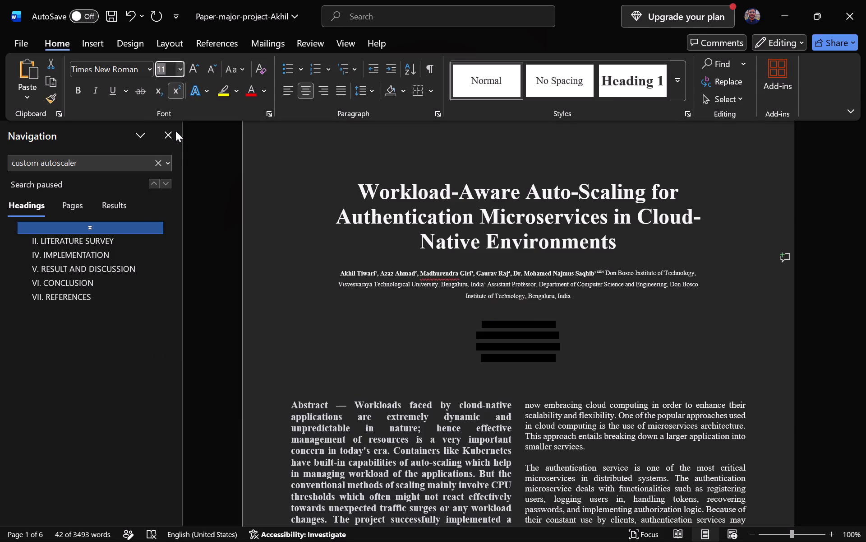
left_click(634, 334)
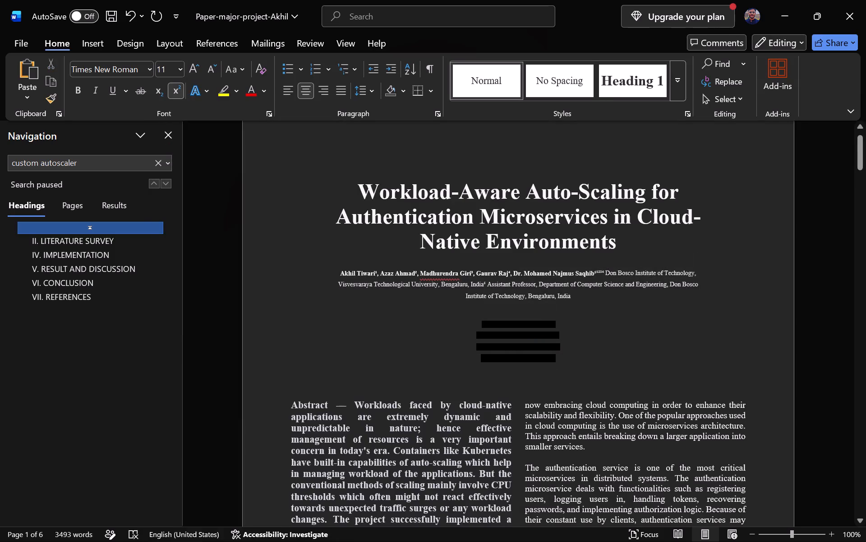
Set the paper title's font size to 18 pt.
left_click_drag(624, 244, 359, 200)
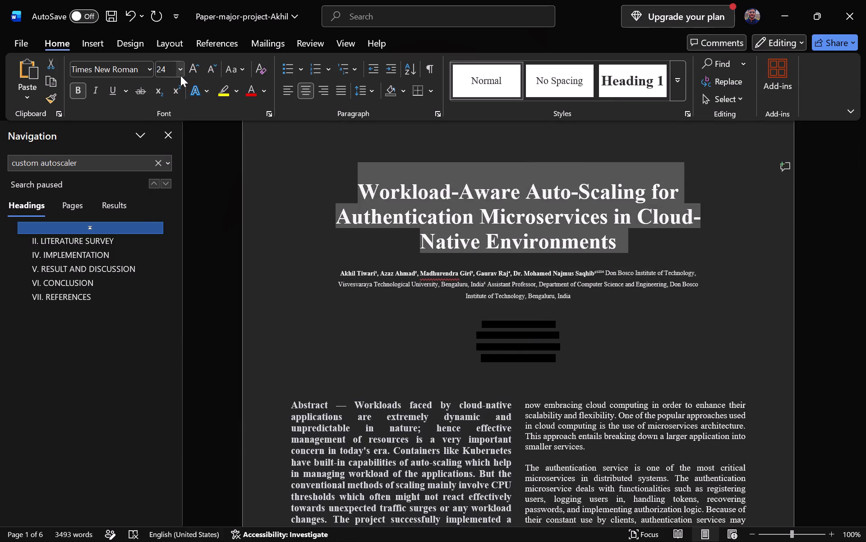
left_click(176, 67)
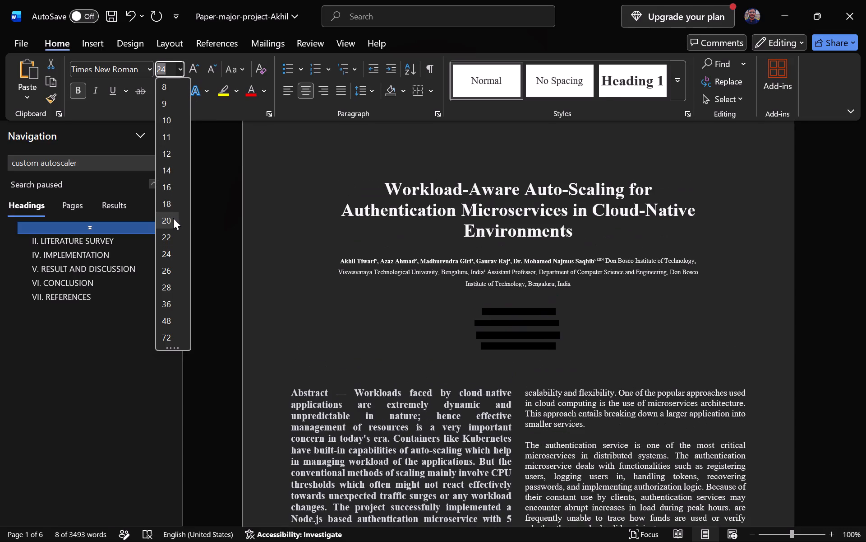
left_click(174, 207)
left_click(285, 234)
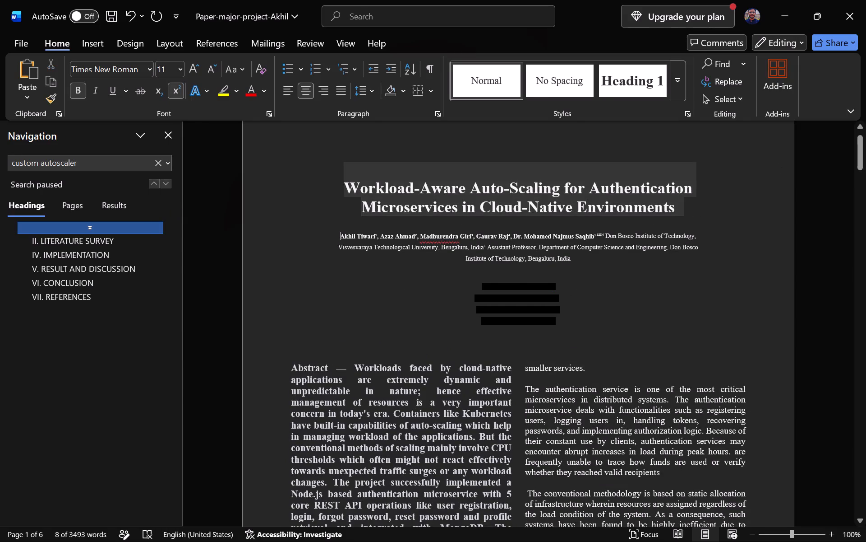
Delete the author email lines and the blank lines between the affiliation text and the abstract.
left_click(490, 271)
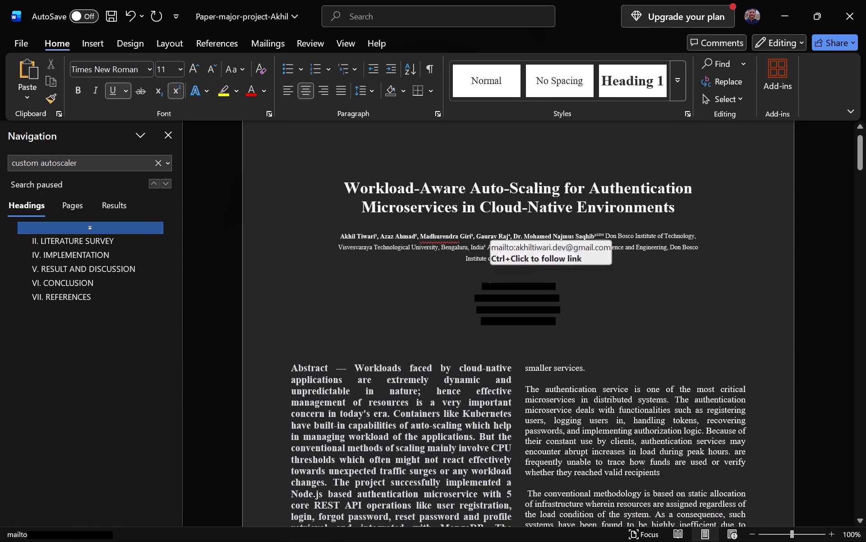
left_click(598, 304)
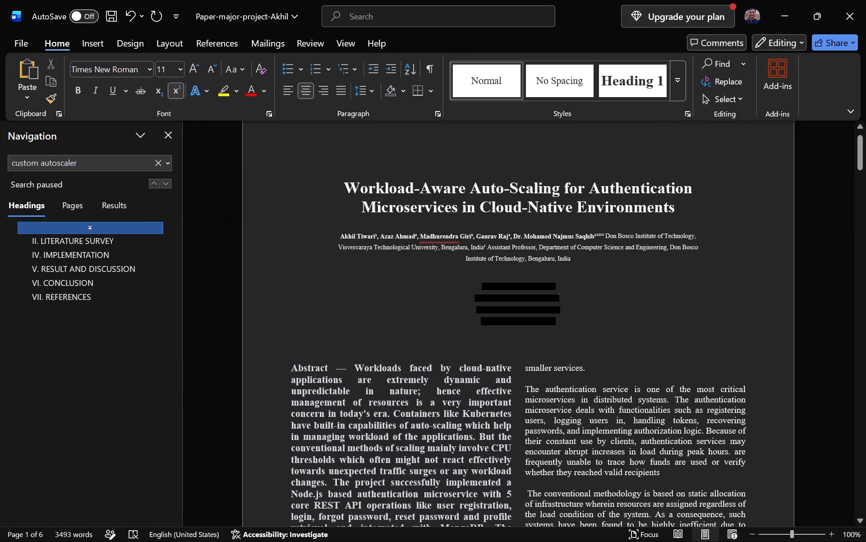
left_click_drag(568, 327, 567, 327)
left_click_drag(567, 327, 474, 287)
key("BackSpace")
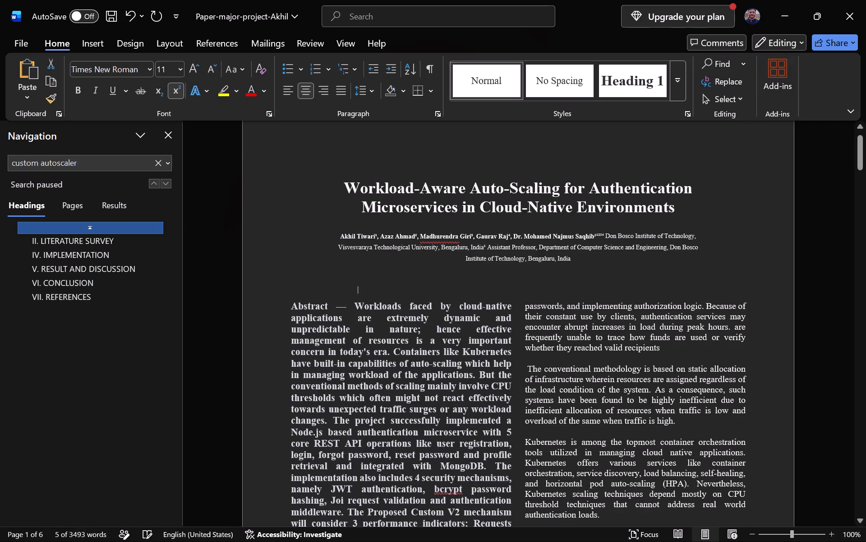
key("BackSpace")
key("BackSpace")
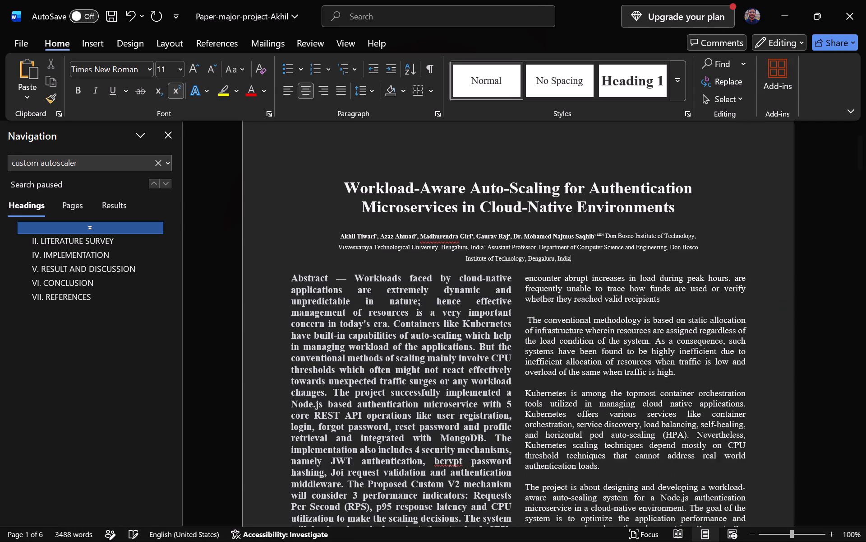
Set the author names and affiliation text to 14 pt.
left_click_drag(577, 260, 525, 253)
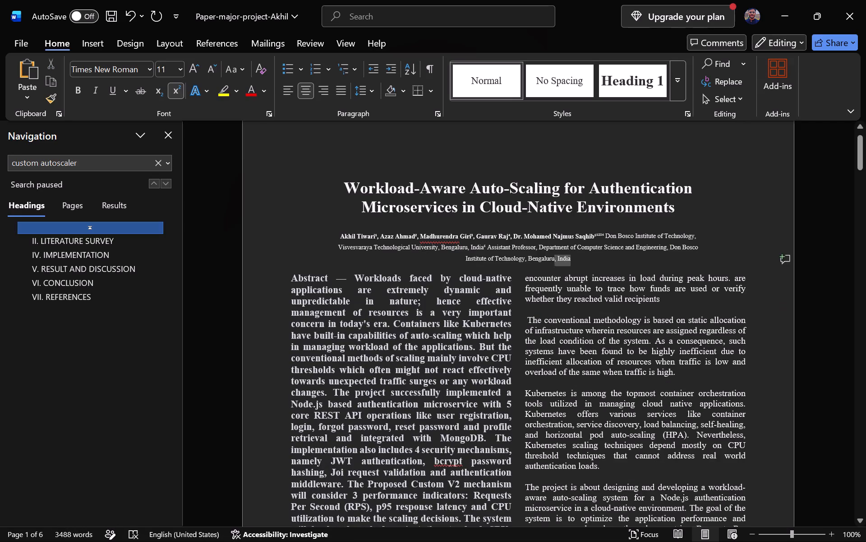
left_click_drag(525, 253, 336, 233)
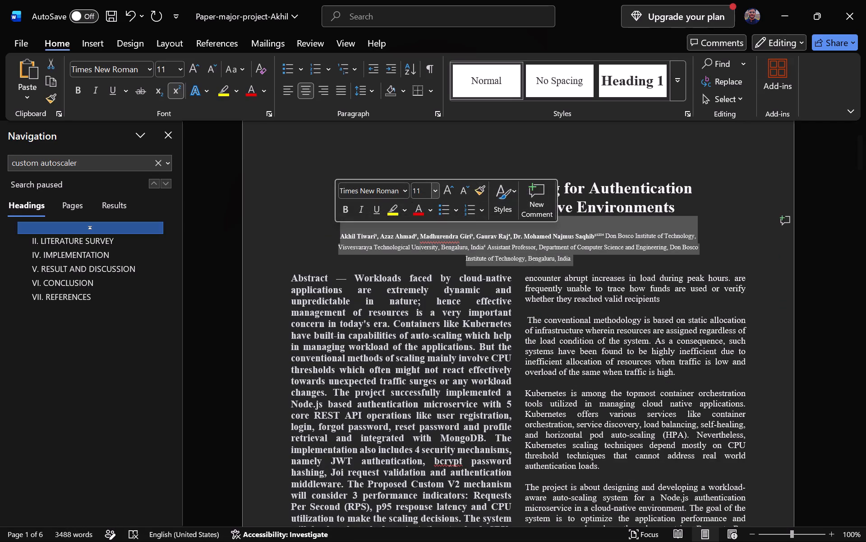
left_click(433, 191)
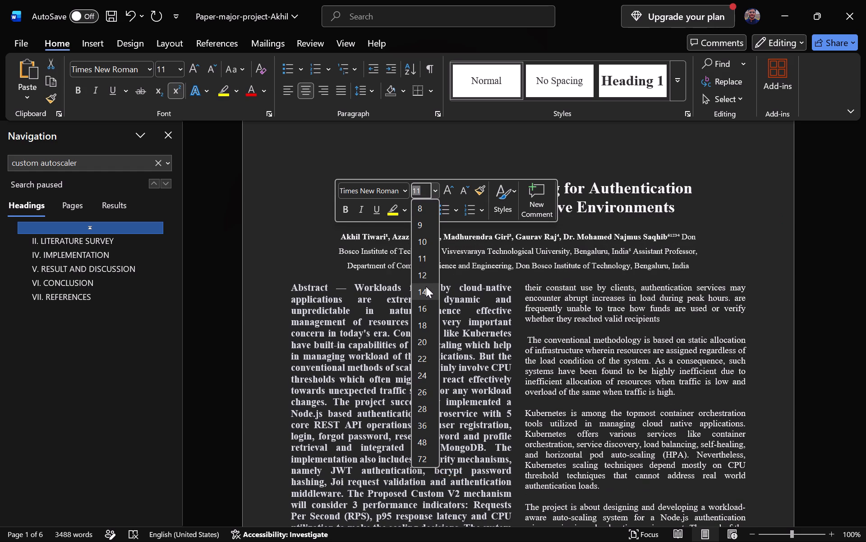
left_click(426, 286)
left_click(728, 251)
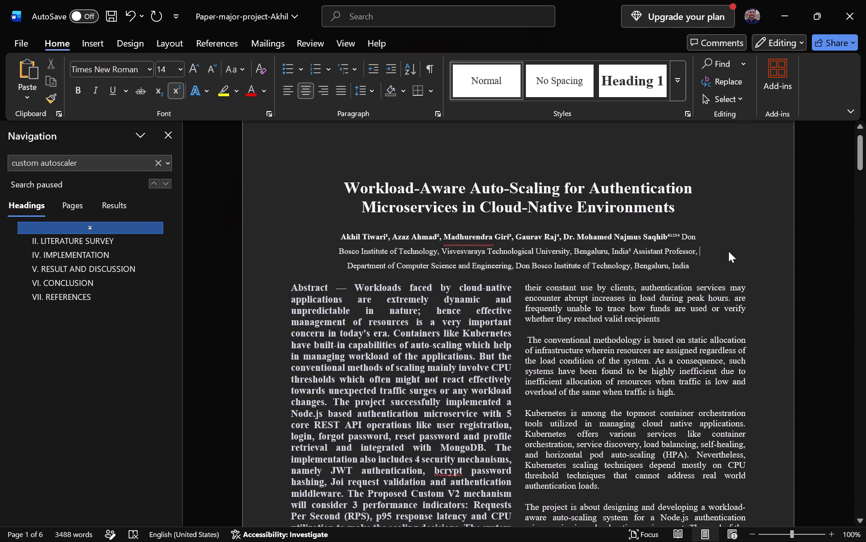
left_click(701, 267)
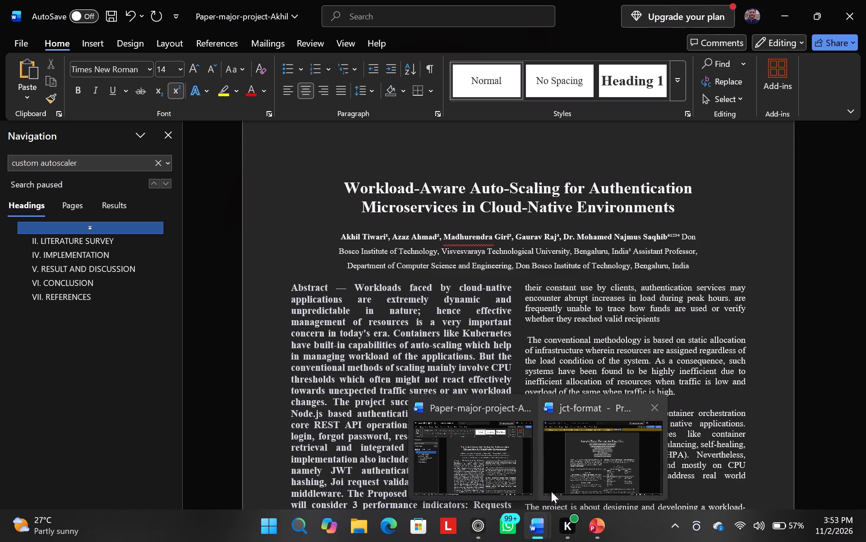
Switch to the jct-format document and enable editing in it.
left_click(558, 468)
left_click(502, 257)
left_click_drag(500, 259, 314, 152)
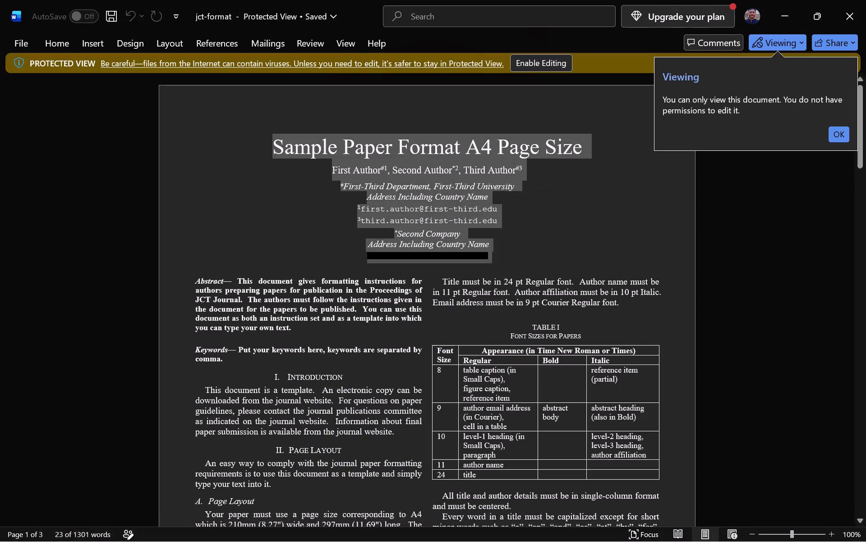
left_click_drag(314, 152, 332, 174)
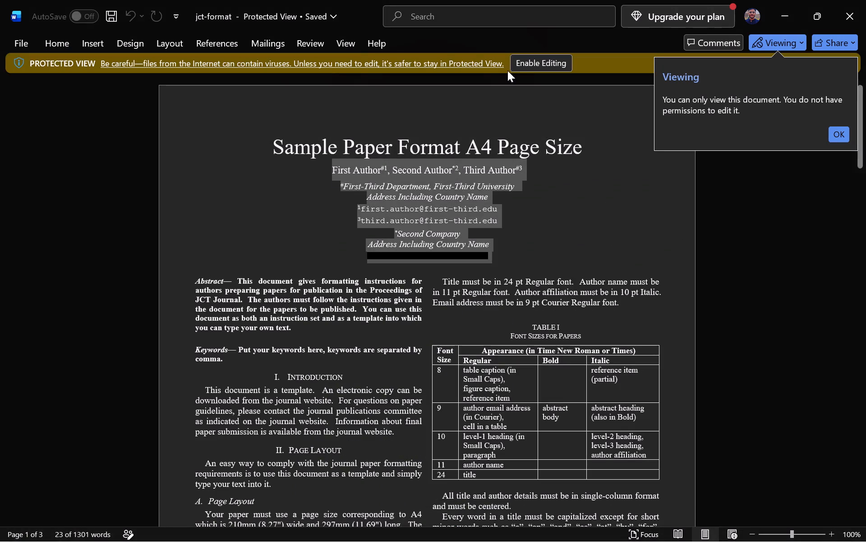
left_click(521, 62)
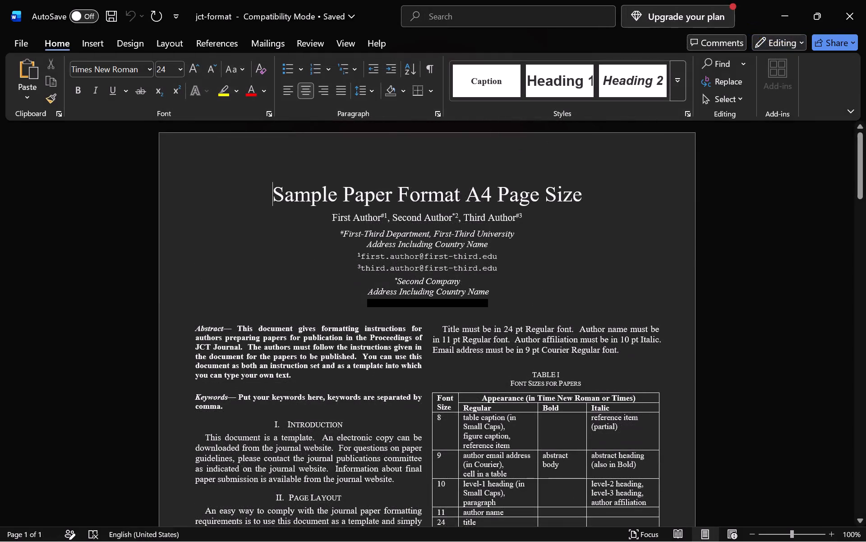
Examine the fonts, sizes and styles of the sample author names, affiliations and email lines in the jct-format document.
left_click_drag(499, 301, 330, 228)
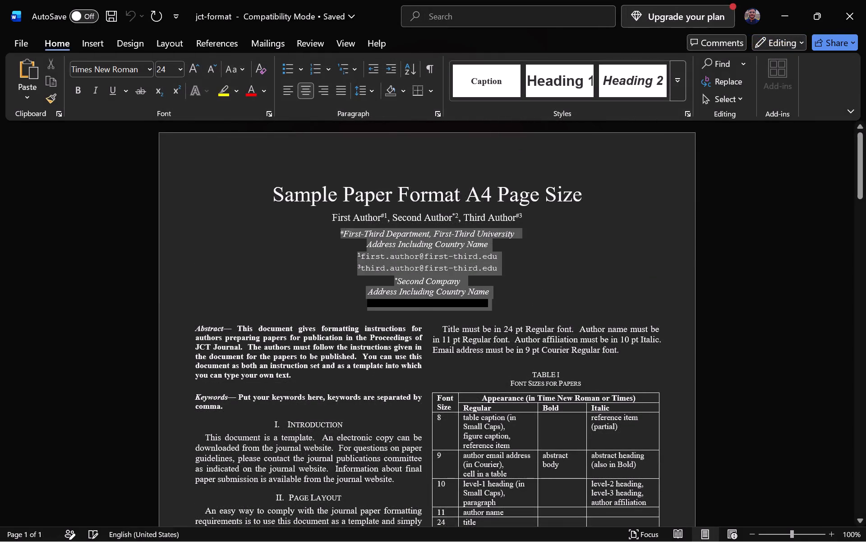
left_click_drag(330, 228, 330, 221)
left_click(407, 259)
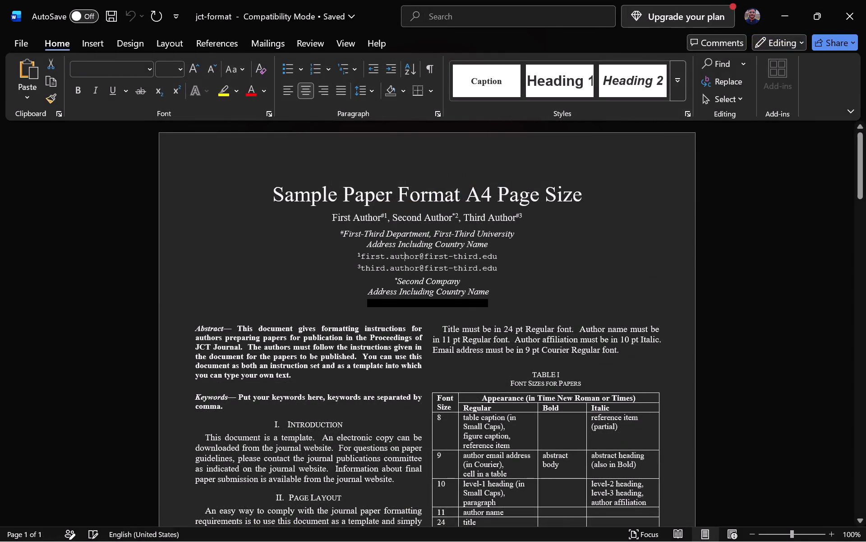
left_click_drag(340, 233, 502, 318)
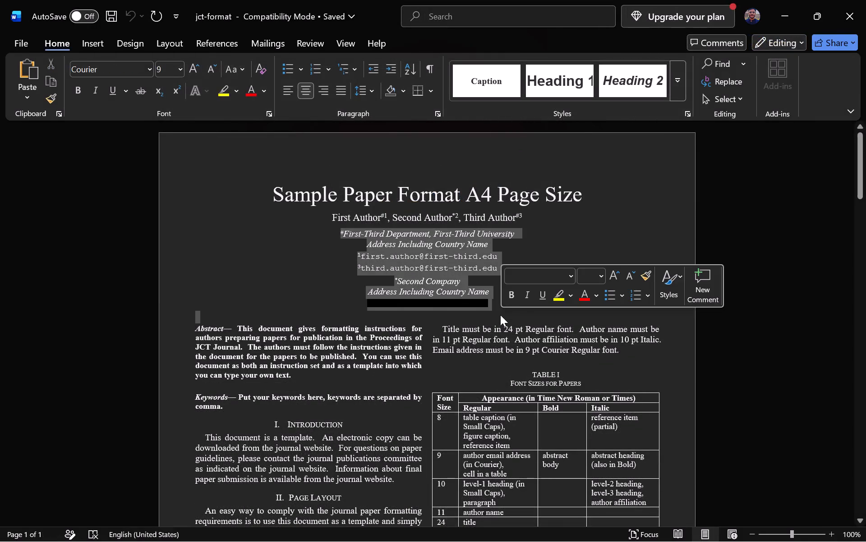
left_click(493, 302)
left_click_drag(495, 271, 495, 271)
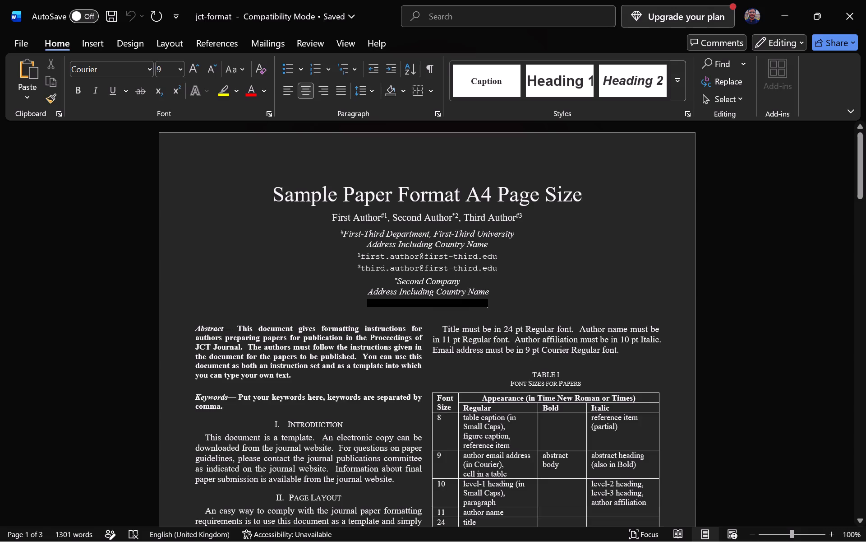
left_click_drag(495, 271, 413, 263)
left_click(537, 285)
left_click_drag(501, 248, 401, 238)
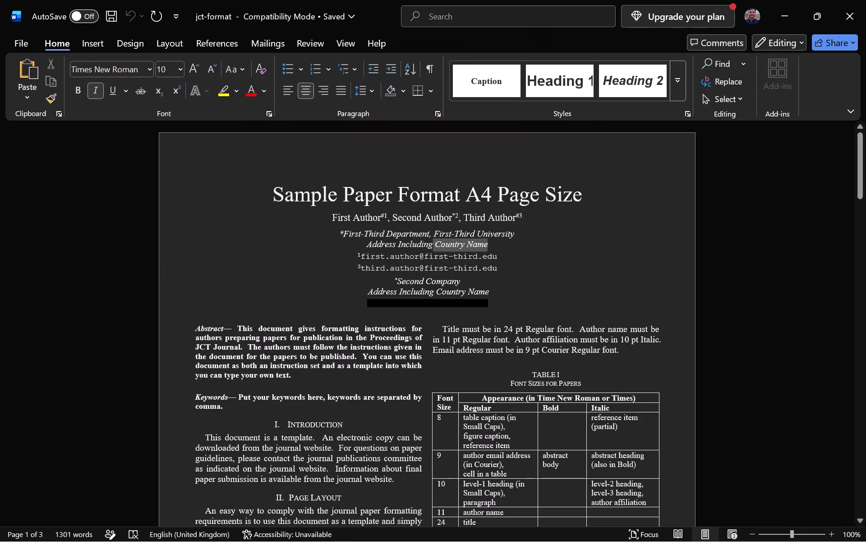
left_click_drag(401, 238, 345, 234)
left_click(343, 234)
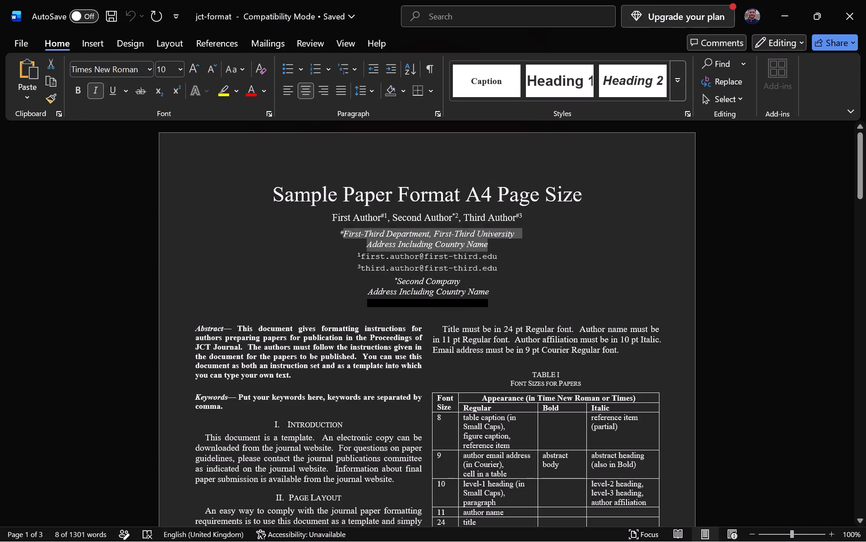
left_click_drag(332, 213, 532, 229)
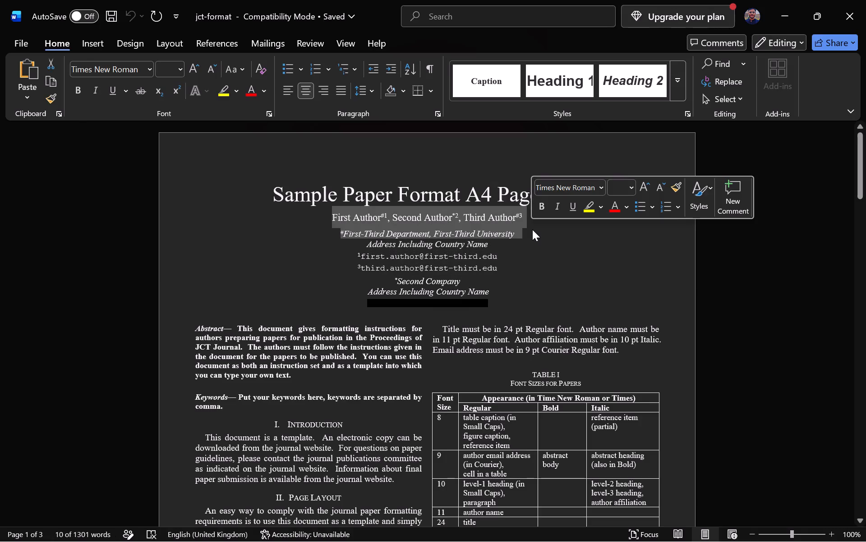
left_click(530, 227)
left_click_drag(527, 214, 350, 206)
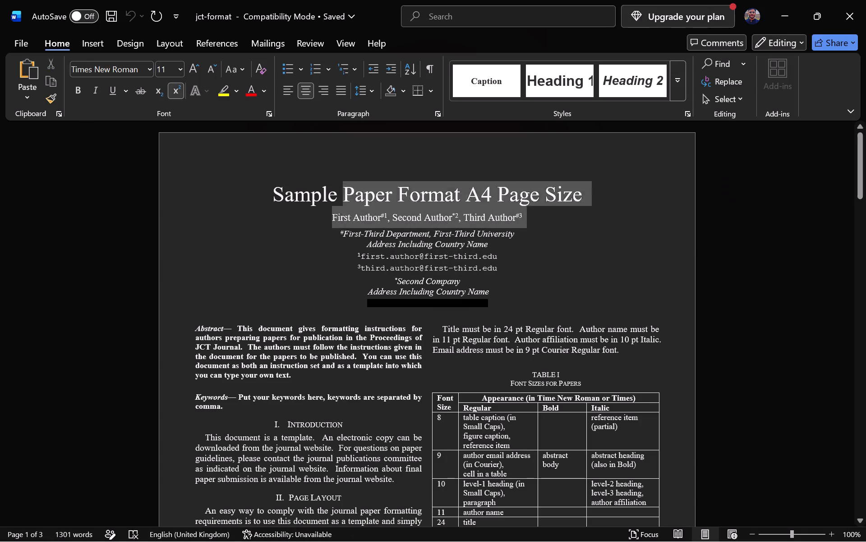
left_click_drag(350, 206, 337, 214)
left_click(320, 233)
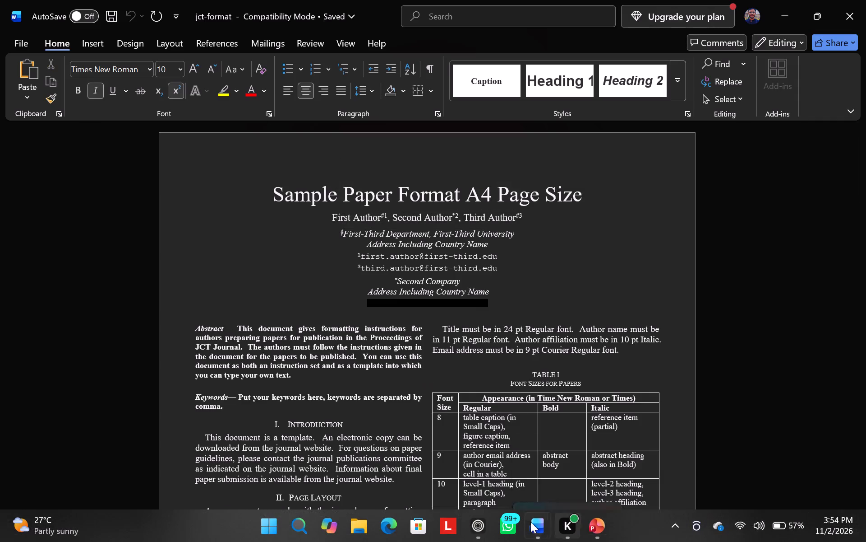
Return to the project paper and change the font size of the author names.
left_click(529, 522)
left_click(496, 462)
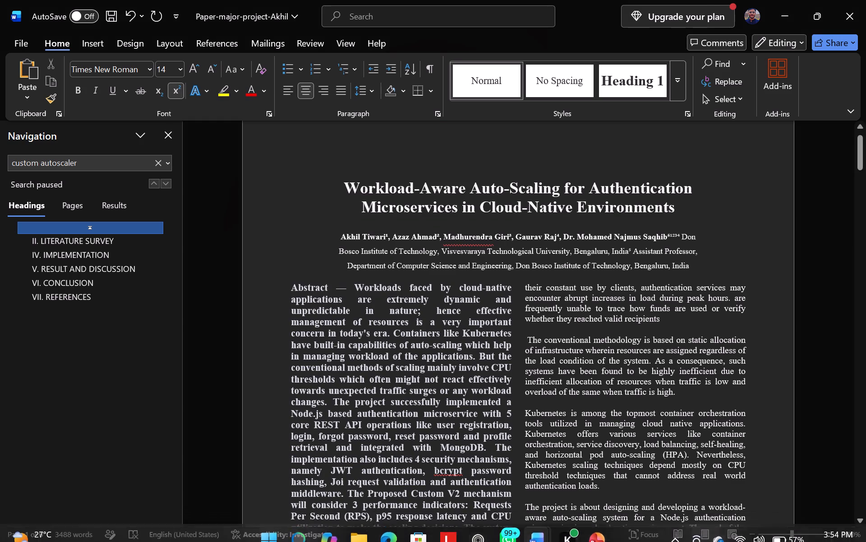
left_click_drag(335, 234, 626, 238)
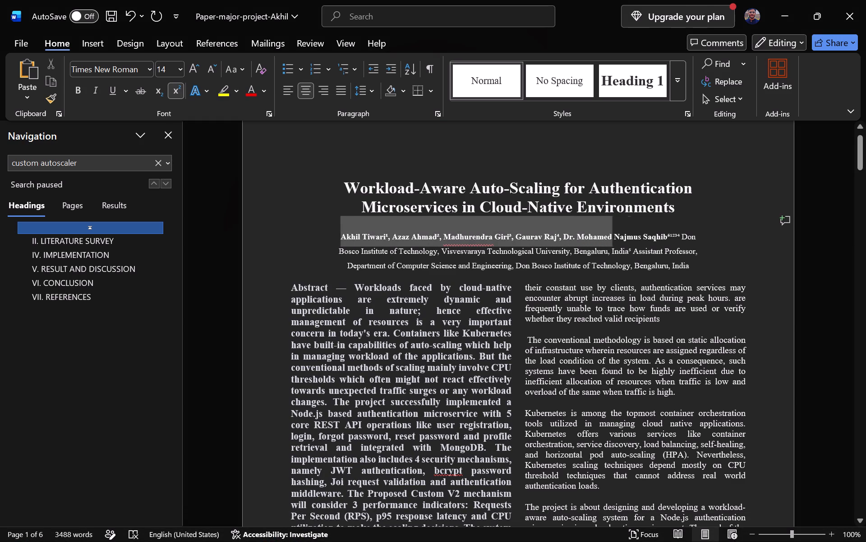
left_click_drag(626, 238, 654, 237)
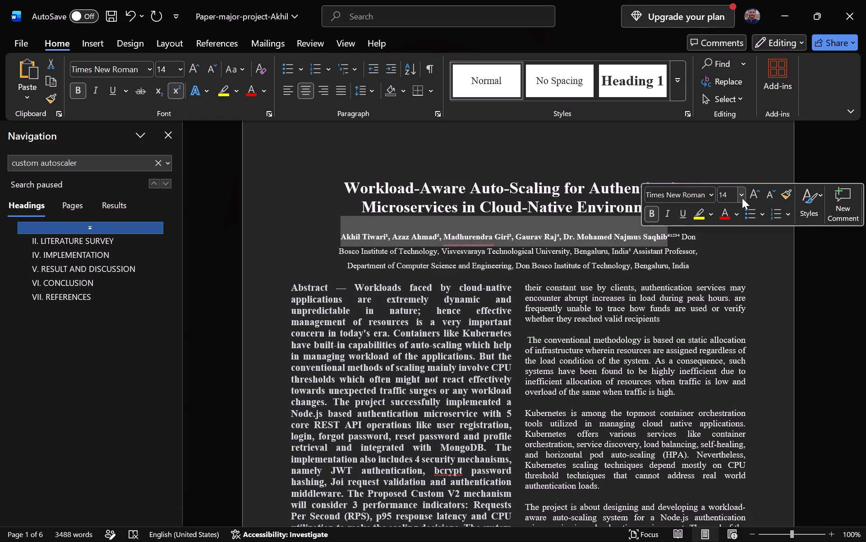
left_click(742, 198)
left_click(730, 257)
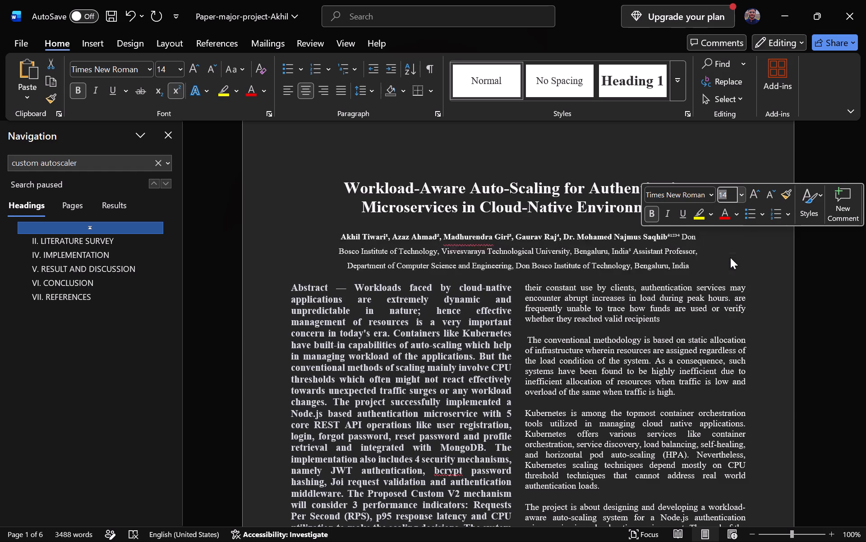
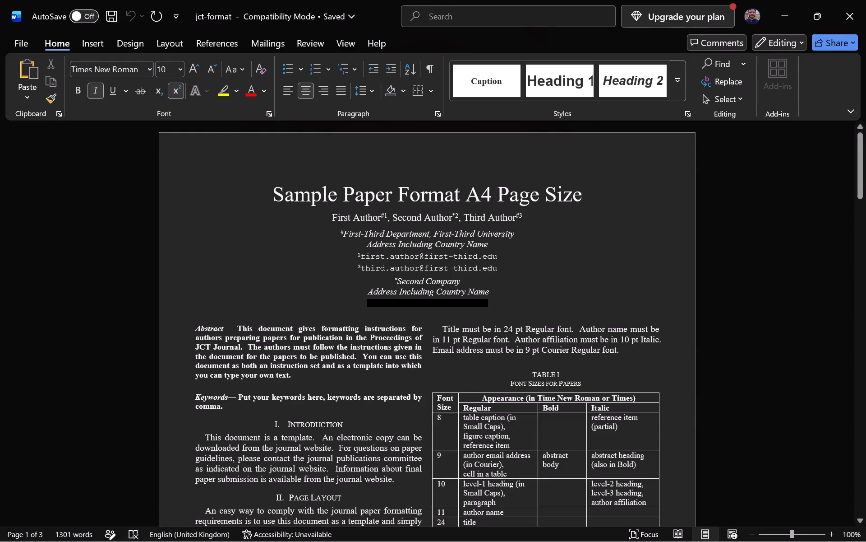
Examine the sample's affiliation lines and the font-size table in ChatGPT, and return to the project paper.
left_click_drag(343, 232, 489, 243)
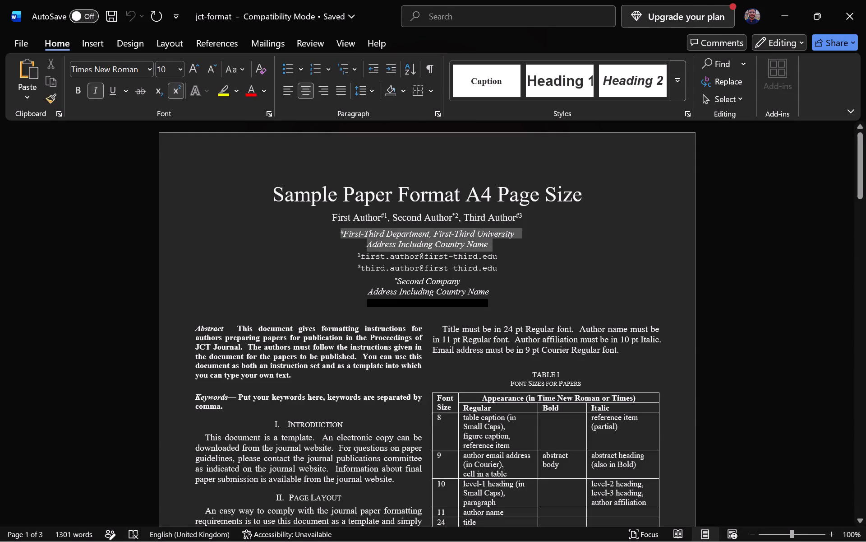
left_click_drag(489, 243, 491, 243)
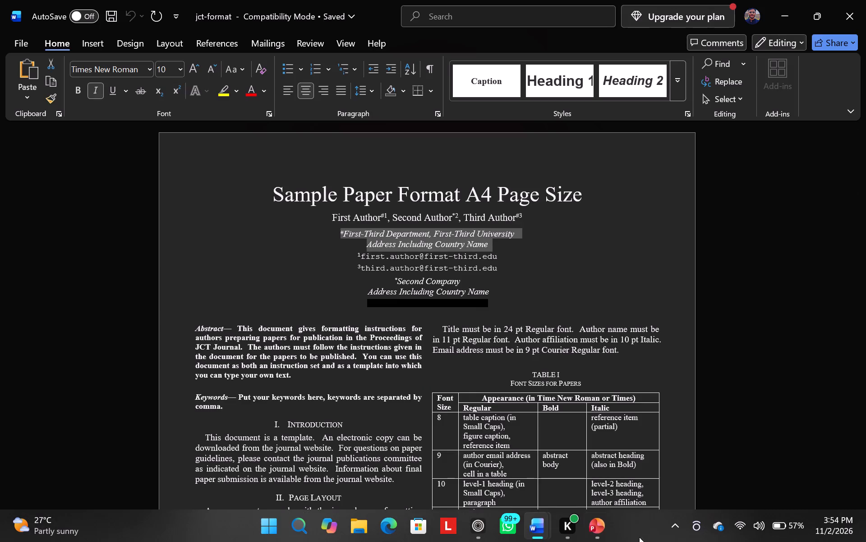
left_click(488, 526)
left_click(488, 526)
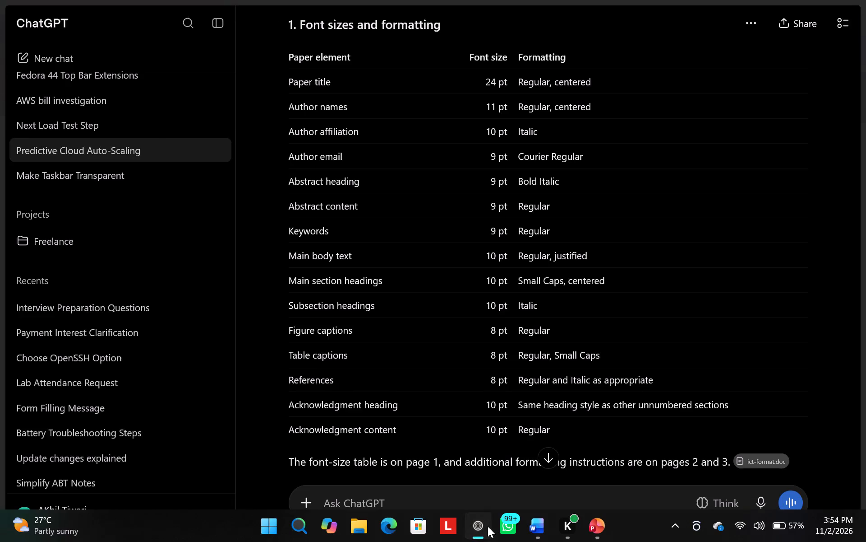
left_click(540, 527)
left_click(518, 487)
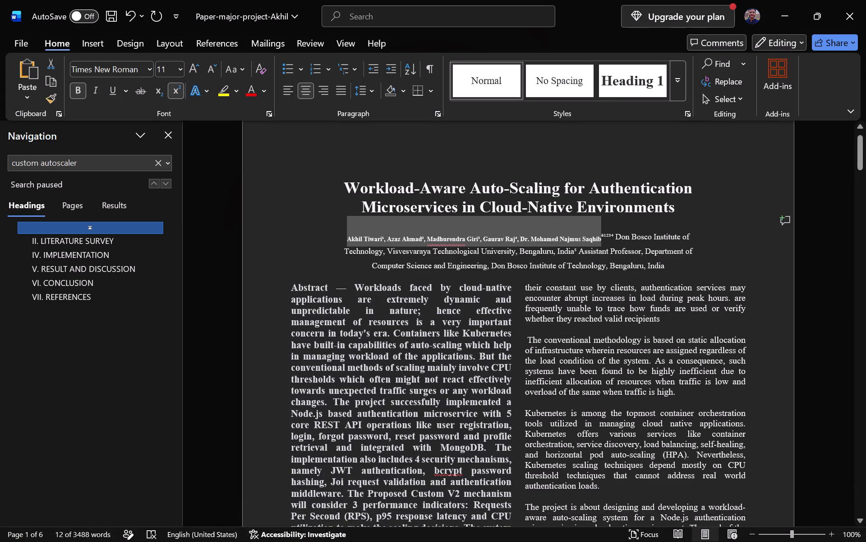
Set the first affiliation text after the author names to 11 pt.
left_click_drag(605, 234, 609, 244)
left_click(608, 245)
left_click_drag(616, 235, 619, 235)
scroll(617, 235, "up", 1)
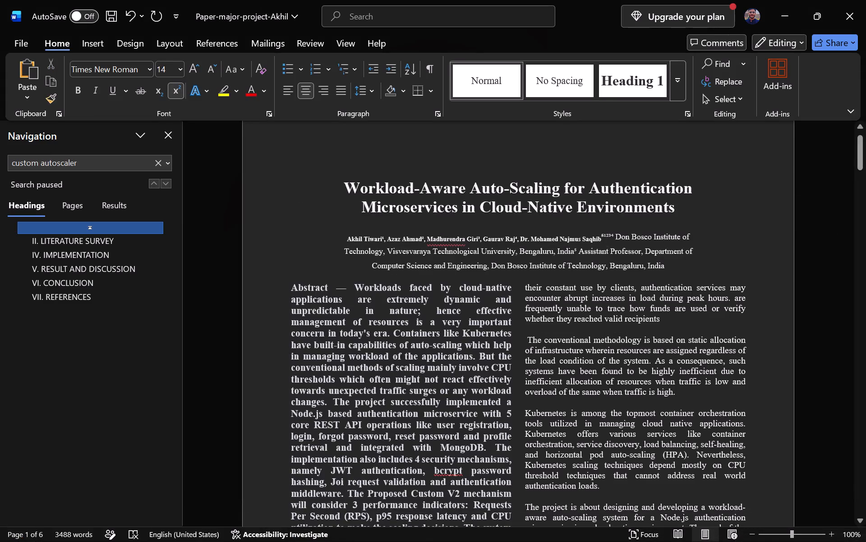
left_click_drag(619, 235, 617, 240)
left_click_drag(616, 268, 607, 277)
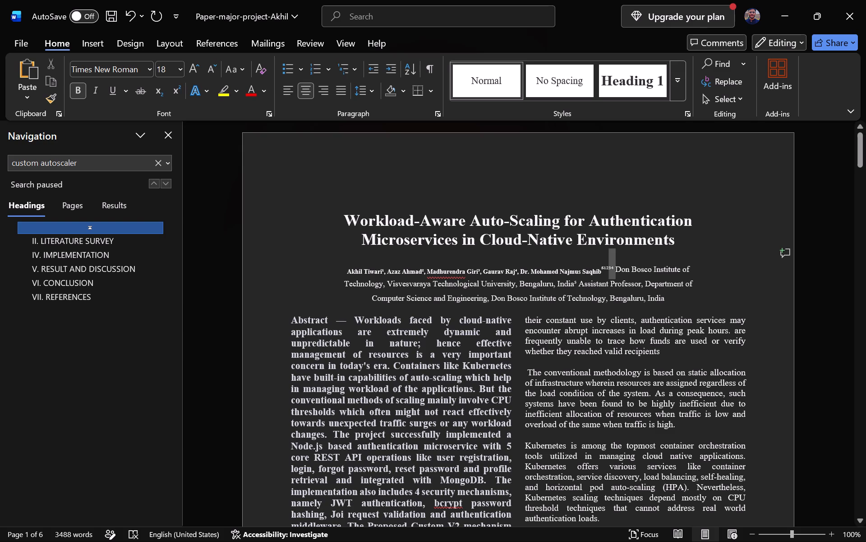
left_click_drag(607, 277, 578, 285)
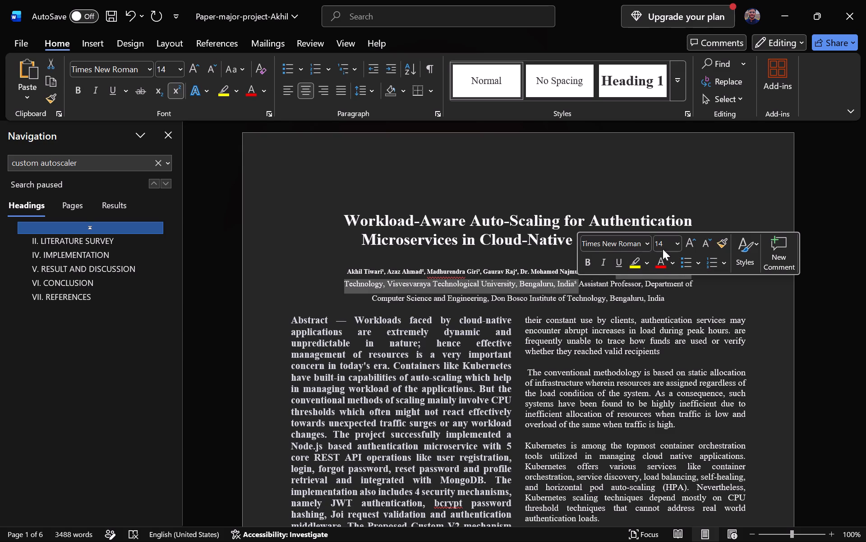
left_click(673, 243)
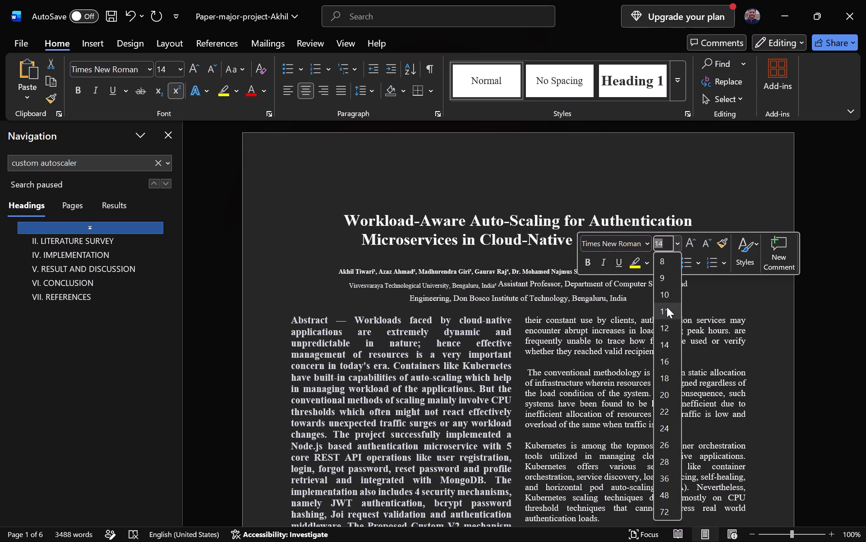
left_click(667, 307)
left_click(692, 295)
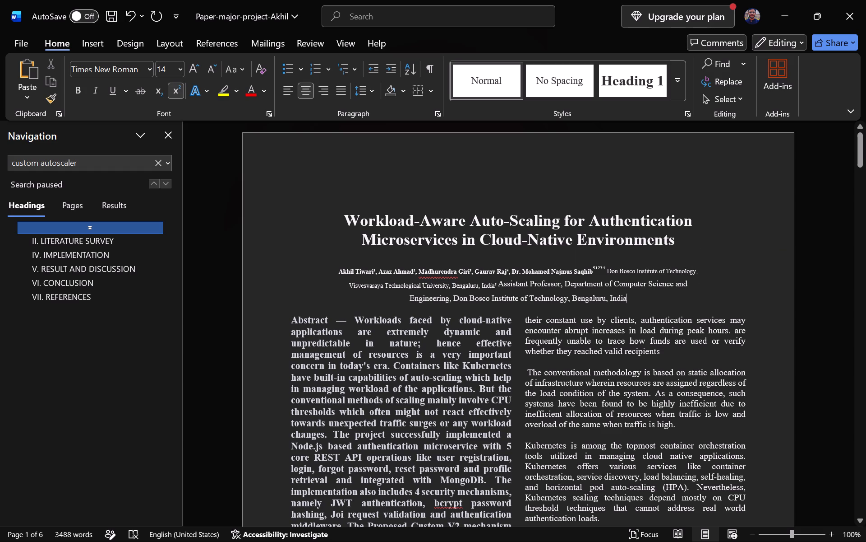
Set the whole author block, both names and affiliations, to 14 pt.
left_click_drag(651, 299, 321, 274)
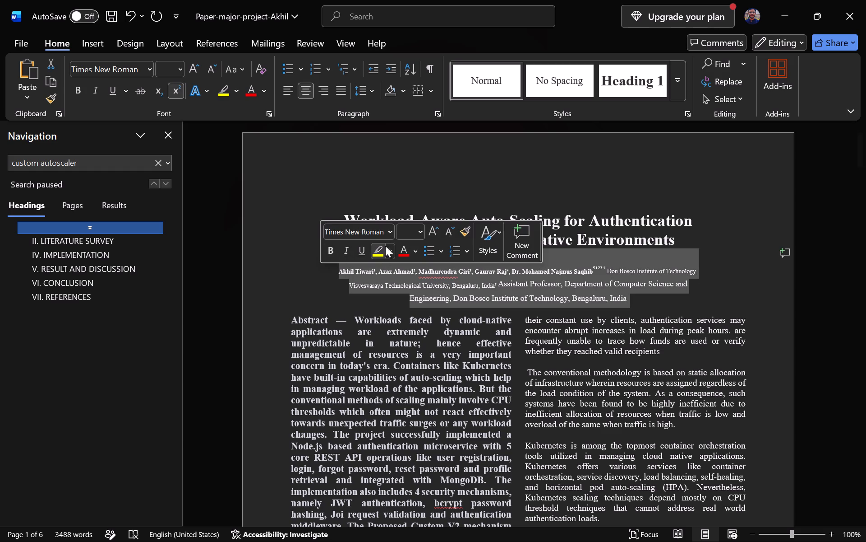
left_click(421, 231)
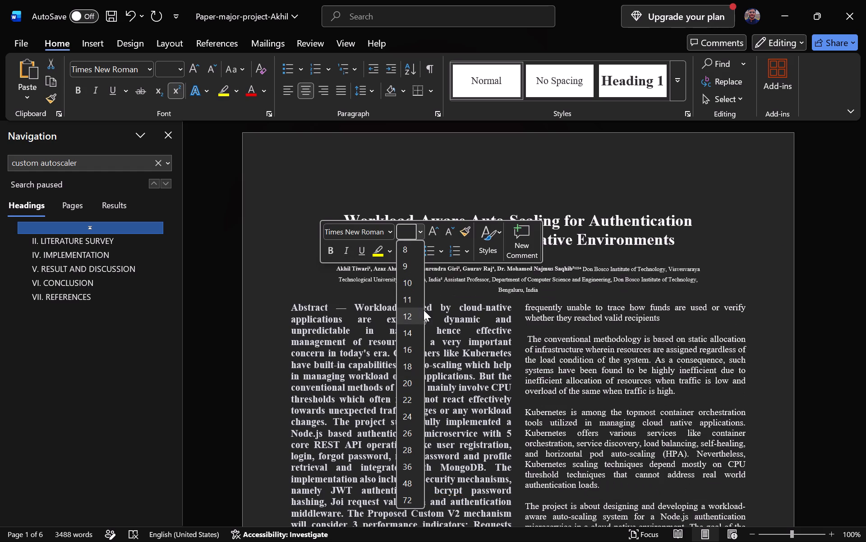
left_click(416, 329)
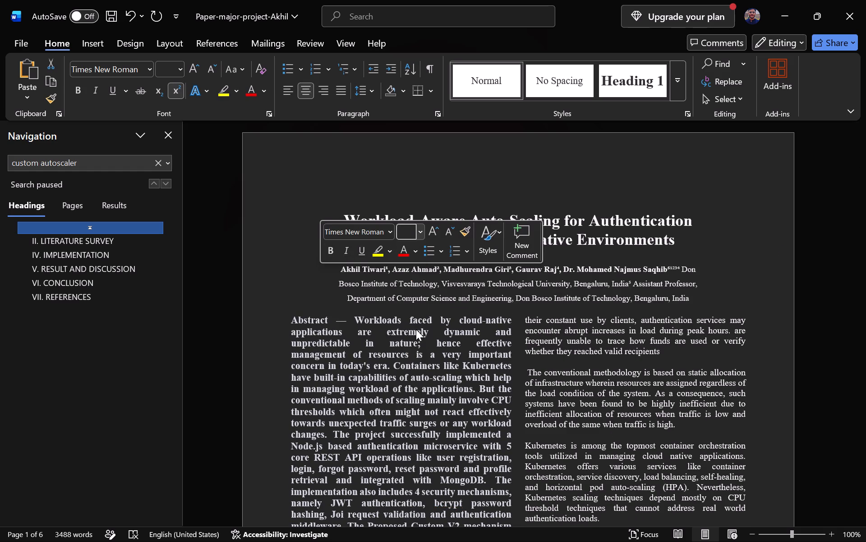
left_click(723, 266)
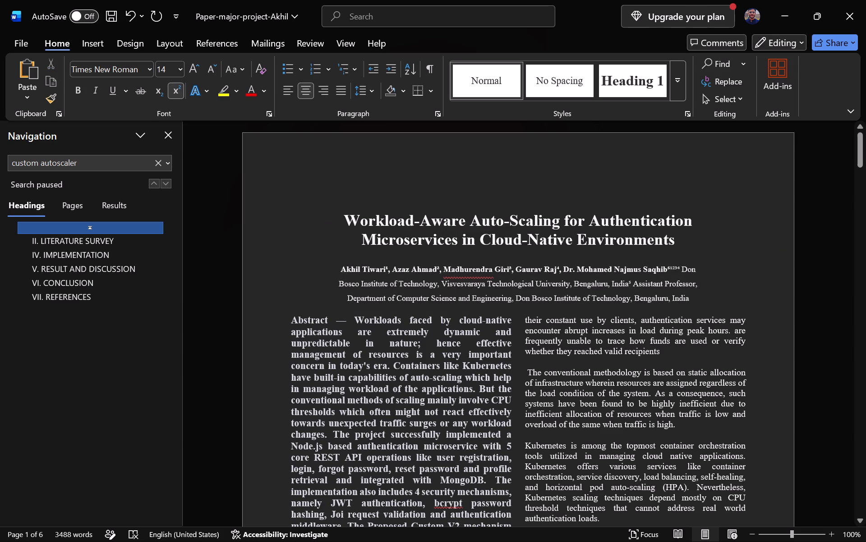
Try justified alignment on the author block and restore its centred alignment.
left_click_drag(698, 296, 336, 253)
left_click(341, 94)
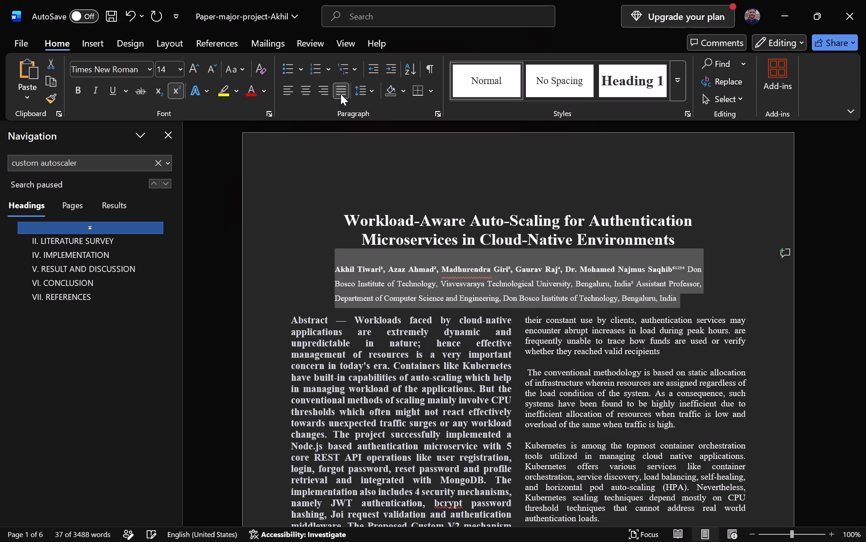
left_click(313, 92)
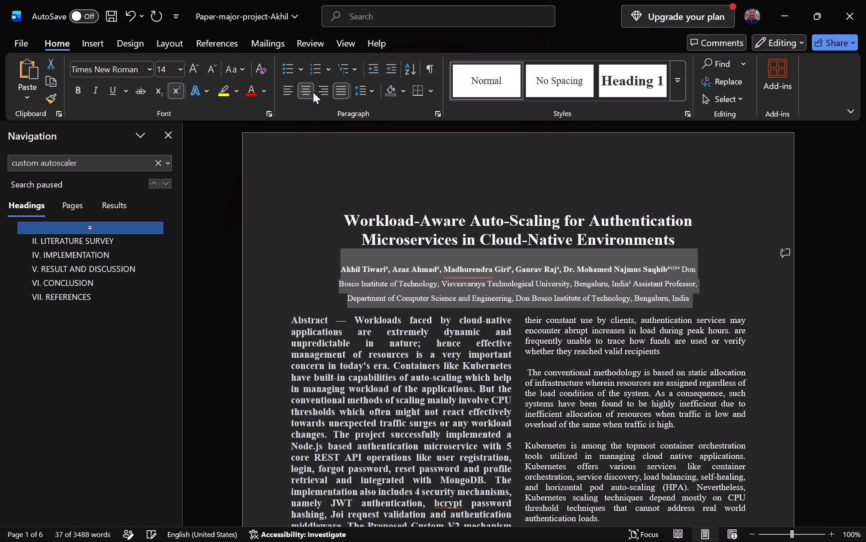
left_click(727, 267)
Insert an empty line above the IV. IMPLEMENTATION heading to move it onto the following page.
scroll(725, 268, "down", 2)
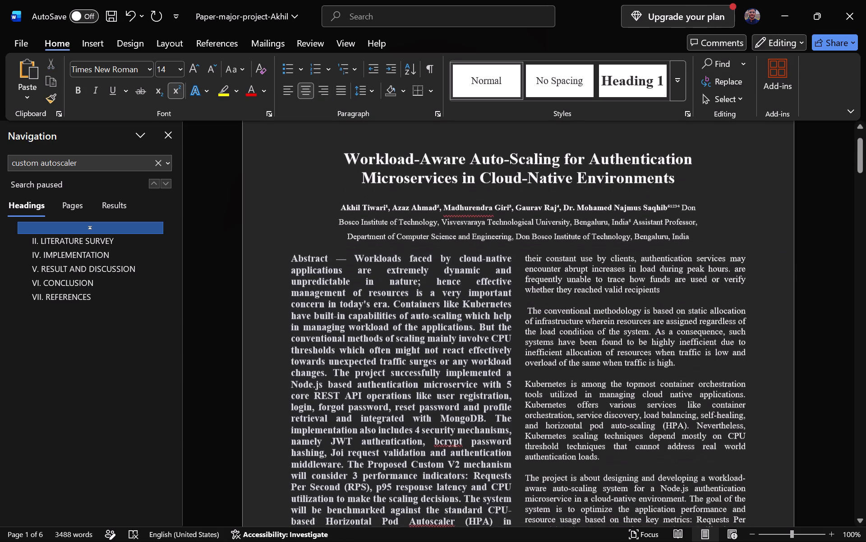
scroll(725, 268, "down", 14)
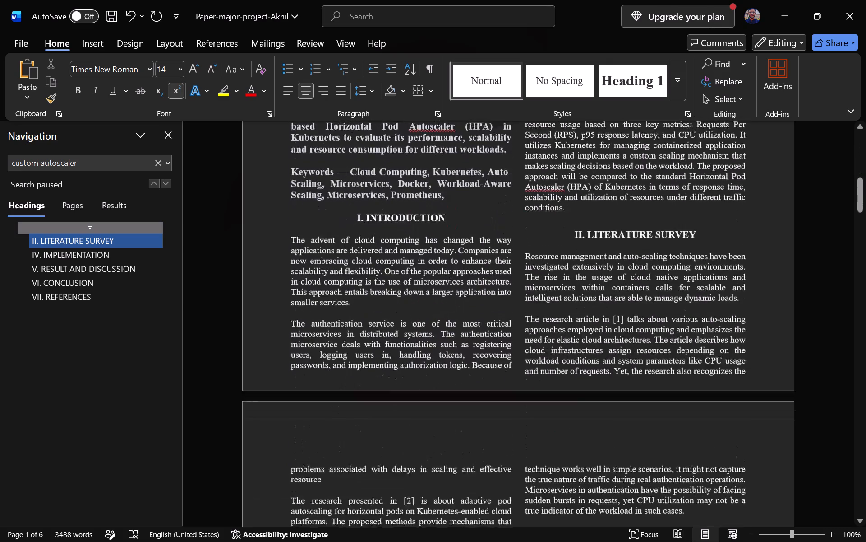
scroll(719, 278, "down", 18)
scroll(729, 284, "down", 10)
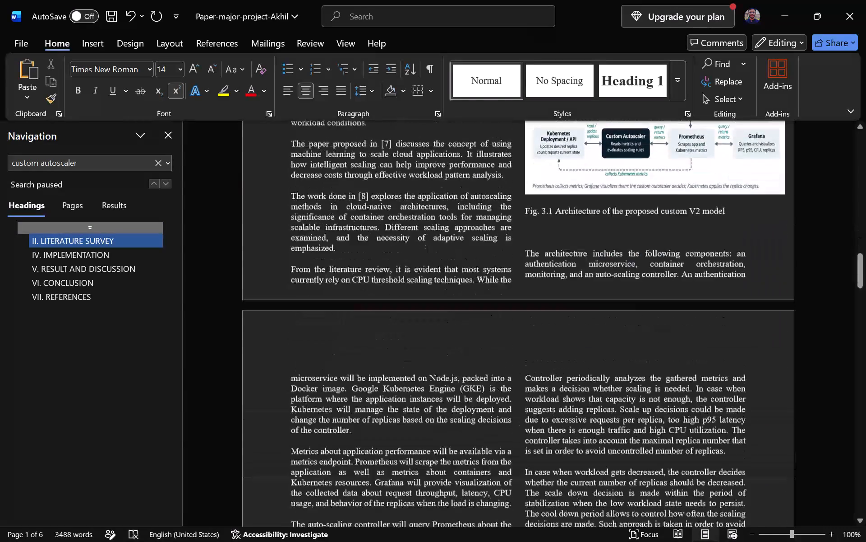
scroll(731, 279, "down", 14)
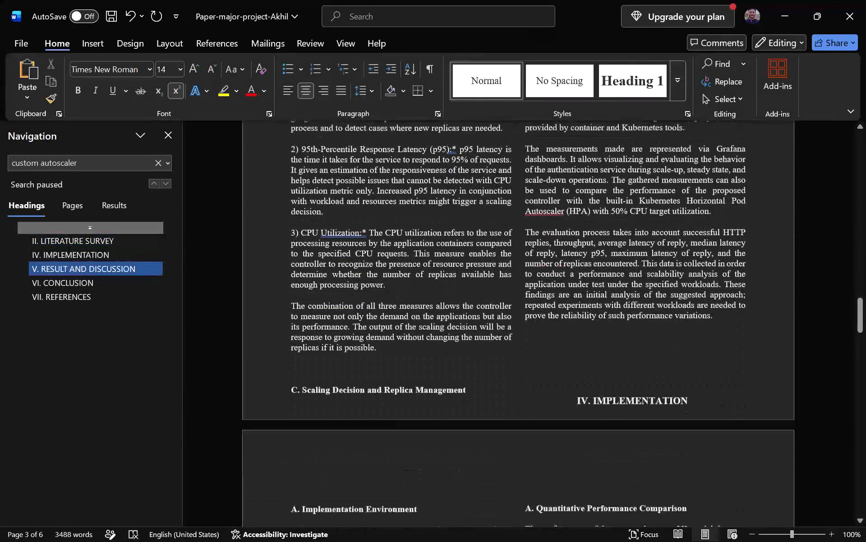
scroll(735, 293, "down", 18)
scroll(734, 294, "up", 17)
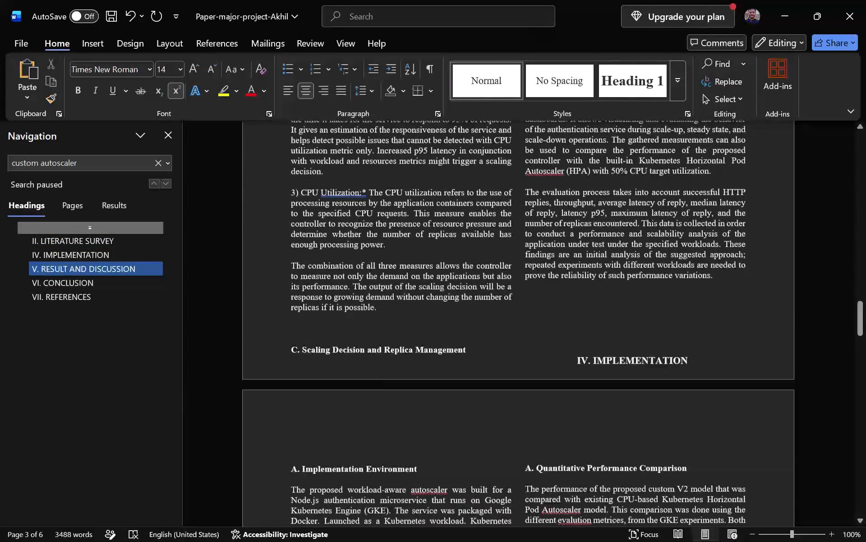
left_click(573, 359)
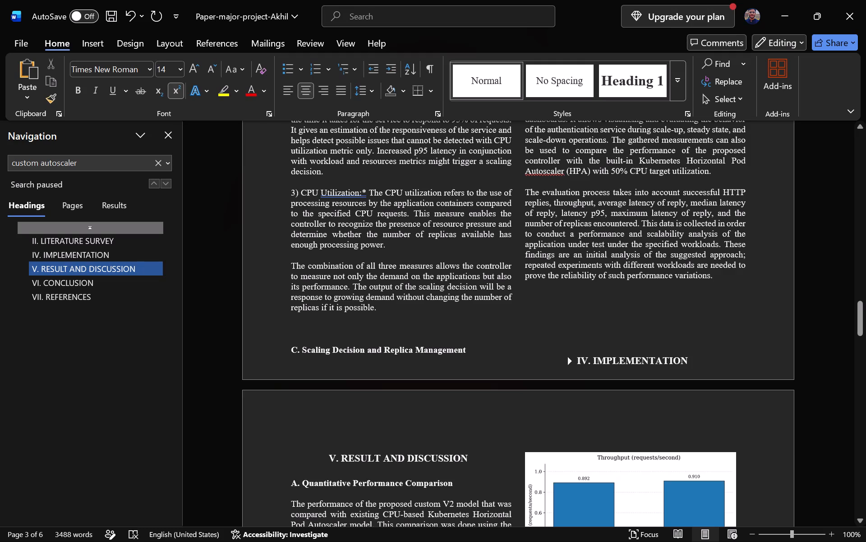
left_click(567, 339)
key("Return")
Expand the collapsed IV. IMPLEMENTATION section.
scroll(615, 394, "down", 1)
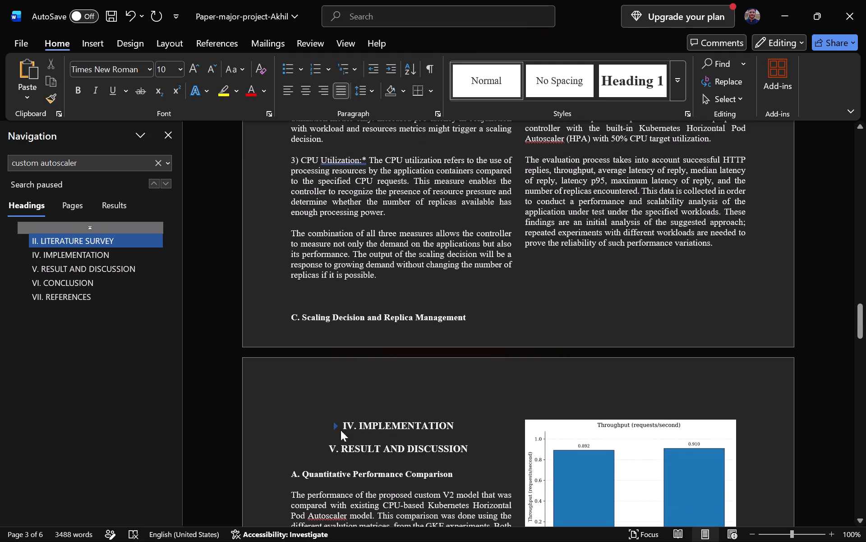
left_click(335, 431)
left_click(335, 423)
scroll(441, 406, "down", 3)
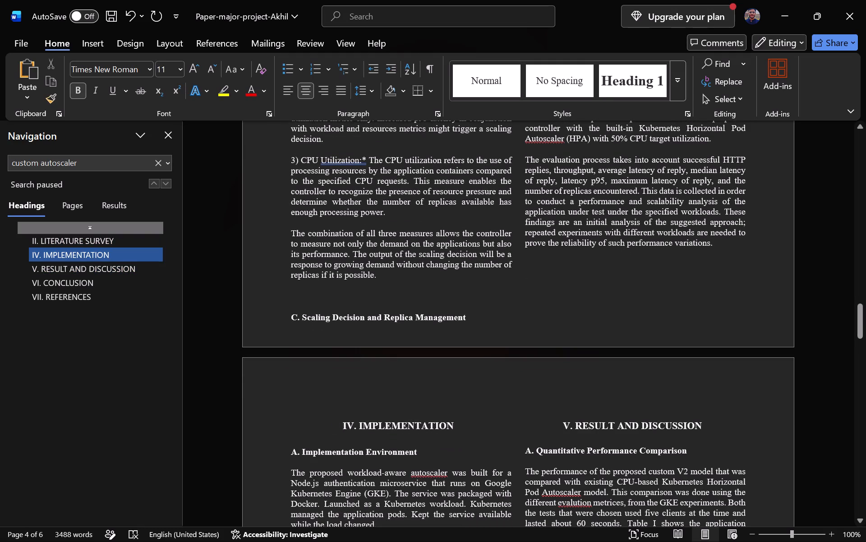
scroll(441, 406, "down", 13)
scroll(445, 396, "down", 19)
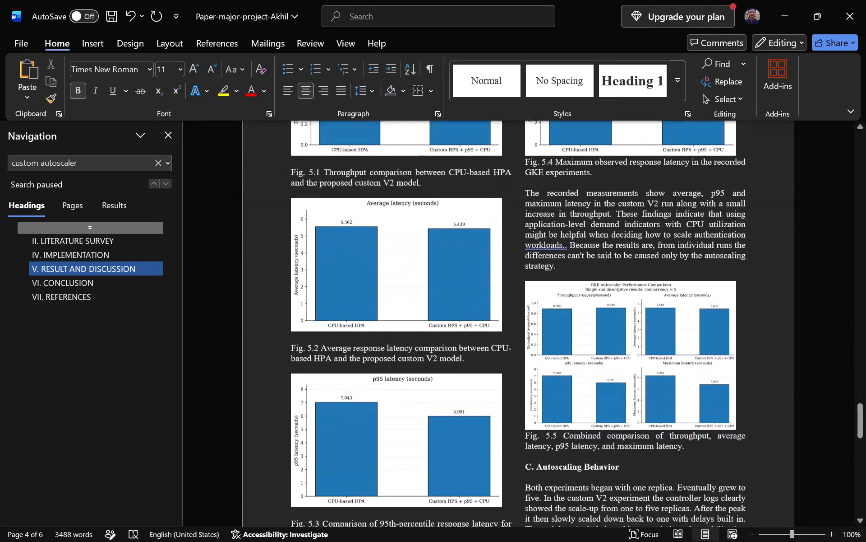
scroll(458, 402, "down", 11)
scroll(467, 387, "down", 20)
scroll(470, 385, "down", 10)
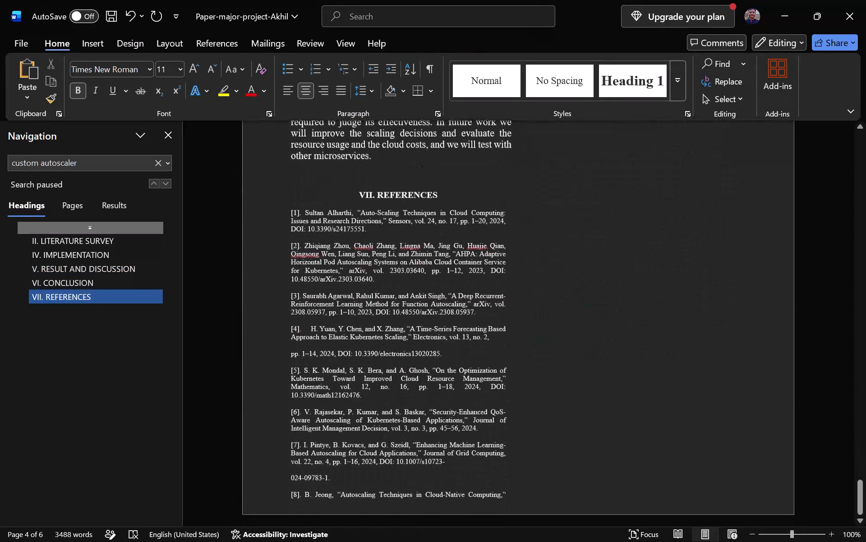
scroll(470, 388, "up", 9)
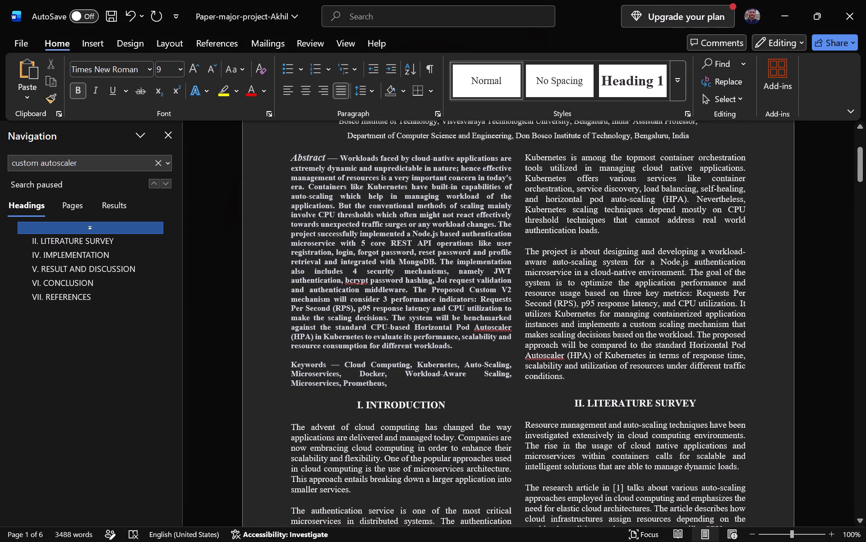
left_click_drag(355, 404, 623, 541)
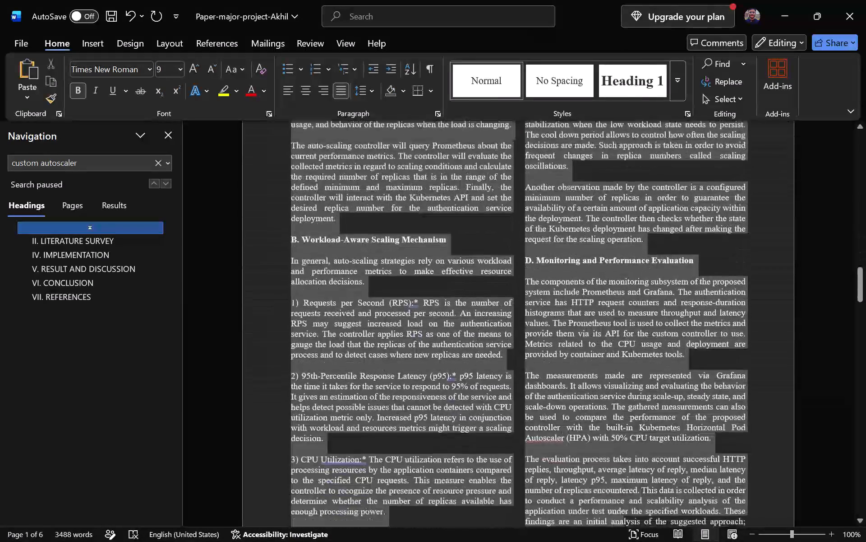
left_click_drag(623, 541, 625, 541)
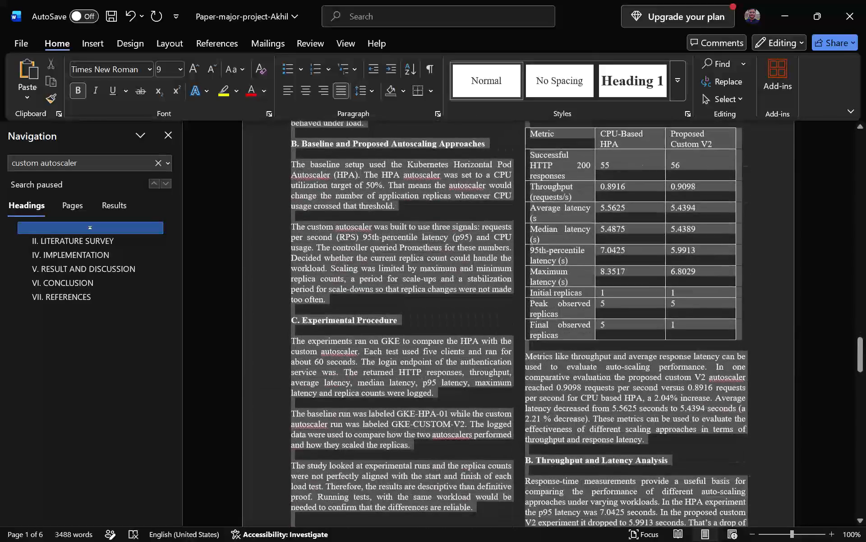
left_click_drag(625, 541, 626, 541)
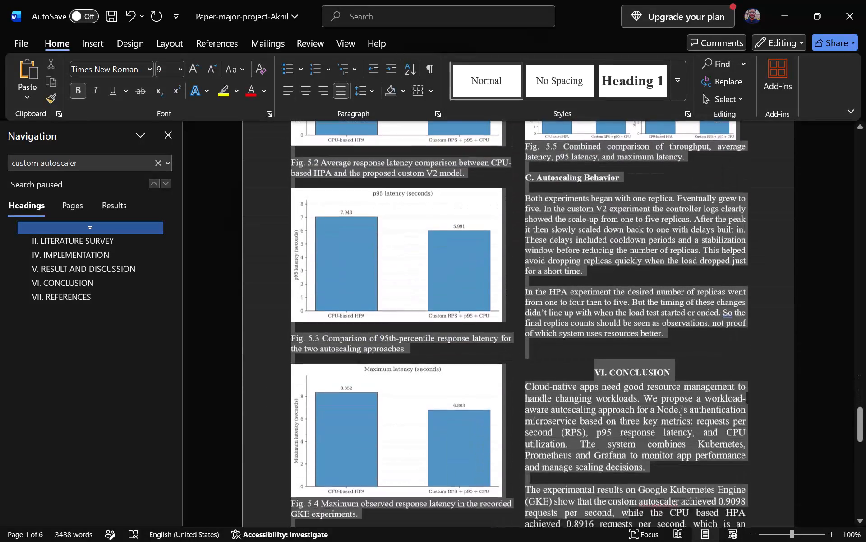
left_click_drag(626, 541, 596, 264)
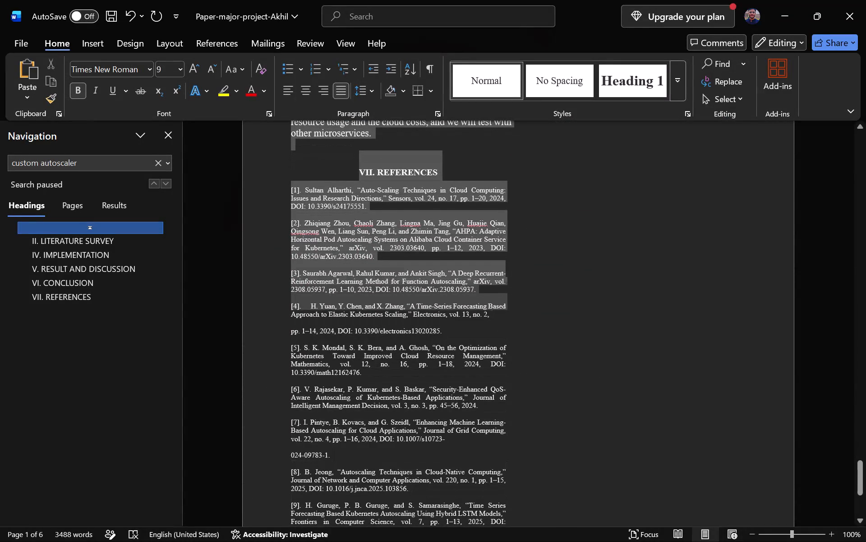
left_click_drag(596, 264, 589, 143)
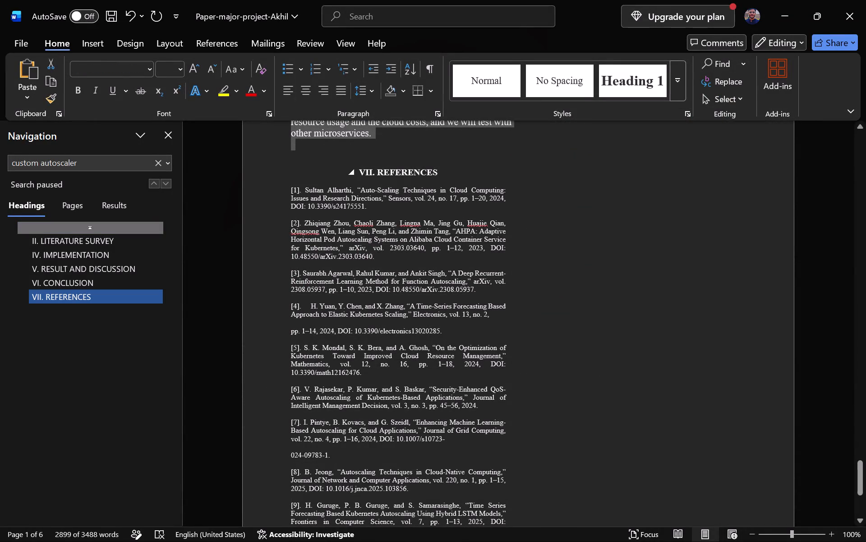
left_click(181, 67)
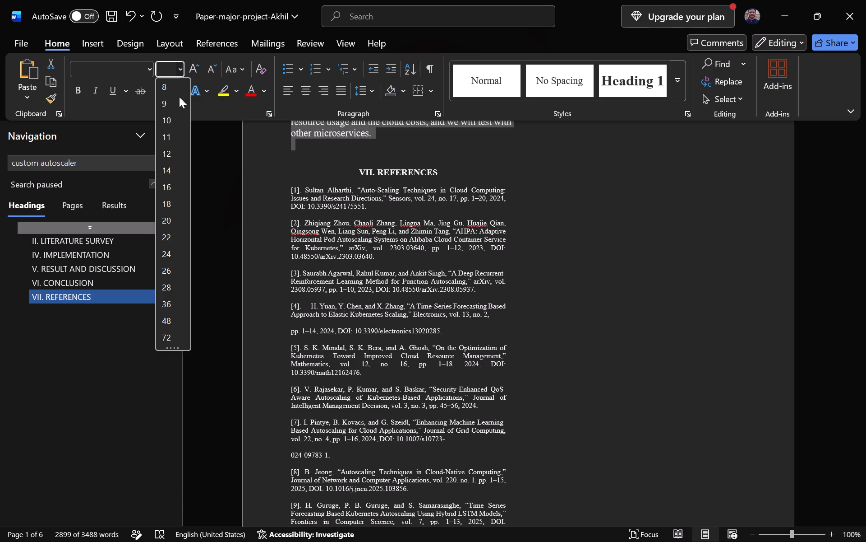
left_click(173, 116)
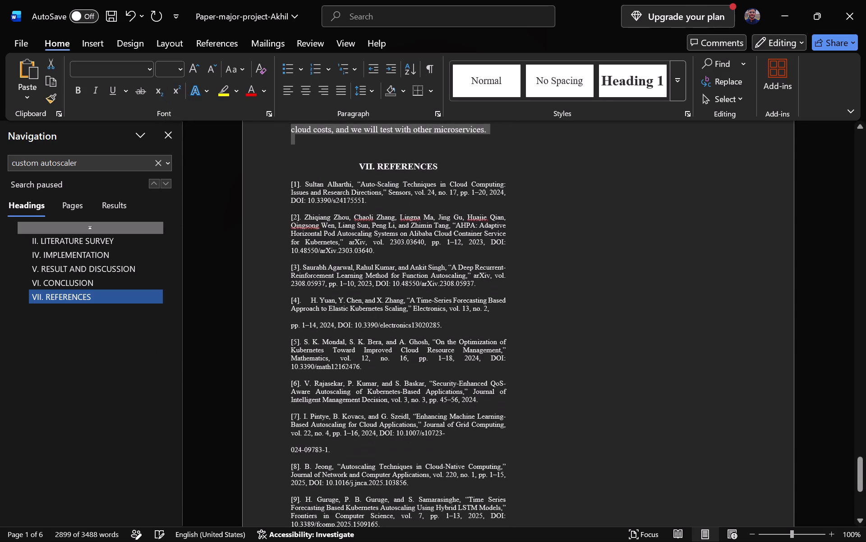
scroll(618, 317, "up", 16)
left_click(618, 317)
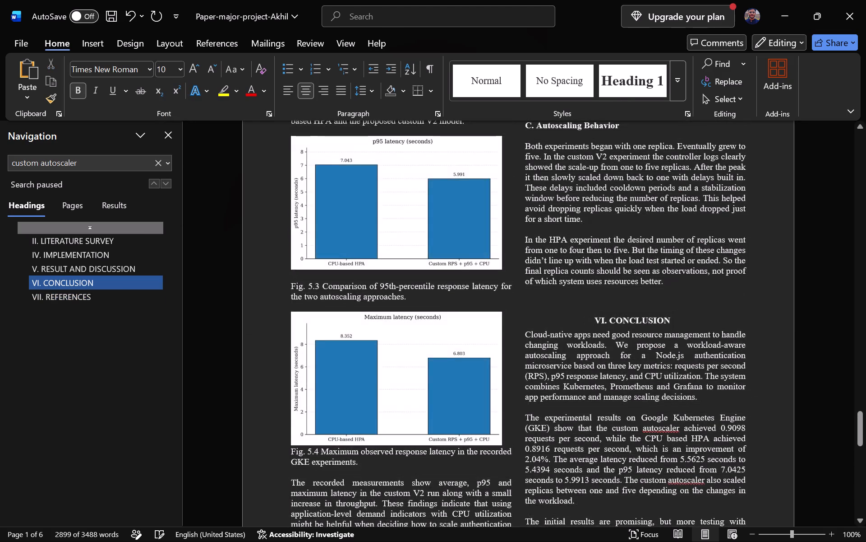
Delete the surplus empty lines above the V. RESULT AND DISCUSSION heading, leaving a single blank line.
scroll(577, 344, "up", 17)
scroll(577, 344, "up", 5)
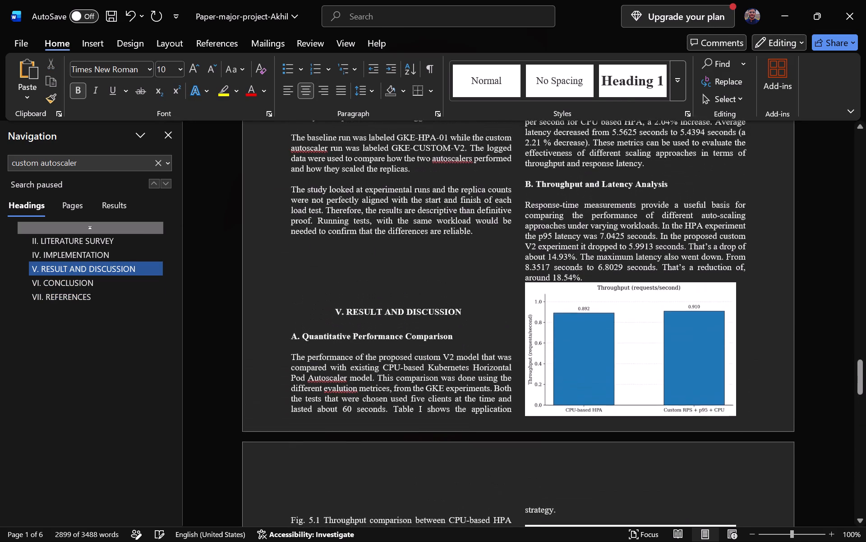
scroll(577, 344, "up", 11)
scroll(567, 472, "down", 12)
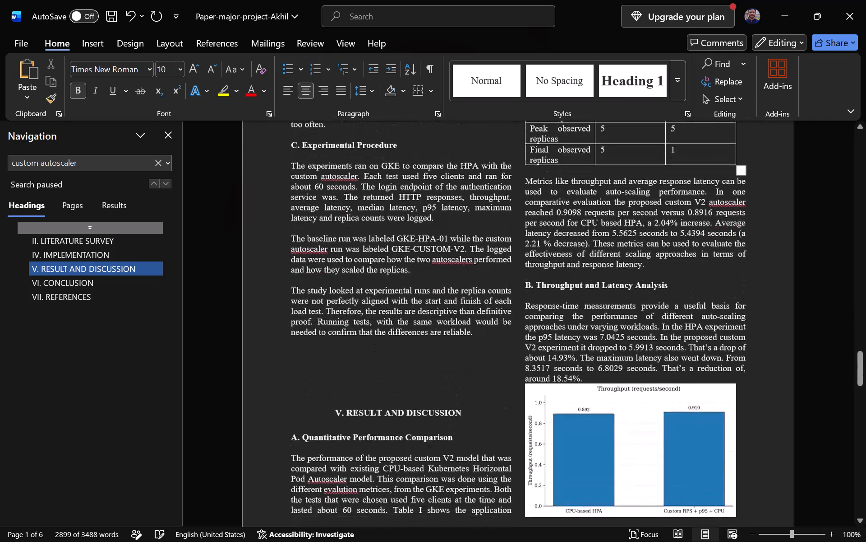
left_click(338, 360)
key("BackSpace")
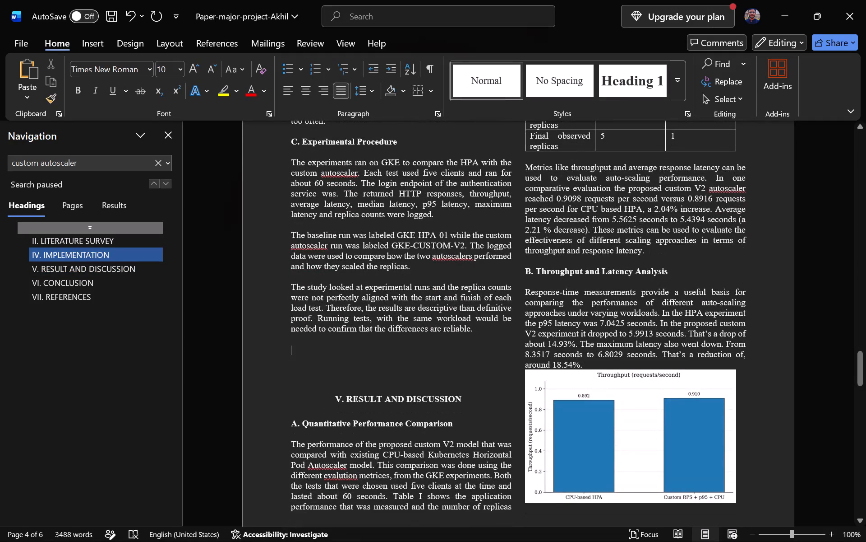
key("BackSpace")
key("Down")
key("Down")
key("Down")
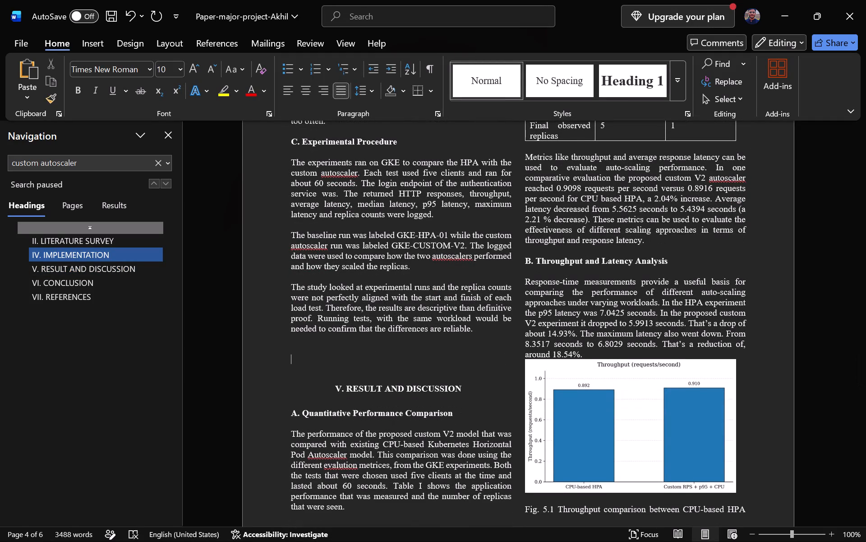
key("Down")
key("Left")
key("BackSpace")
key("BackSpace")
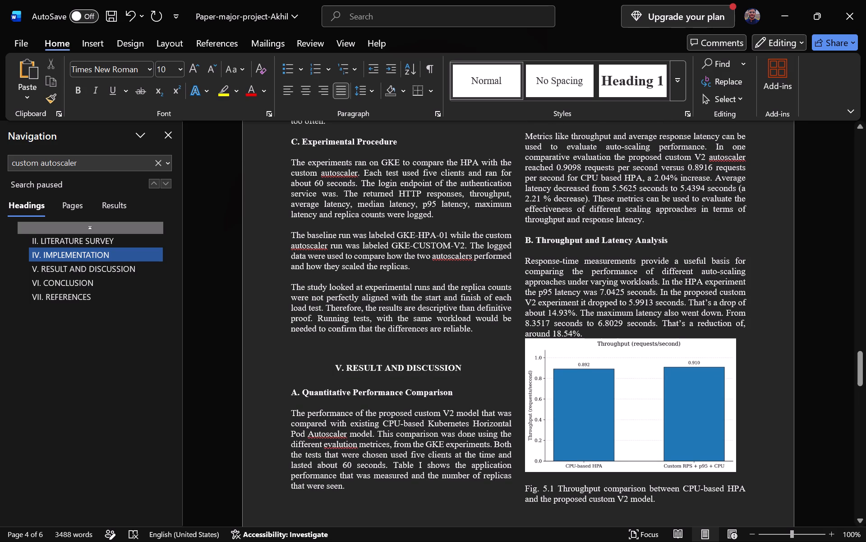
key("BackSpace")
Insert an empty line between the Throughput and Latency Analysis paragraph and the throughput chart.
left_click(618, 321)
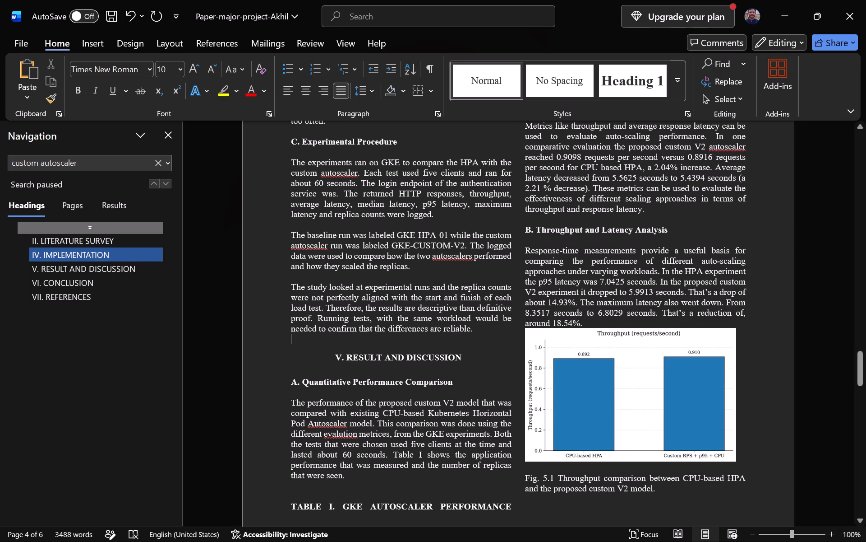
key("Return")
Insert an empty line before the TABLE I caption to move the whole caption into the next column, above its table.
scroll(617, 318, "up", 2)
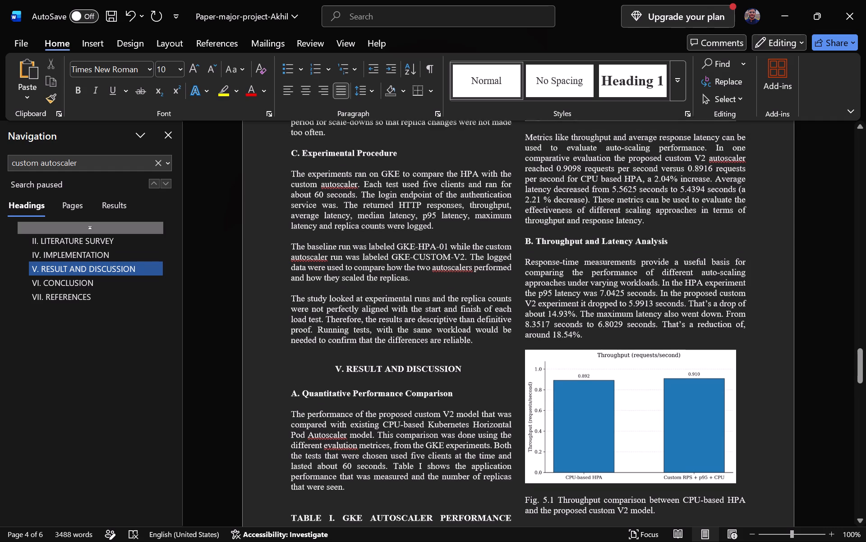
scroll(617, 318, "up", 9)
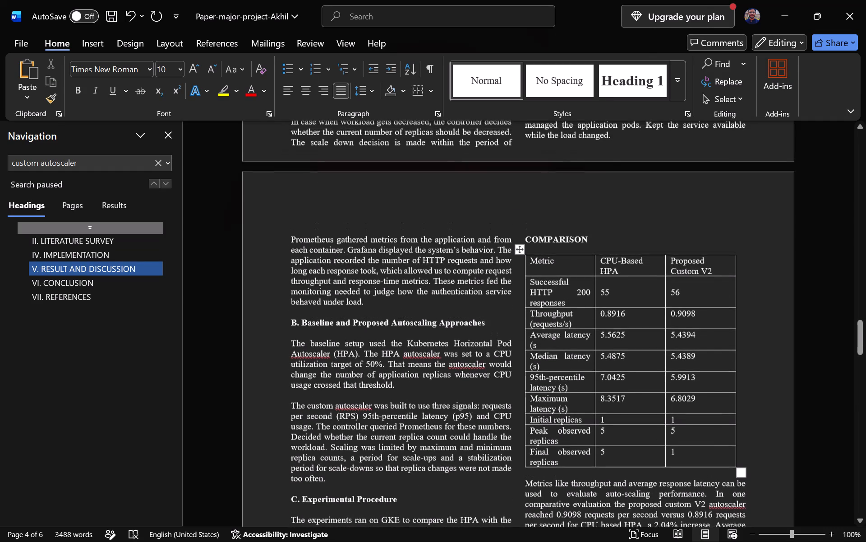
scroll(617, 318, "down", 14)
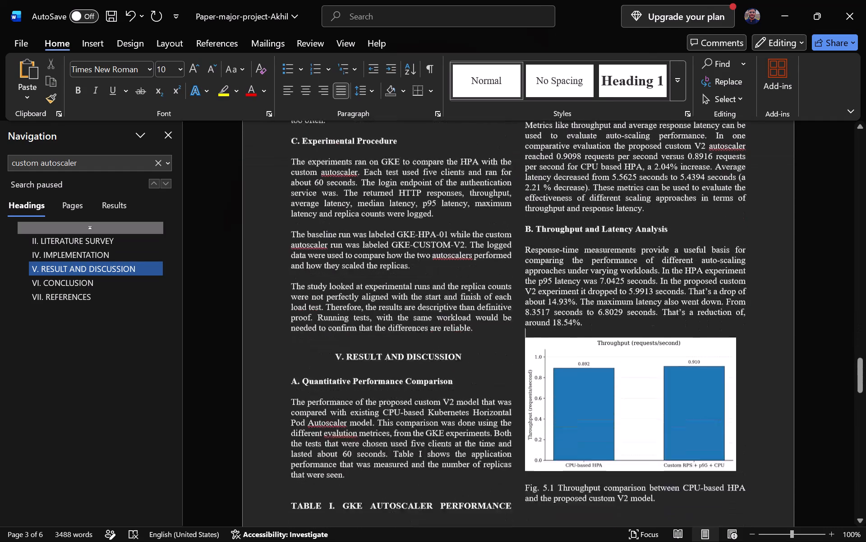
left_click(289, 409)
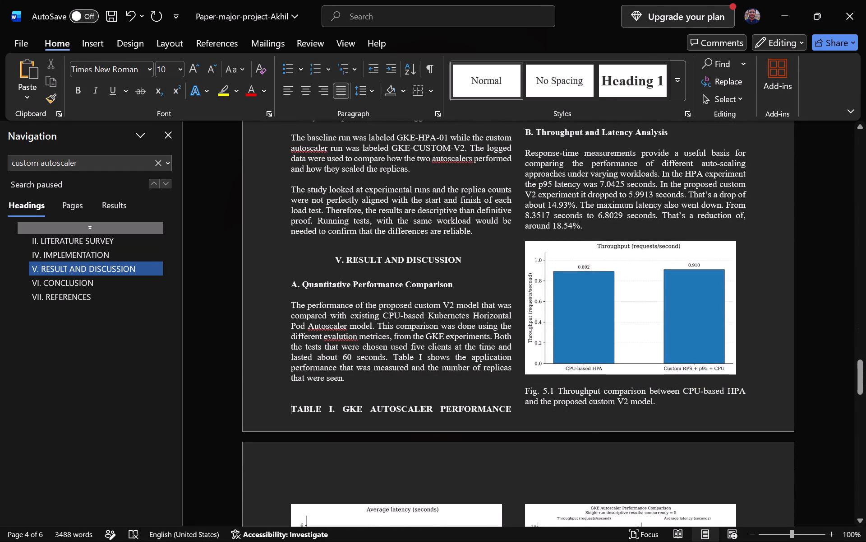
key("Return")
Replace GKE with "Google Kubernetes Engine" in the TABLE I caption.
scroll(645, 425, "down", 7)
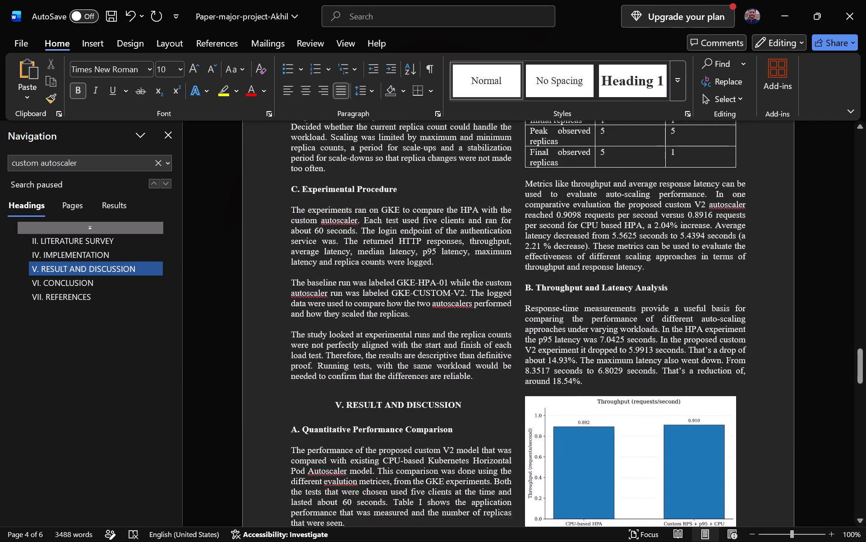
scroll(612, 385, "down", 5)
scroll(621, 385, "up", 8)
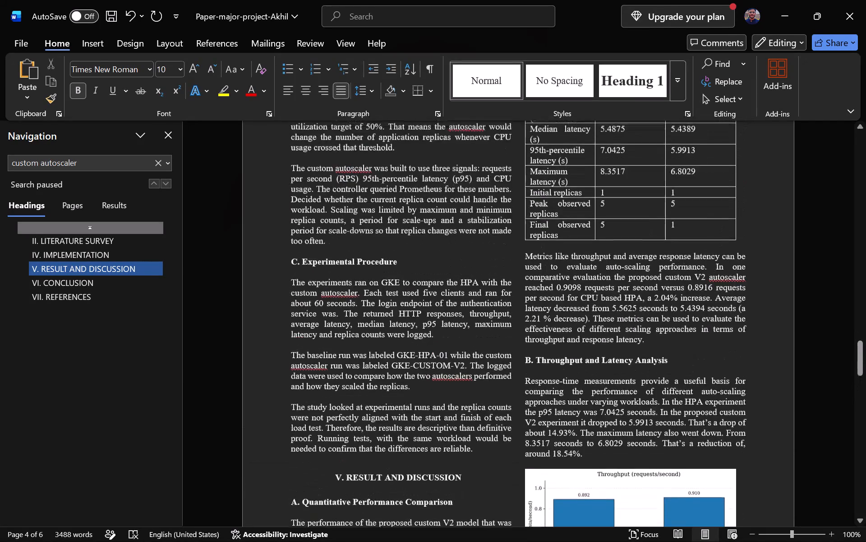
scroll(621, 385, "up", 8)
left_click(599, 264)
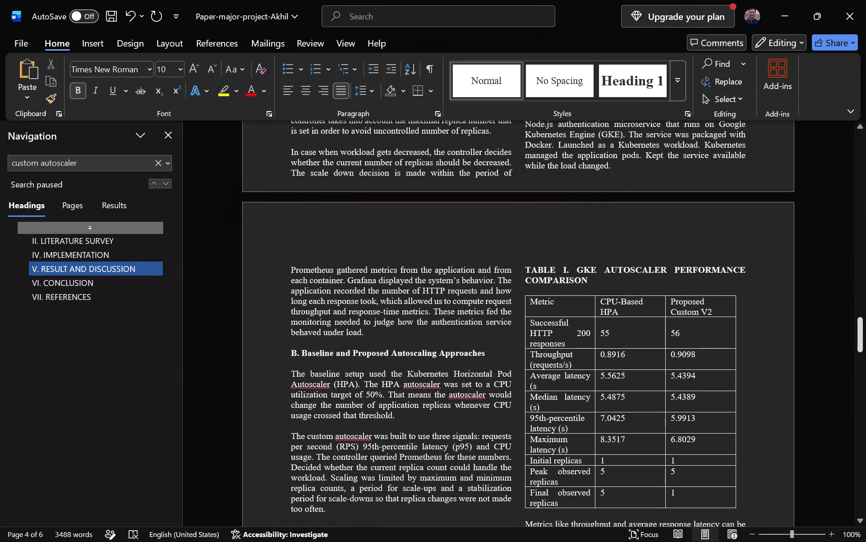
key("BackSpace")
key("BackSpace")
key("BackSpace")
type("Google Kub")
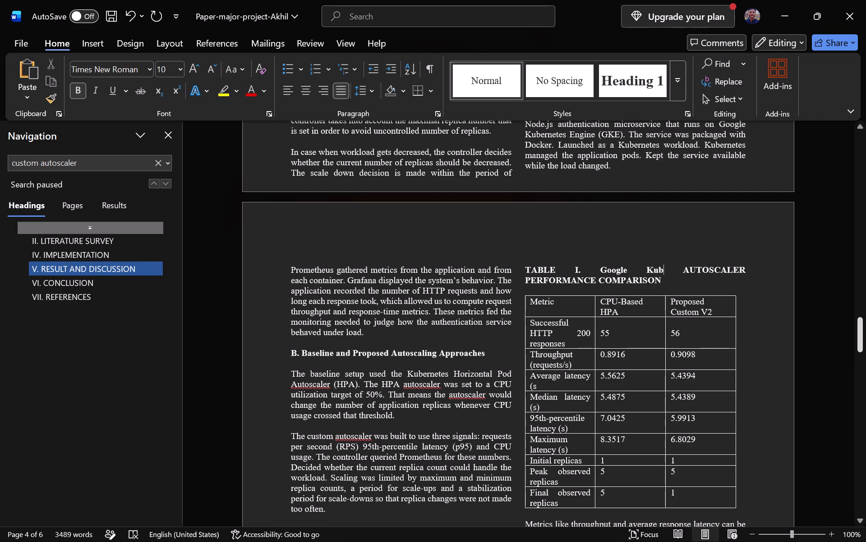
type("ernetes En")
type("gine")
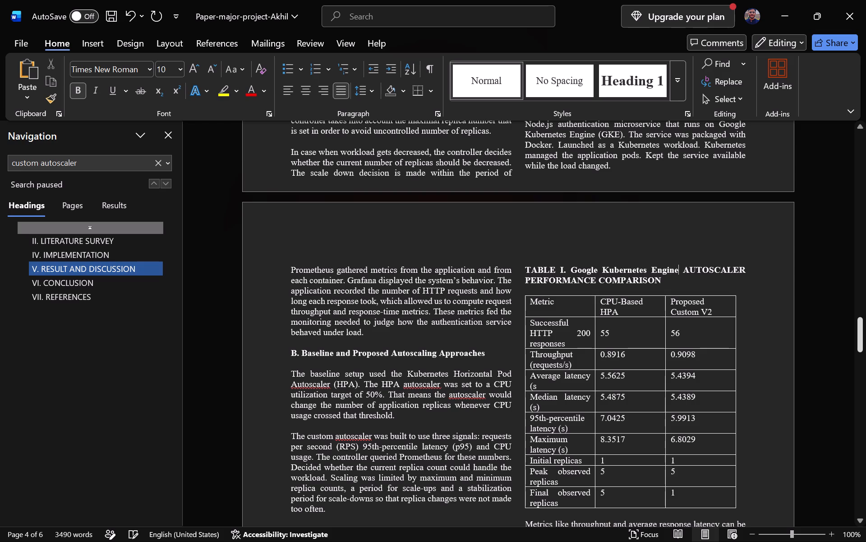
Replace the all-caps word AUTOSCALER with "Autoscaler" in the TABLE I caption.
scroll(793, 342, "down", 12)
scroll(744, 294, "down", 4)
scroll(744, 290, "up", 7)
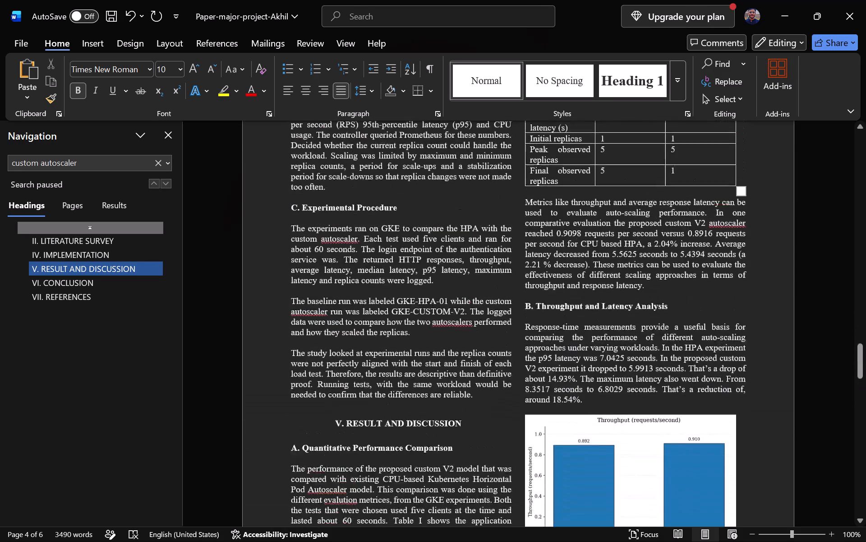
scroll(745, 277, "up", 6)
left_click(746, 276)
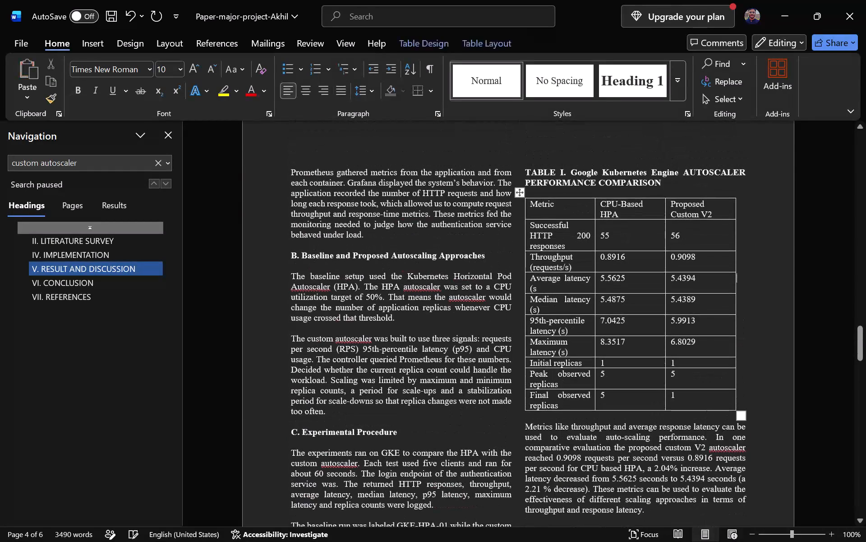
scroll(726, 270, "up", 7)
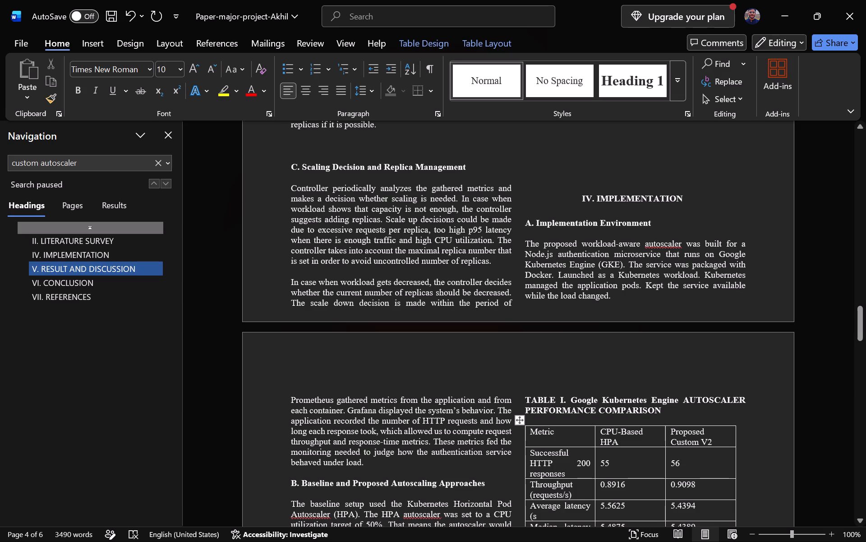
left_click(676, 399)
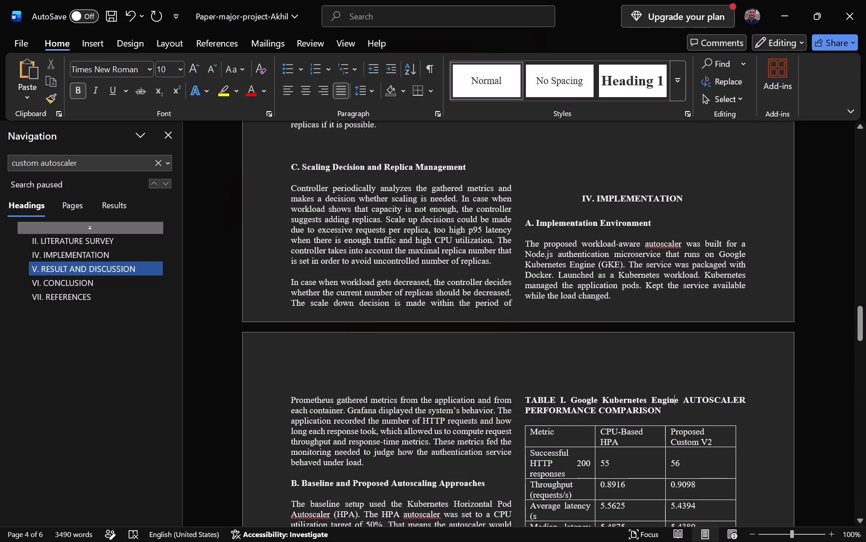
left_click(691, 390)
left_click(747, 401)
key("BackSpace")
key("BackSpace")
key("BackSpace")
key("BackSpace")
key("BackSpace")
key("BackSpace")
key("BackSpace")
key("BackSpace")
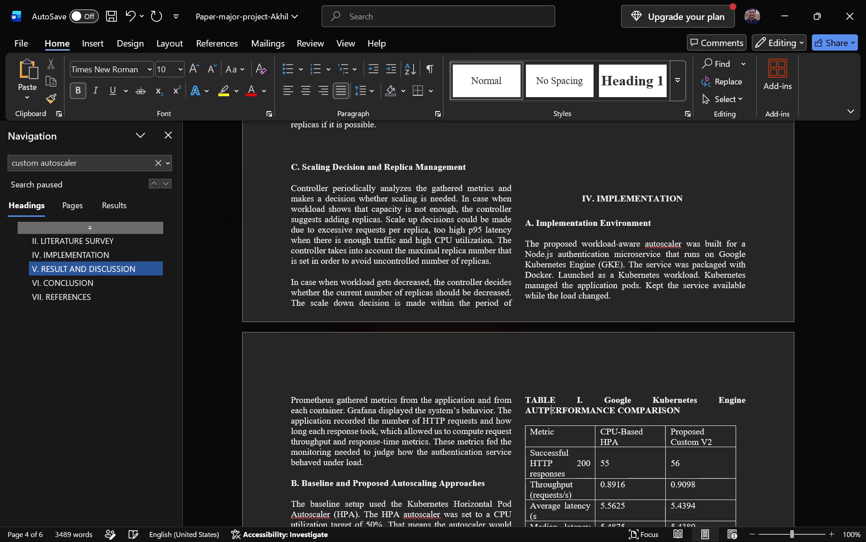
key("BackSpace")
key("BackSpace")
type("utoscaler")
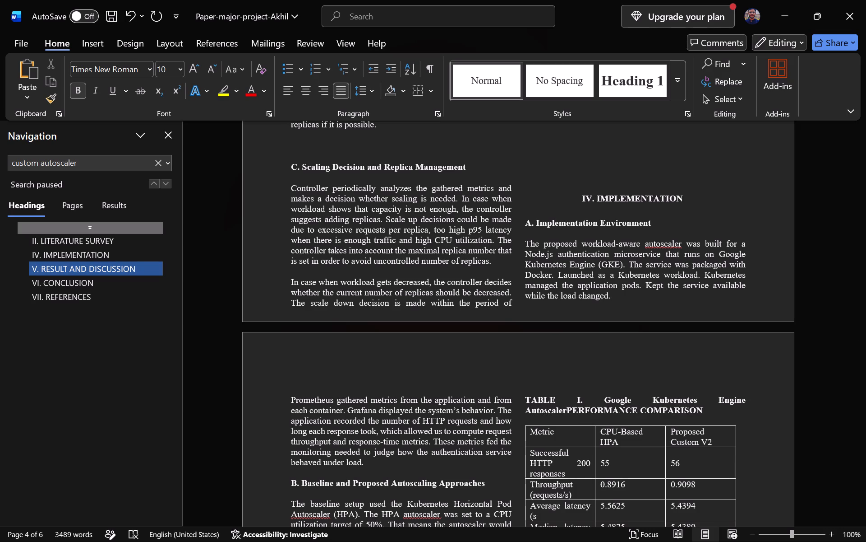
Replace PERFORMANCE COMPARISON with "Performance Comparison" in the TABLE I caption, separated from Autoscaler by a space.
key("Right")
key("Right")
key("Right")
key("Right")
key("Right")
key("Right")
key("Right")
key("Right")
key("Right")
key("Right")
key("Right")
key("Right")
key("Right")
key("Right")
key("Right")
key("Right")
key("Right")
key("Right")
key("Right")
key("Right")
key("Right")
key("Right")
key("Right")
key("Left")
key("BackSpace")
key("BackSpace")
key("BackSpace")
key("BackSpace")
key("BackSpace")
key("BackSpace")
key("BackSpace")
key("BackSpace")
key("BackSpace")
key("BackSpace")
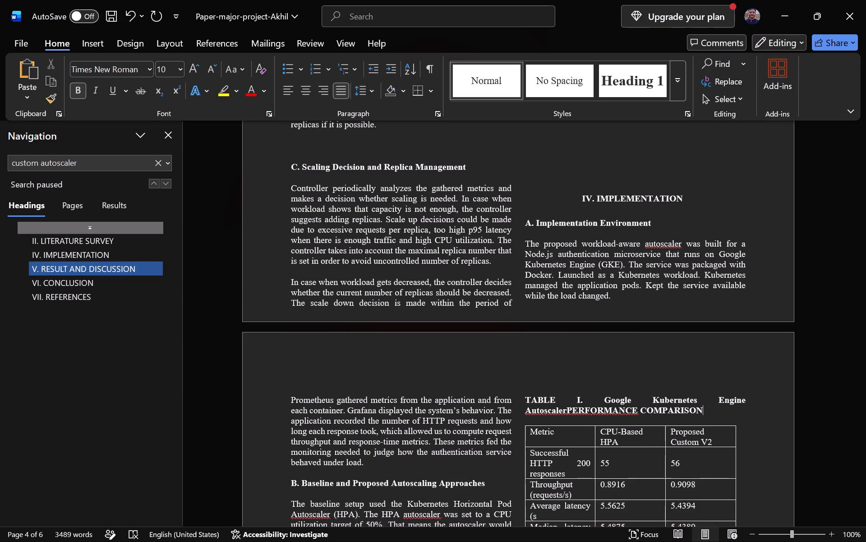
key("BackSpace")
key("BackSpace")
key("BackSpace")
key("BackSpace")
key("BackSpace")
key("BackSpace")
key("BackSpace")
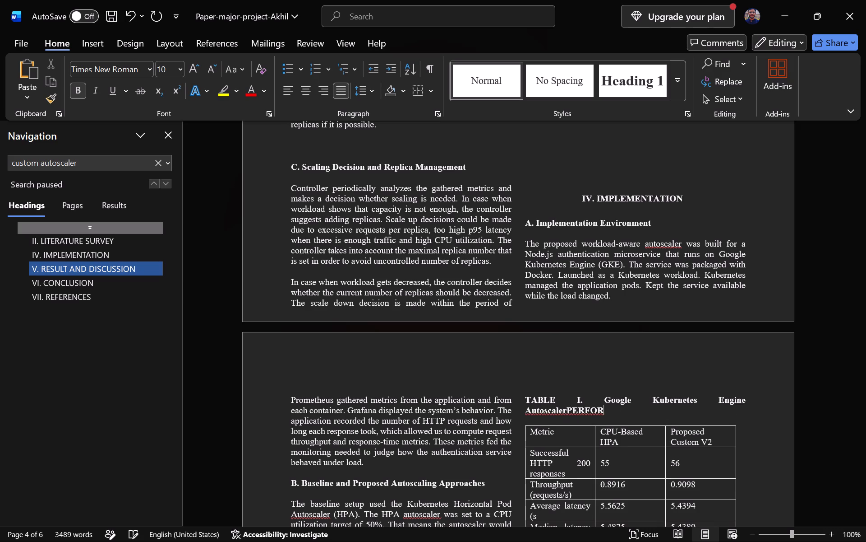
key("BackSpace")
key("BackSpace")
key("BackSpace")
key("BackSpace")
key("BackSpace")
key("space")
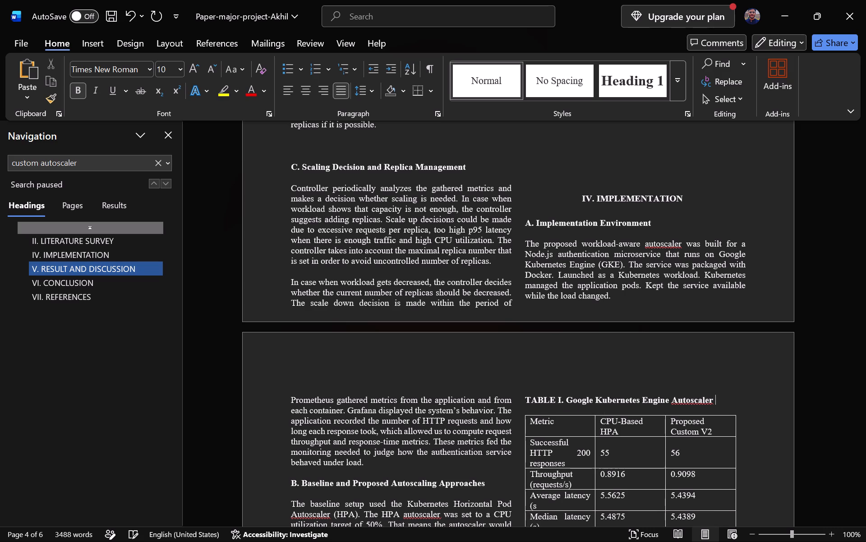
type("Performance Comparisonm")
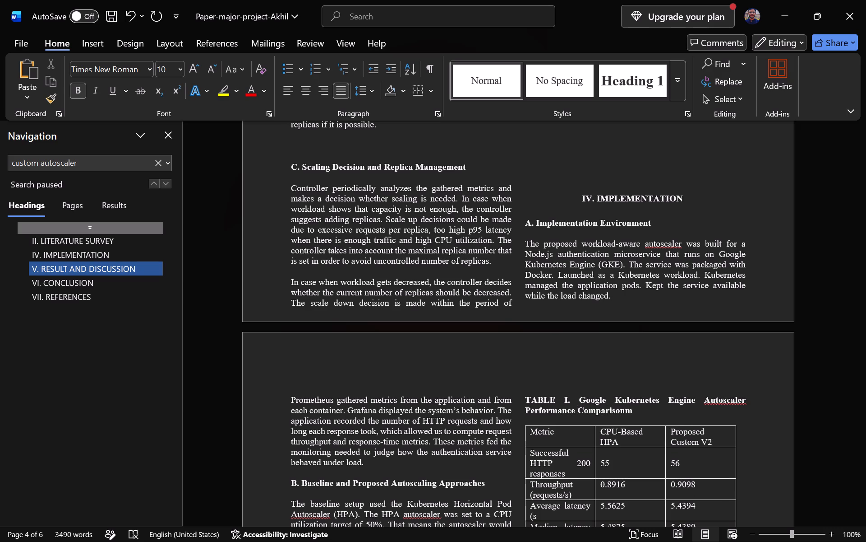
key("BackSpace")
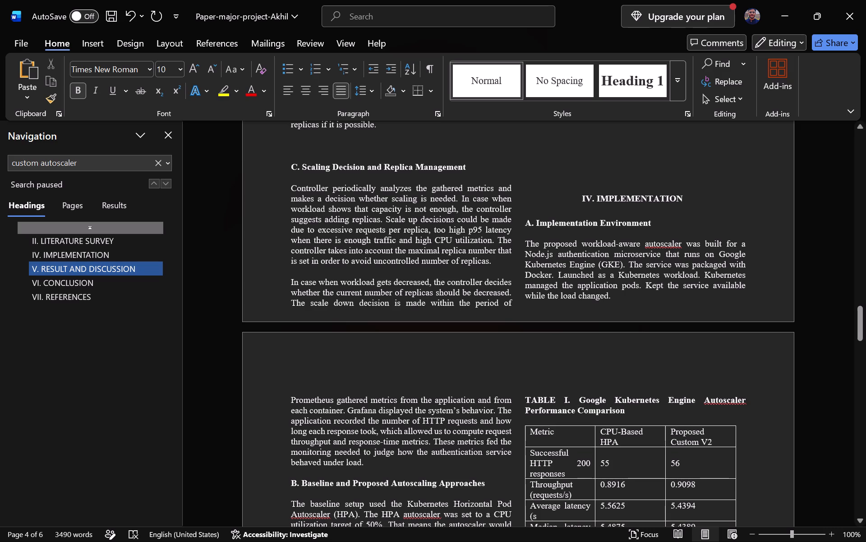
Change the TABLE I caption from justified to left-aligned text.
left_click_drag(644, 413, 580, 395)
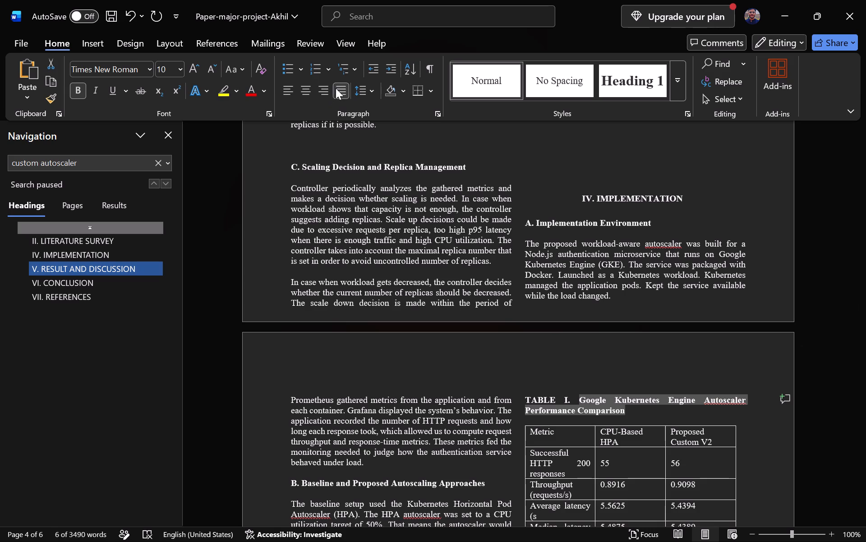
left_click(337, 88)
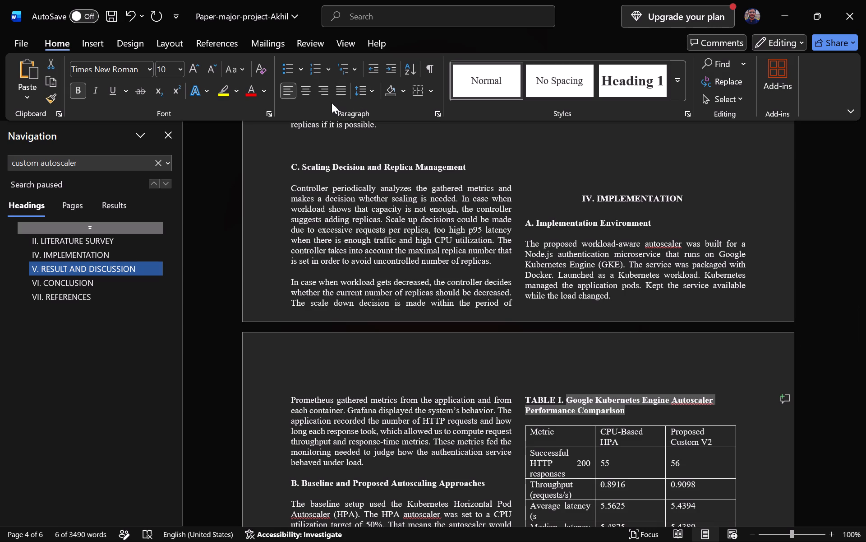
left_click(680, 419)
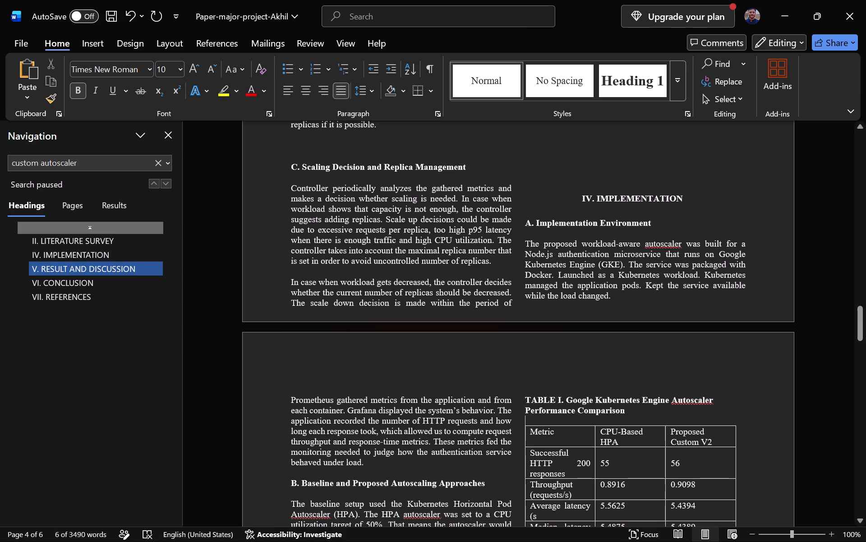
Delete the surplus empty lines between the evaluation process paragraph and the IV. IMPLEMENTATION heading.
scroll(773, 415, "down", 2)
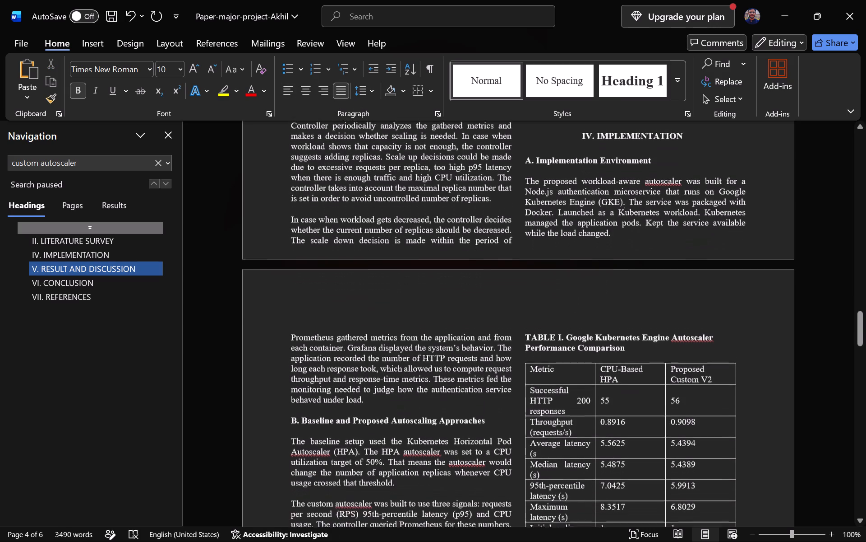
scroll(766, 406, "up", 3)
scroll(649, 290, "up", 3)
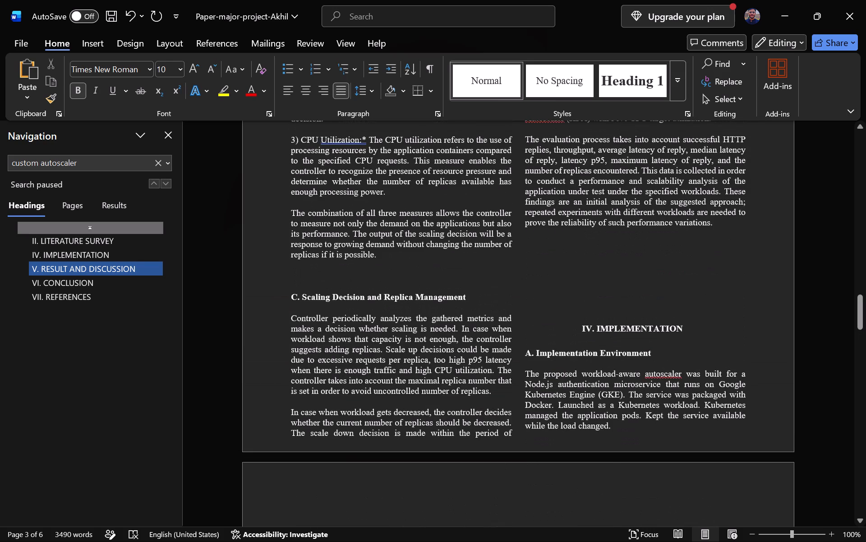
scroll(598, 296, "up", 1)
scroll(581, 344, "down", 5)
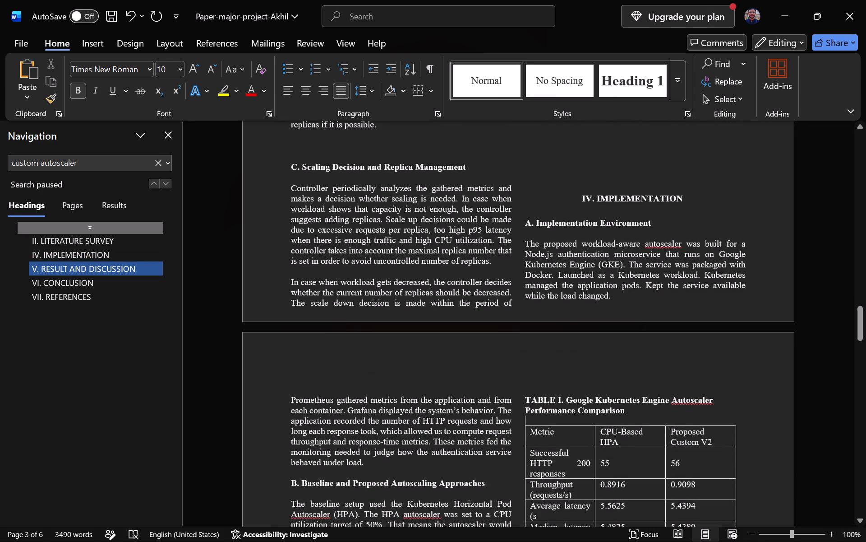
scroll(576, 319, "down", 10)
scroll(581, 286, "up", 11)
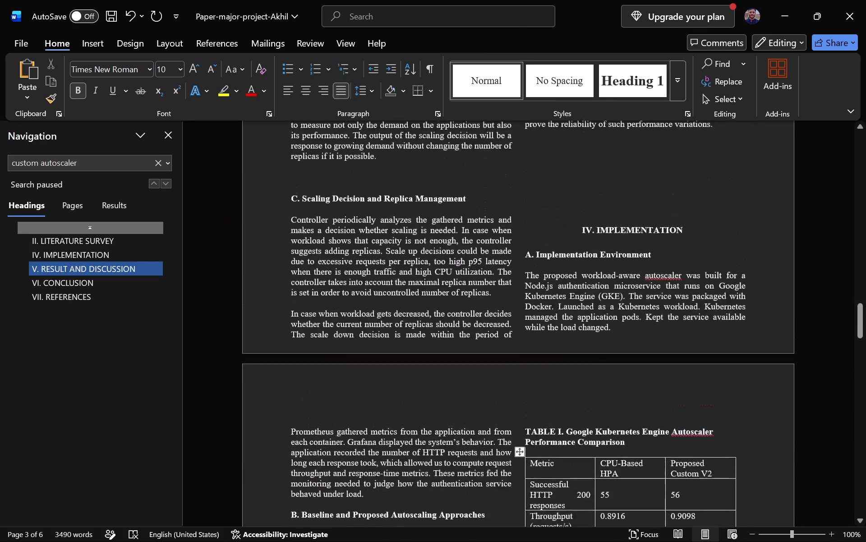
scroll(582, 285, "up", 4)
left_click(585, 320)
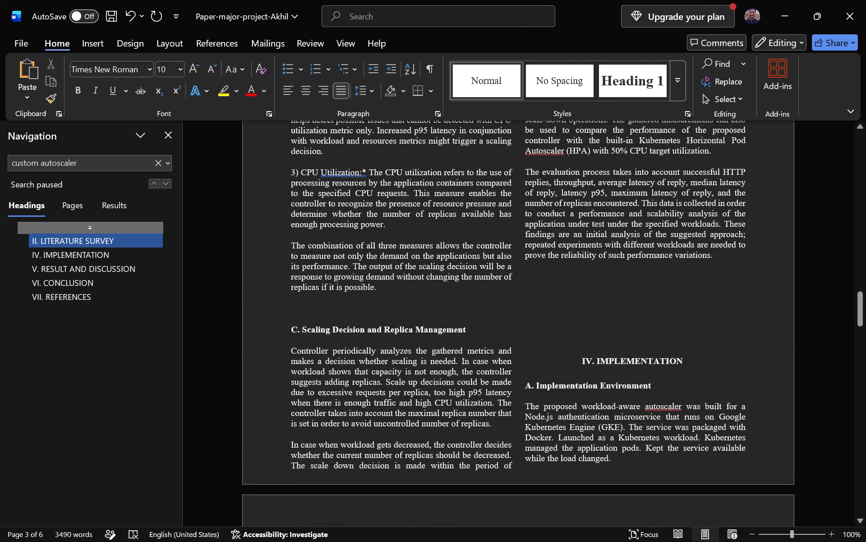
key("BackSpace")
key("BackSpace")
key("BackSpace")
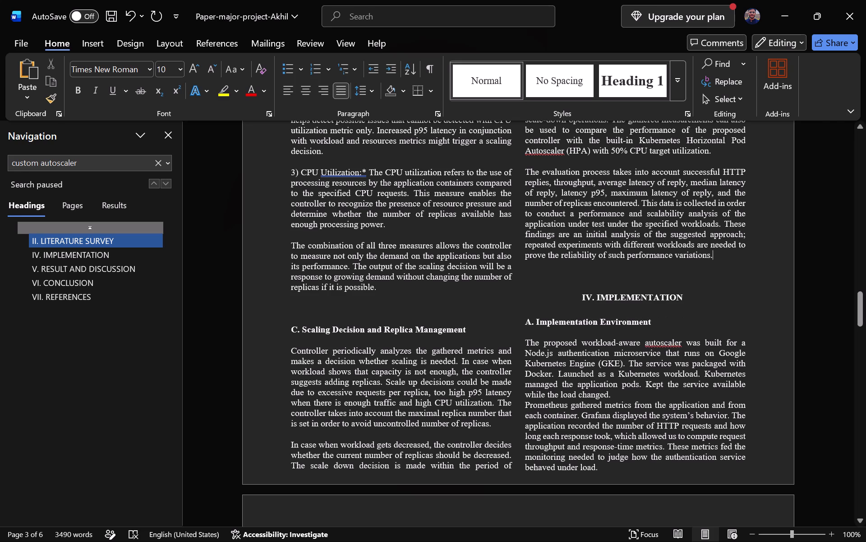
left_click(626, 397)
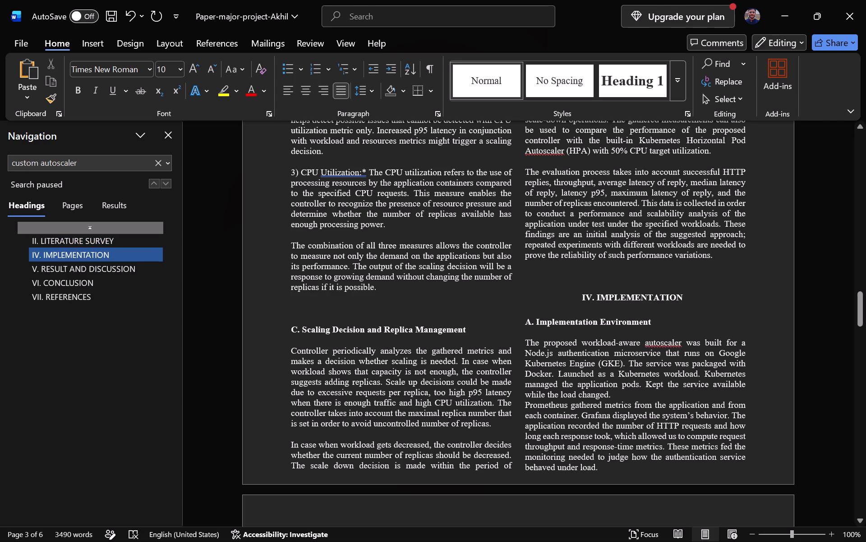
left_click(543, 277)
key("BackSpace")
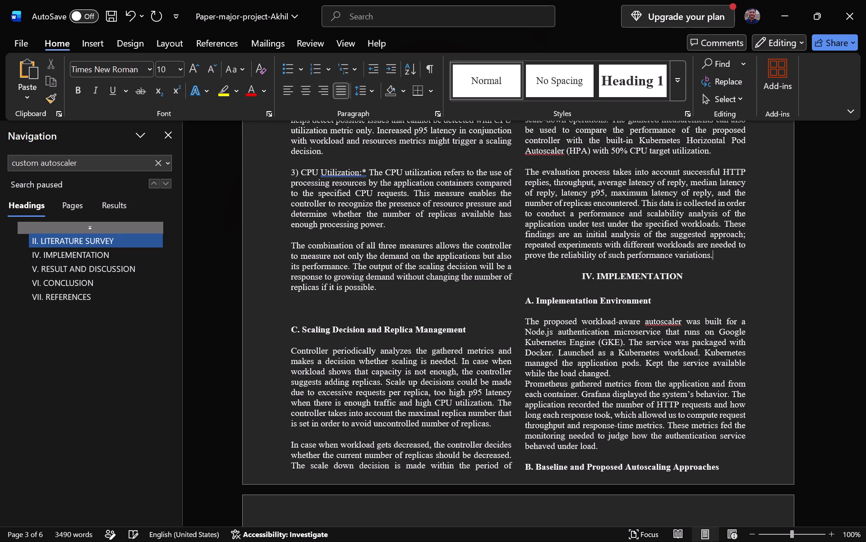
Insert an empty line between the two Implementation Environment paragraphs, before the one starting with Prometheus.
left_click(618, 375)
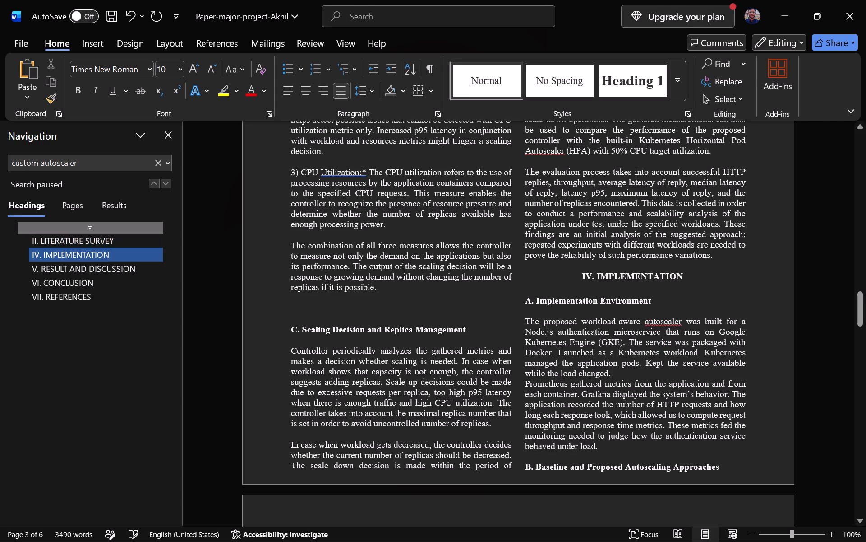
key("Return")
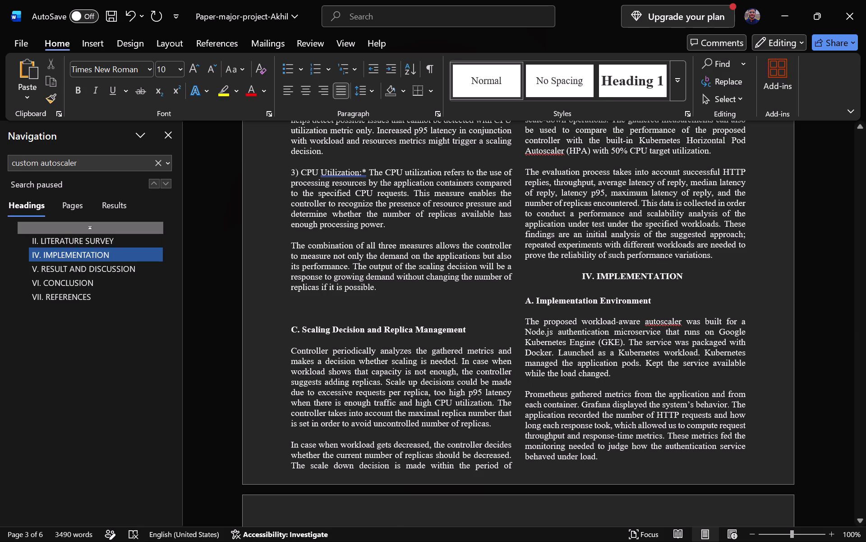
Insert eight empty lines above the TABLE I caption to push the caption and whole table into the next column.
scroll(545, 338, "down", 19)
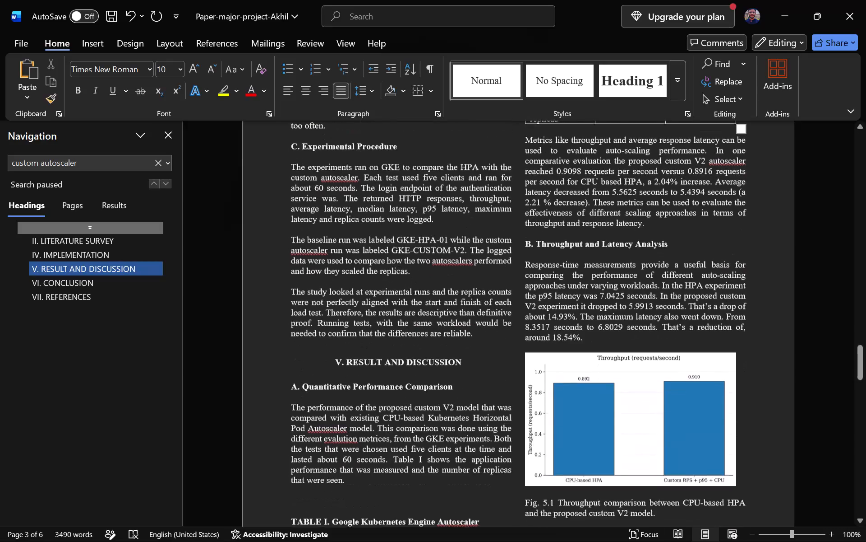
scroll(553, 312, "down", 9)
scroll(550, 297, "up", 2)
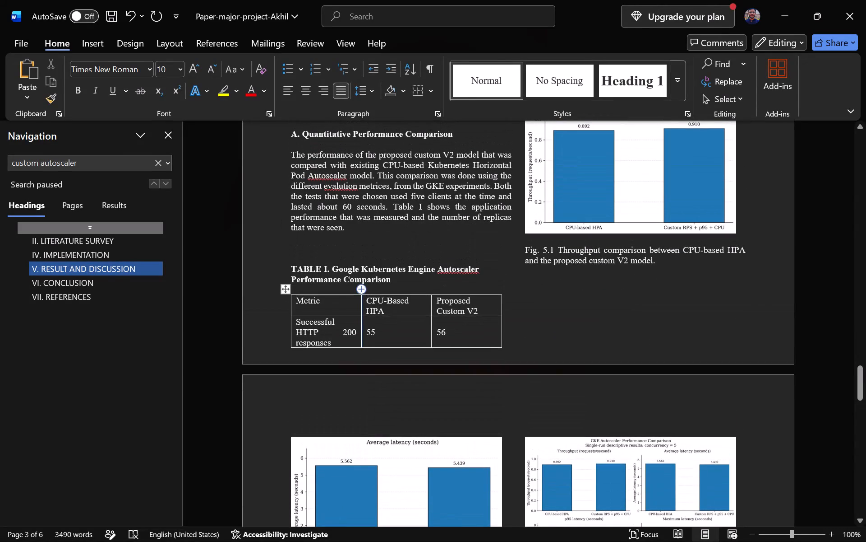
left_click(295, 247)
key("Return")
key("Return")
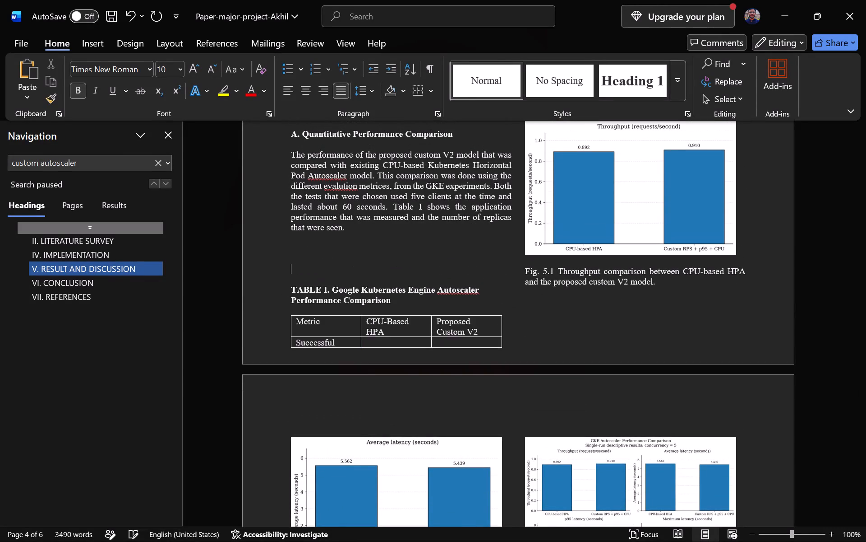
key("Return")
key("Return")
key("Return")
key("Return")
key("Return")
key("Return")
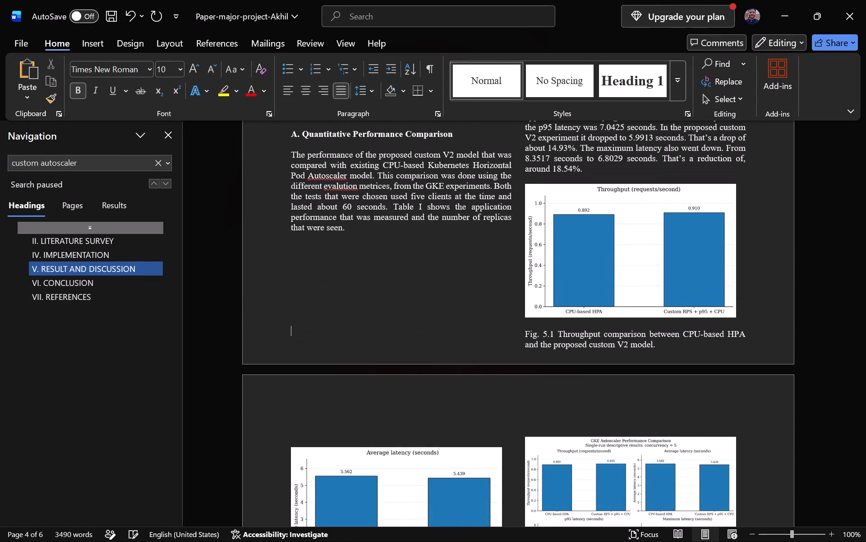
Review the page layout from the Implementation section through the results table, comparison charts and Autoscaling Behavior section.
scroll(287, 247, "up", 9)
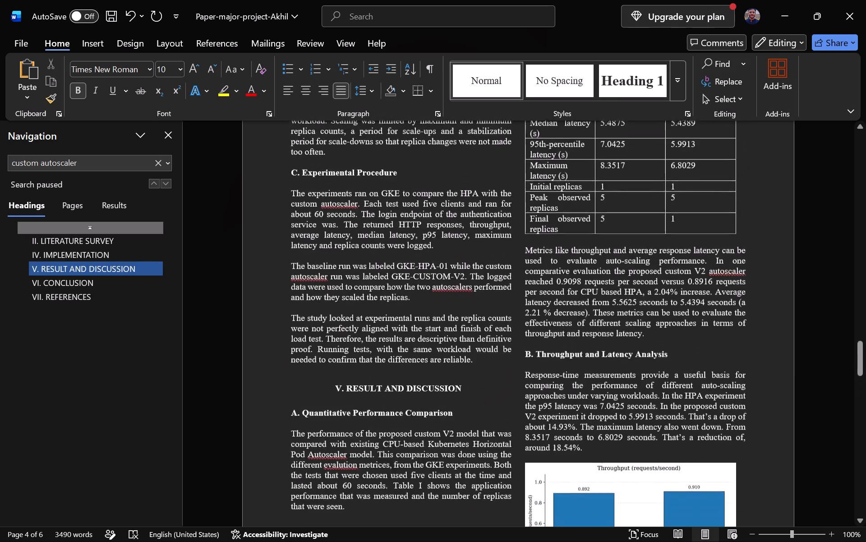
scroll(287, 247, "up", 5)
scroll(287, 247, "down", 1)
scroll(287, 247, "up", 6)
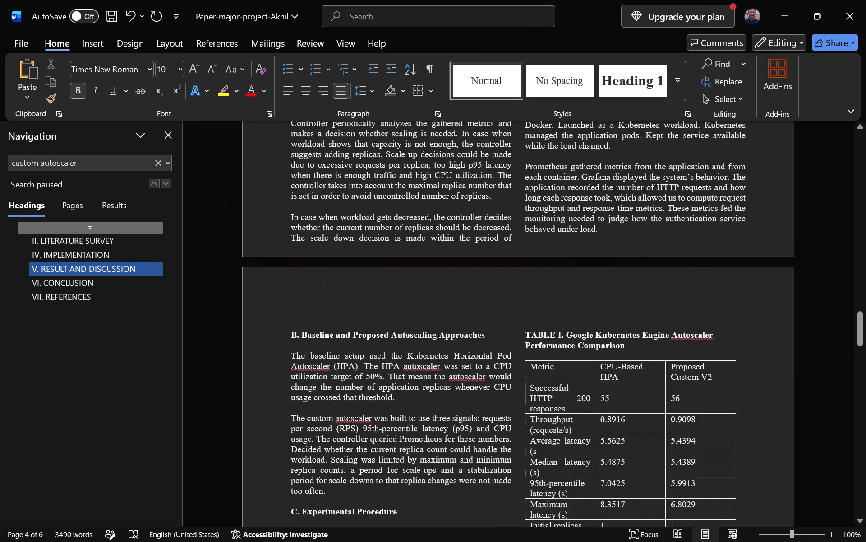
scroll(287, 247, "up", 1)
scroll(287, 247, "down", 18)
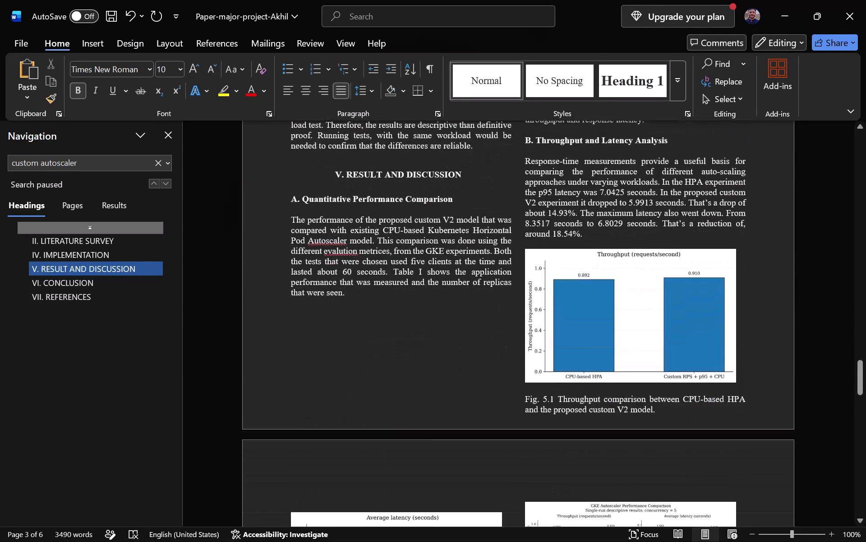
scroll(287, 247, "down", 16)
scroll(287, 247, "up", 8)
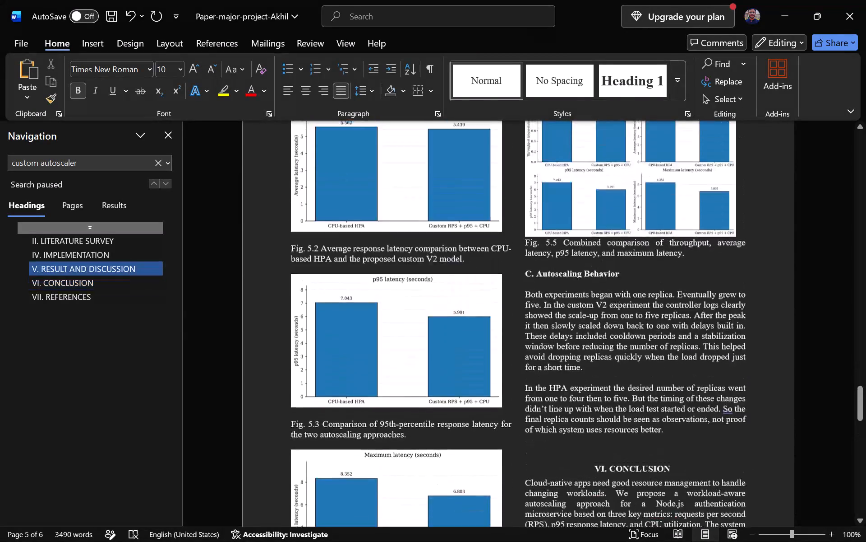
Set the Fig. 5.1 throughput comparison caption to font size 8.
scroll(306, 136, "up", 6)
scroll(594, 332, "up", 5)
scroll(594, 447, "down", 3)
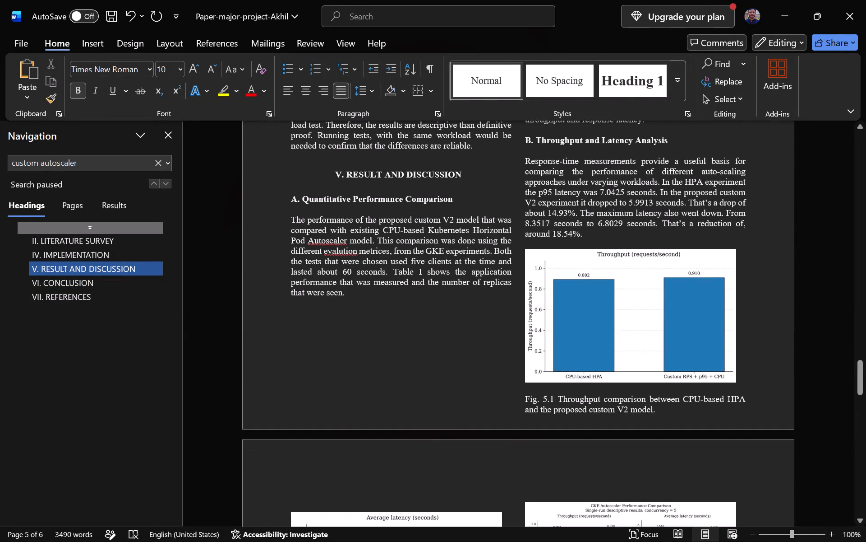
left_click_drag(663, 419, 524, 399)
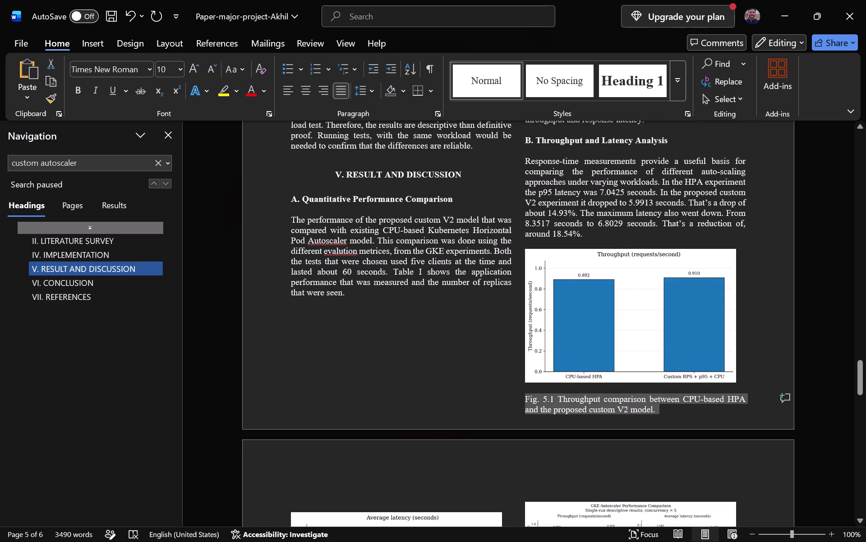
left_click(179, 70)
left_click(168, 89)
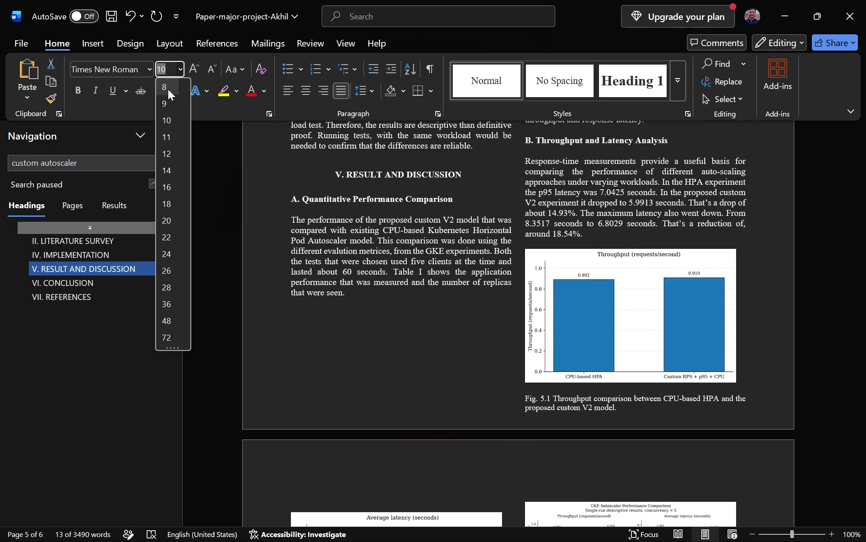
Set the Fig. 5.2 average response latency caption to font size 8.
scroll(393, 357, "down", 4)
scroll(419, 411, "down", 4)
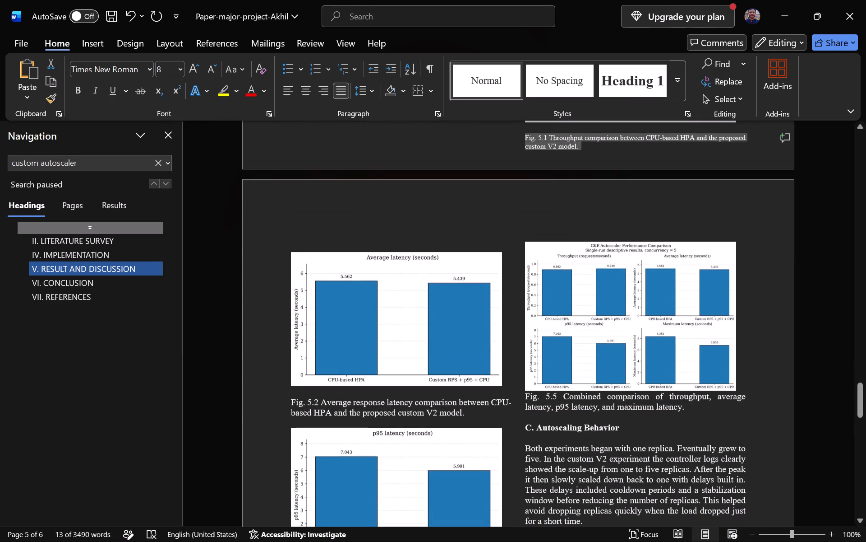
left_click_drag(471, 413, 290, 401)
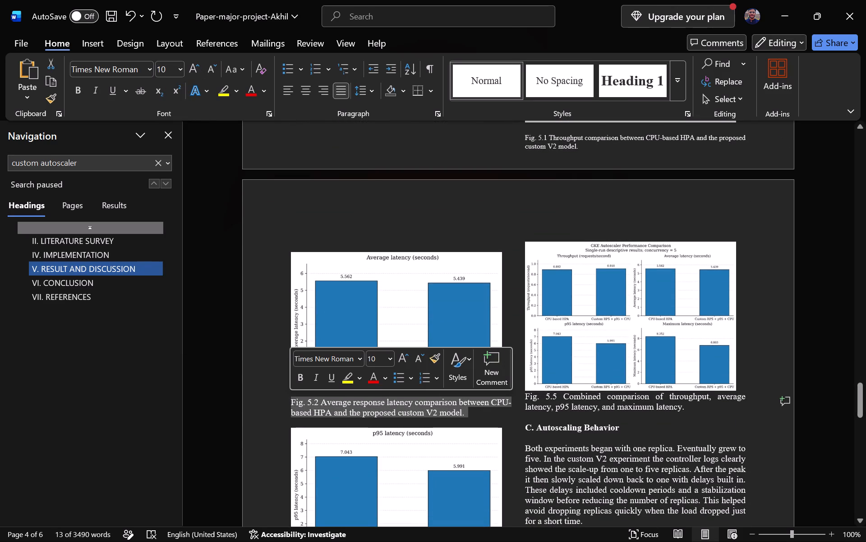
left_click(391, 357)
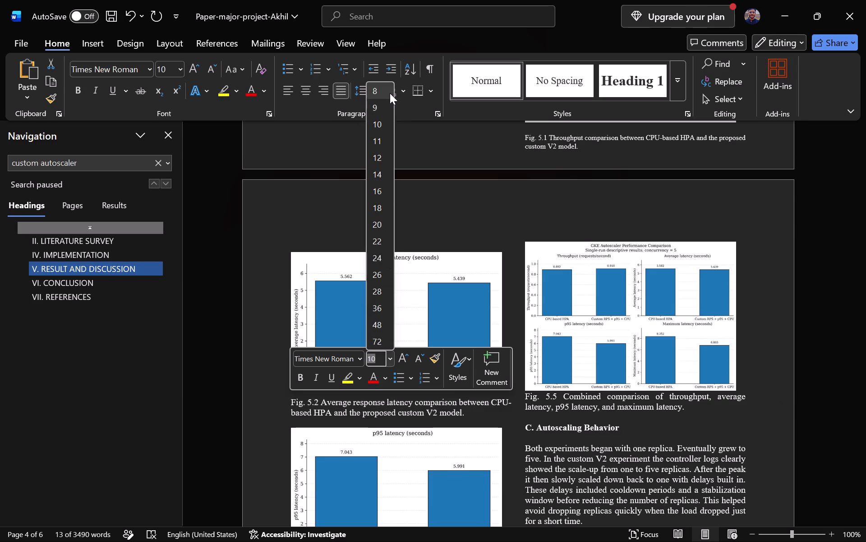
left_click(389, 92)
Set the Fig. 5.5 combined comparison caption to font size 8 and insert an empty line between the chart and the caption.
scroll(523, 273, "down", 3)
left_click_drag(690, 316, 523, 301)
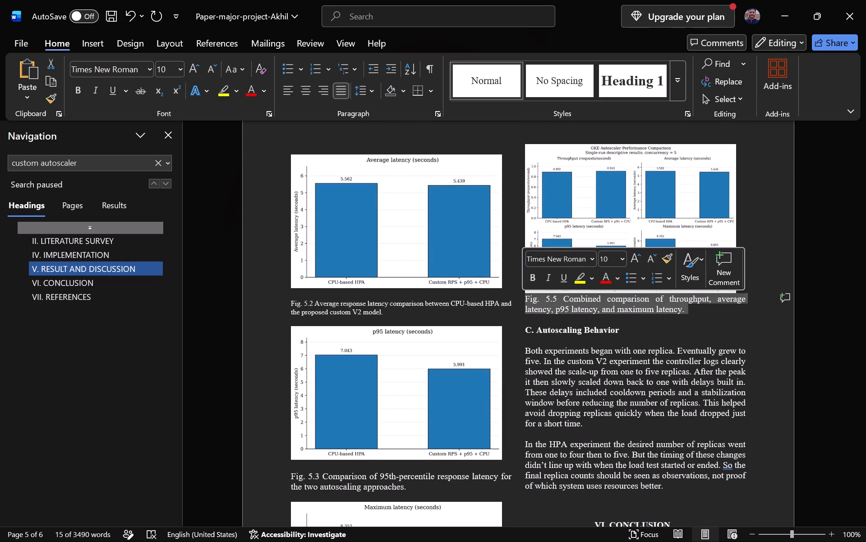
left_click(620, 257)
left_click(611, 277)
scroll(611, 294, "down", 3)
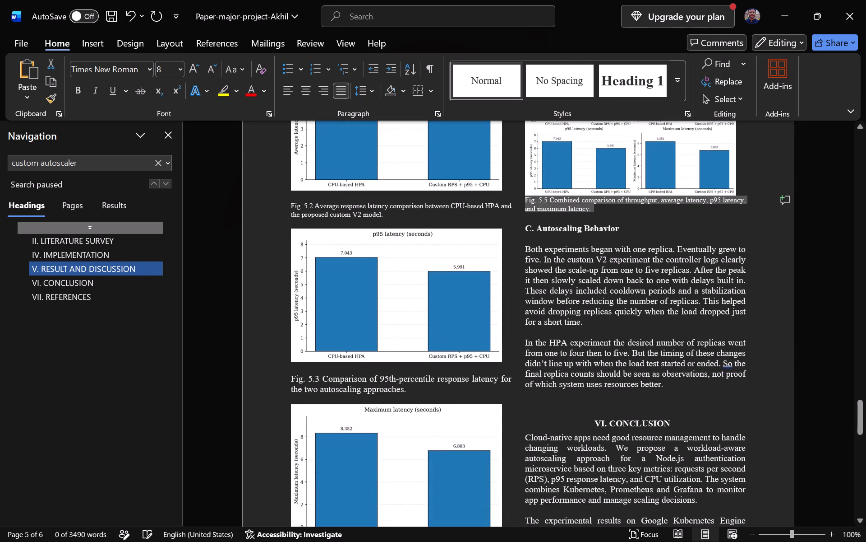
scroll(682, 230, "up", 1)
left_click(747, 220)
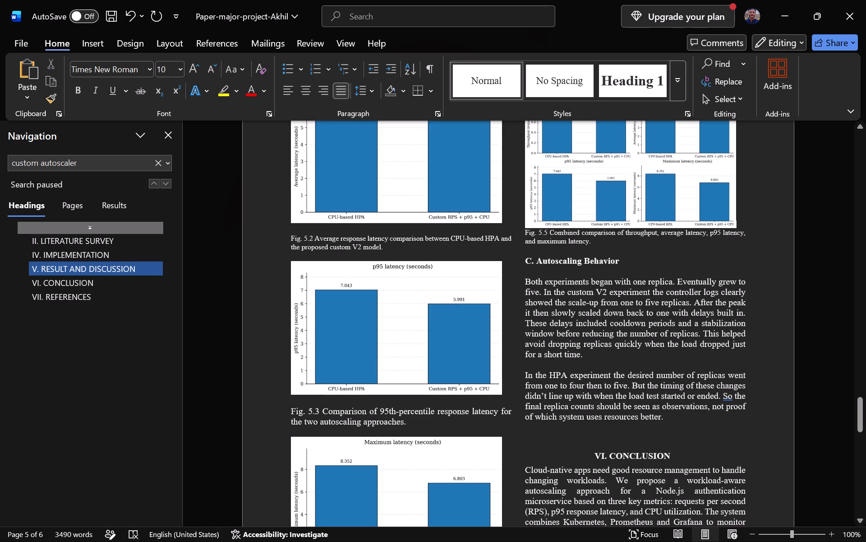
key("Return")
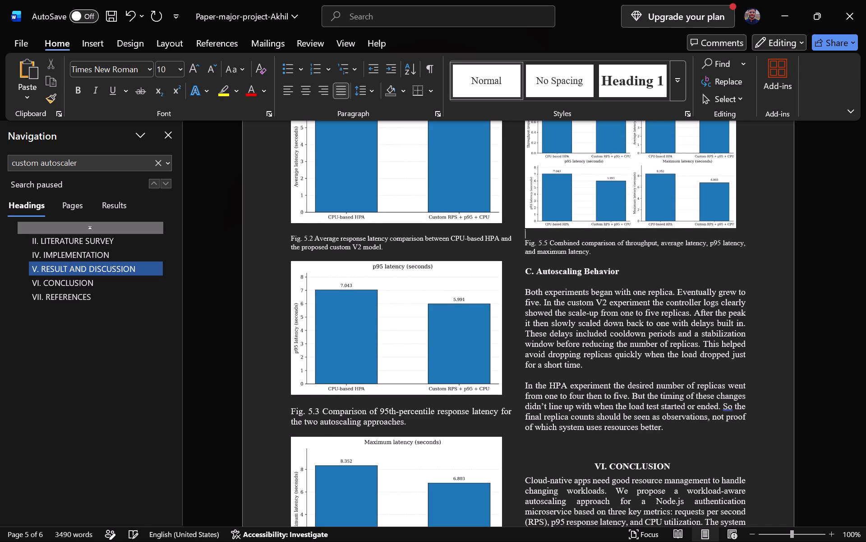
Set the Fig. 5.3 95th-percentile latency caption to font size 8.
scroll(744, 233, "down", 1)
left_click_drag(424, 388, 303, 380)
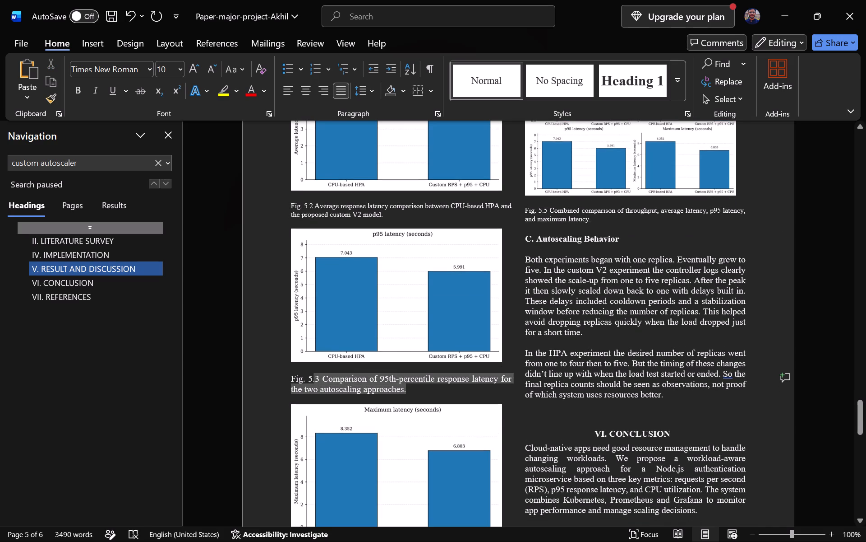
left_click_drag(303, 380, 292, 378)
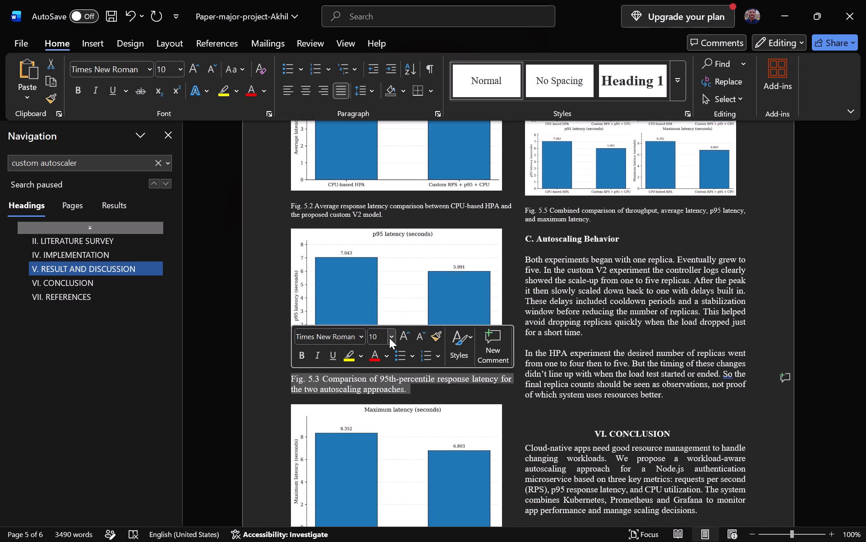
left_click(390, 338)
left_click(375, 67)
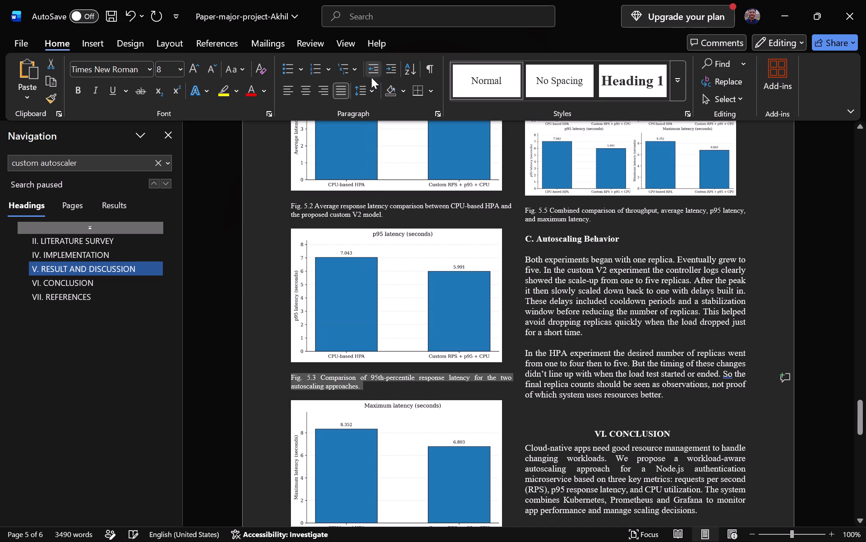
Set the Fig. 5.4 maximum latency caption to font size 8 and insert an empty line between the chart and the caption.
scroll(471, 297, "down", 3)
scroll(465, 377, "down", 2)
left_click_drag(369, 393, 317, 382)
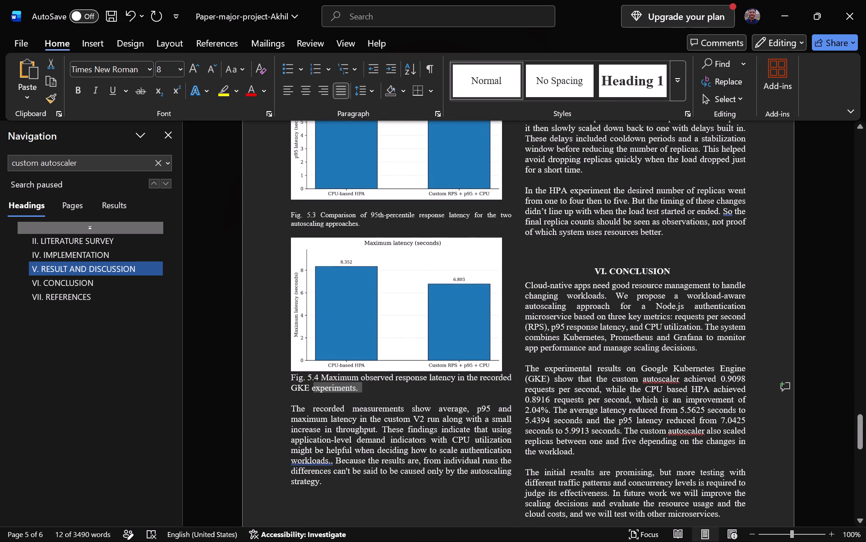
left_click_drag(317, 382, 291, 377)
left_click(389, 337)
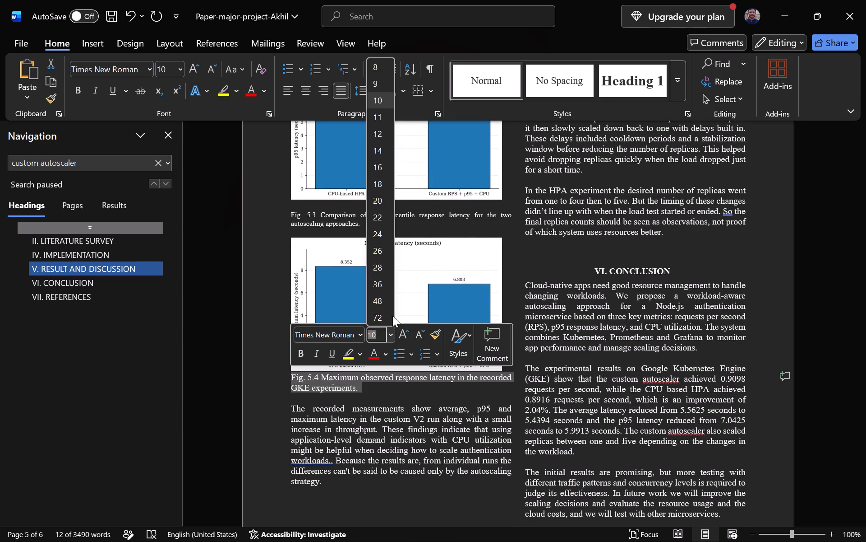
left_click(383, 69)
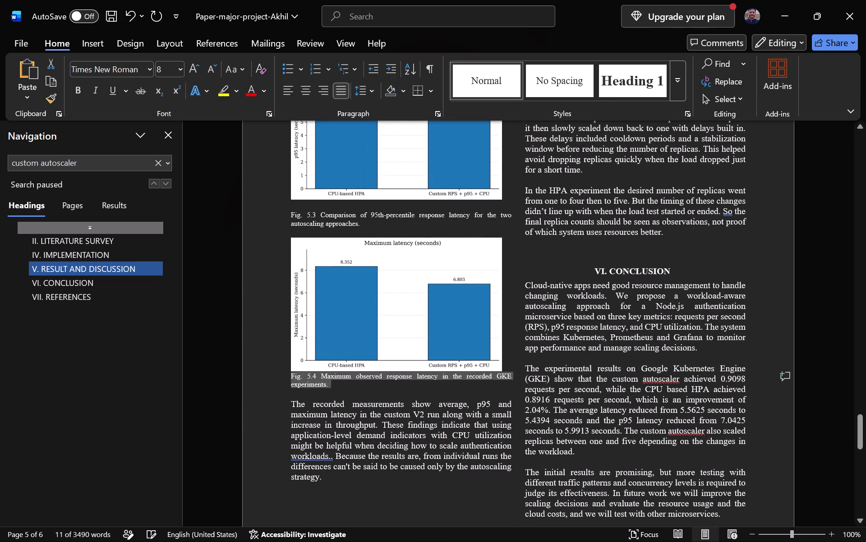
left_click(507, 366)
key("Return")
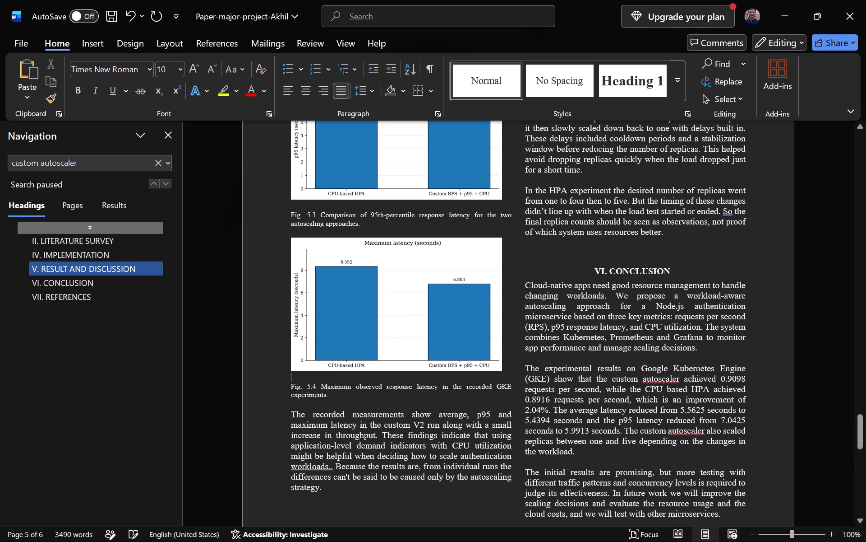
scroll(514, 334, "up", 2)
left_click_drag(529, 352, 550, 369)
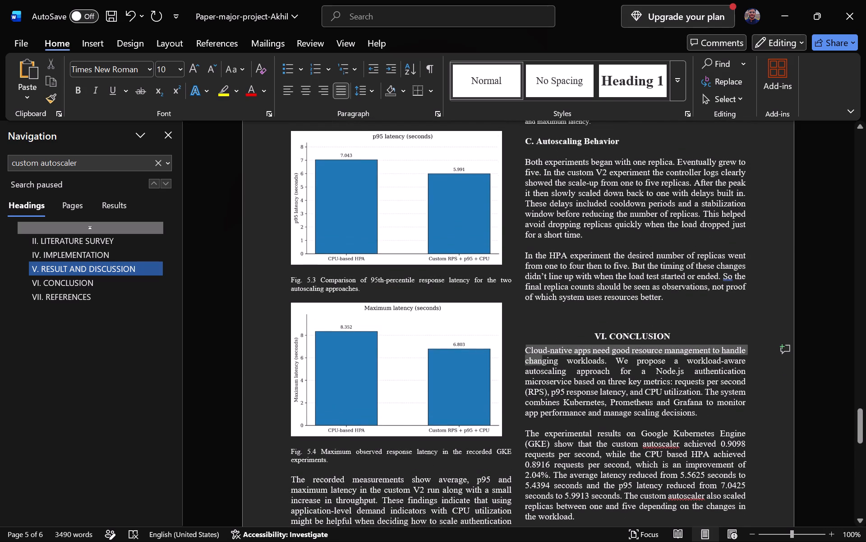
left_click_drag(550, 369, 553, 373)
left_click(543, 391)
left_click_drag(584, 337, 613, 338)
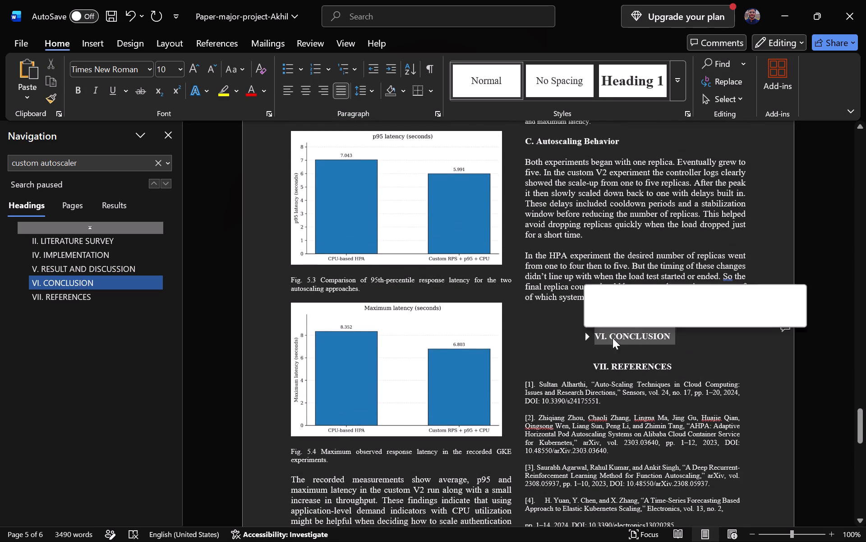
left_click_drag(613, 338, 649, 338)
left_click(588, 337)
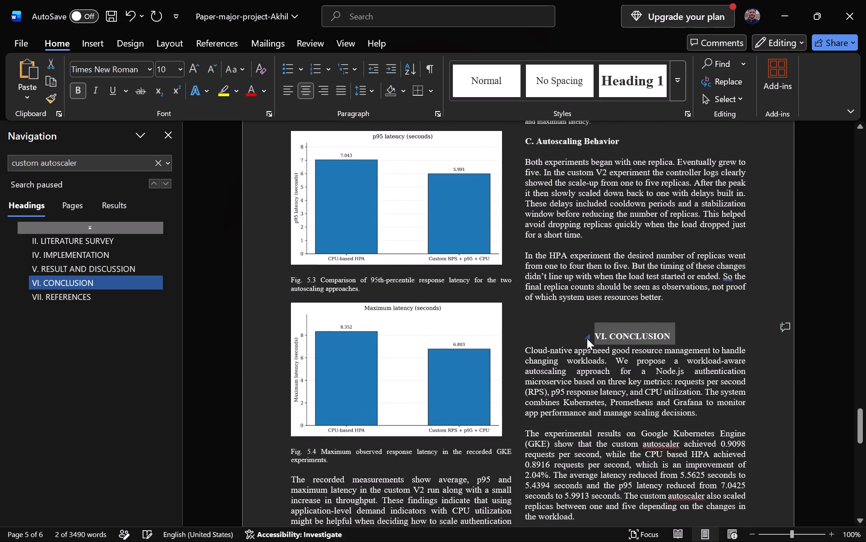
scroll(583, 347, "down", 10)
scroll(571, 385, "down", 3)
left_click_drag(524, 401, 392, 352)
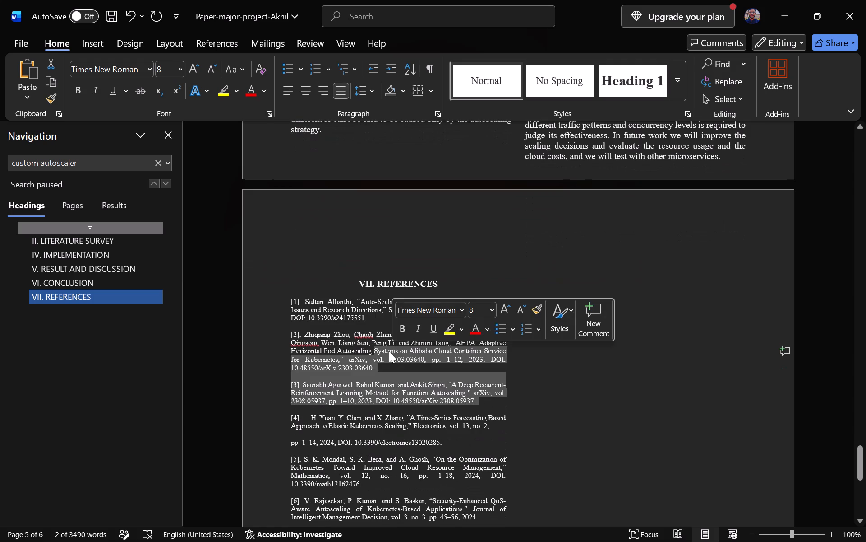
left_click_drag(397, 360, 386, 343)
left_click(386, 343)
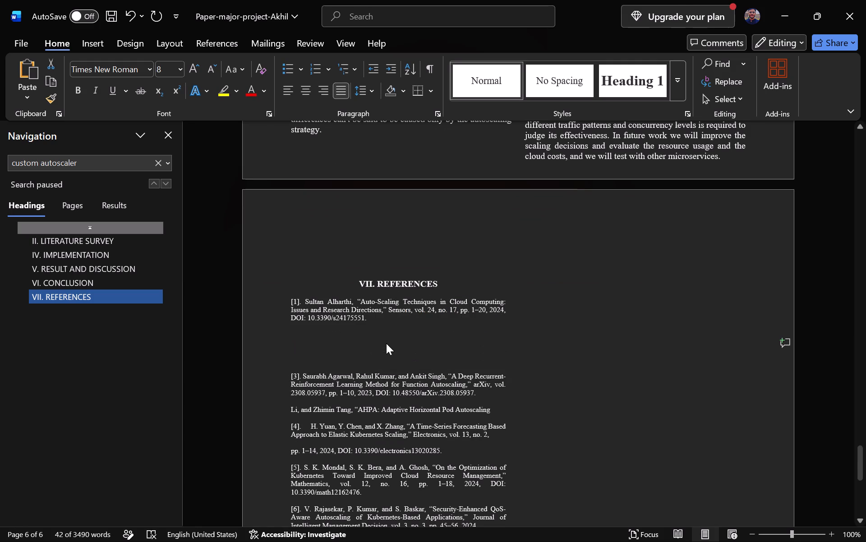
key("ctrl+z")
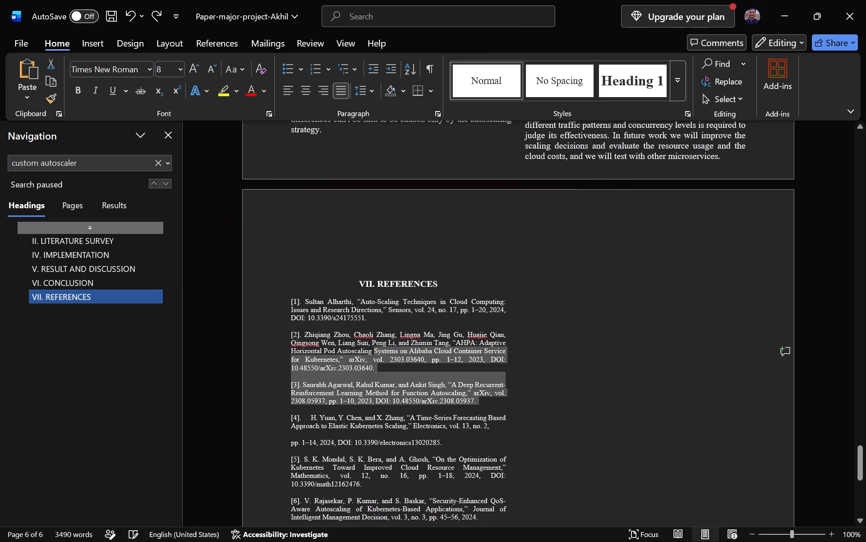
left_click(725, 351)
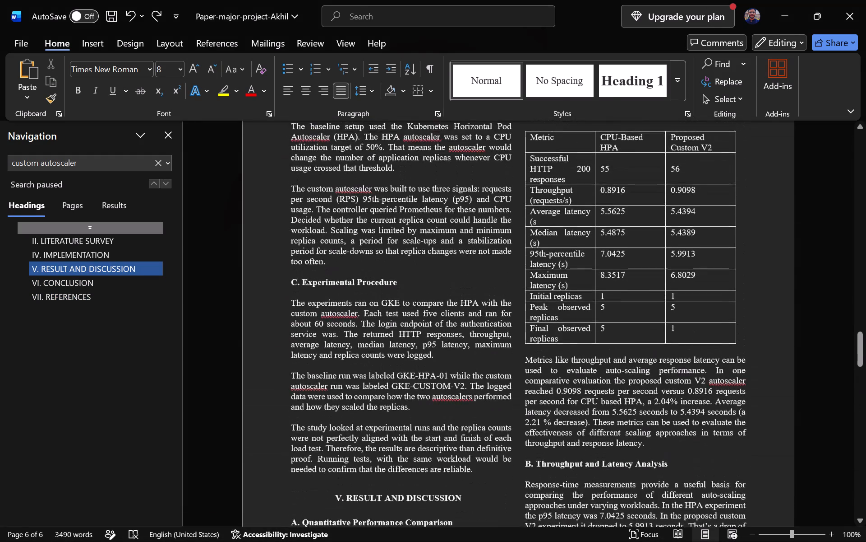
scroll(490, 356, "up", 14)
scroll(490, 356, "up", 9)
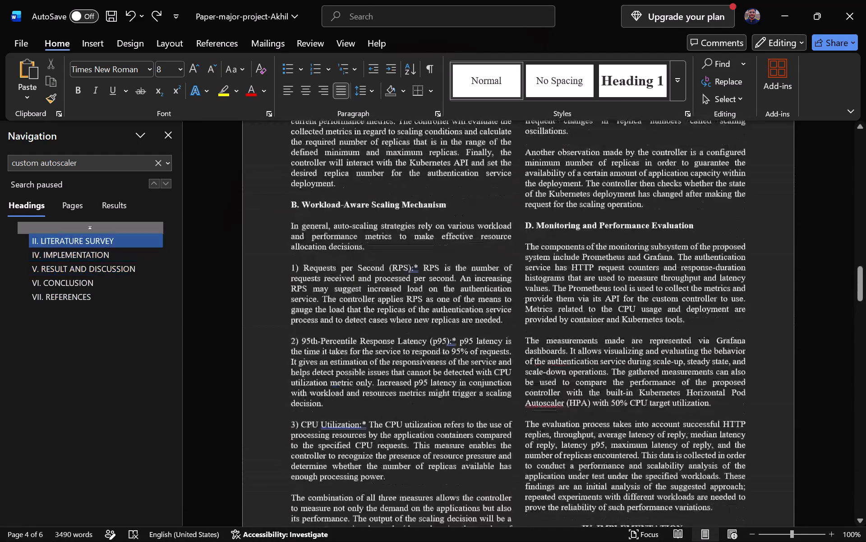
scroll(490, 356, "up", 17)
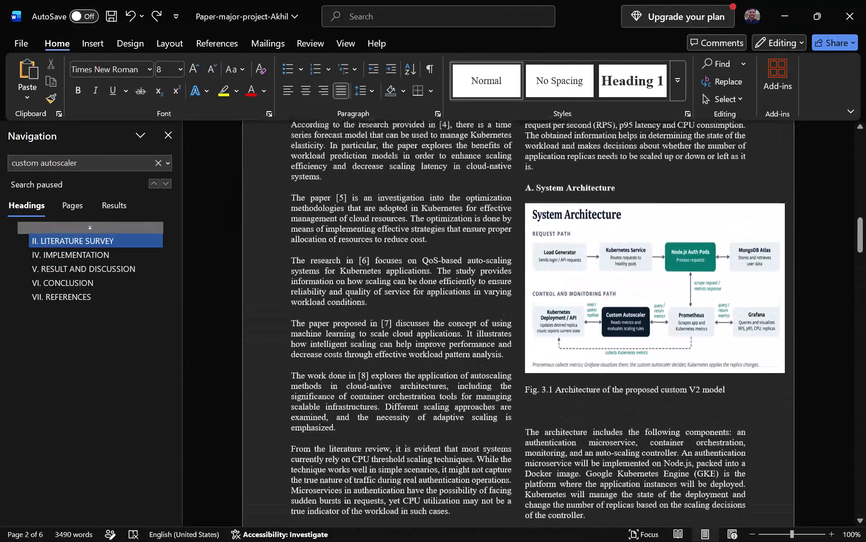
scroll(490, 356, "up", 18)
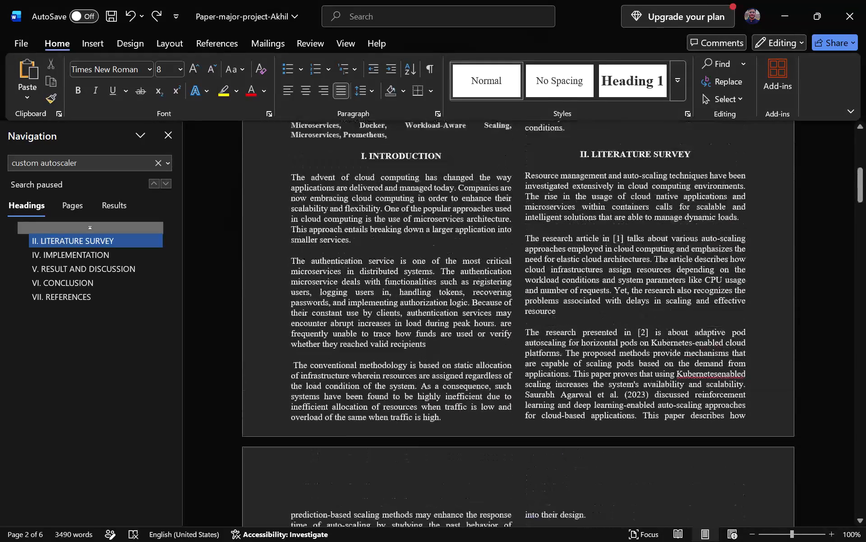
scroll(490, 356, "up", 8)
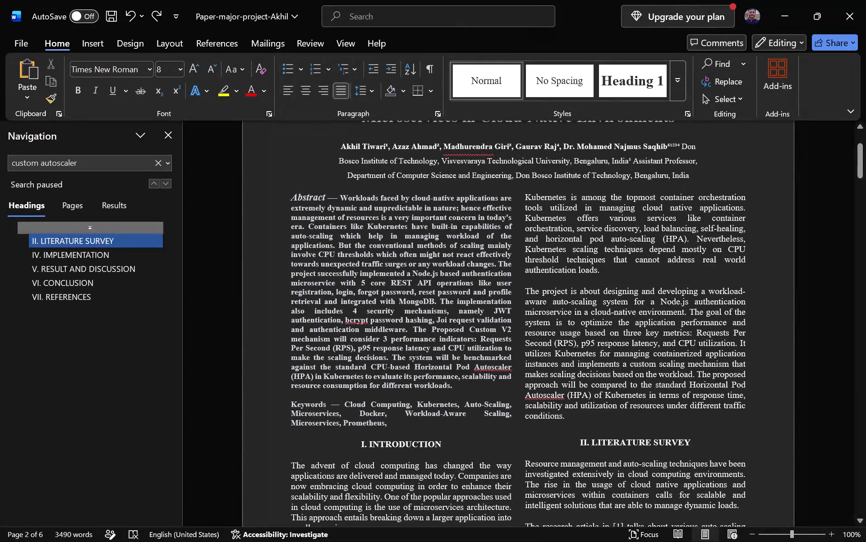
left_click_drag(479, 385, 299, 249)
left_click(274, 310)
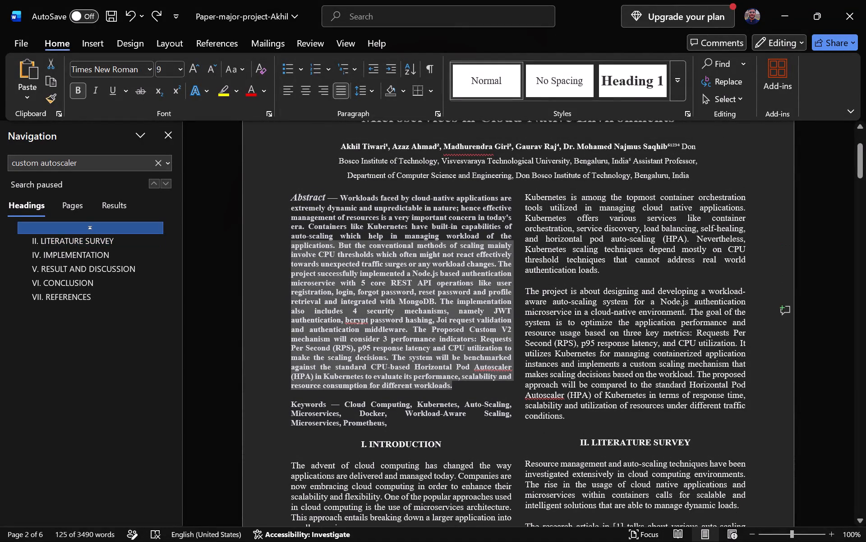
scroll(278, 305, "up", 3)
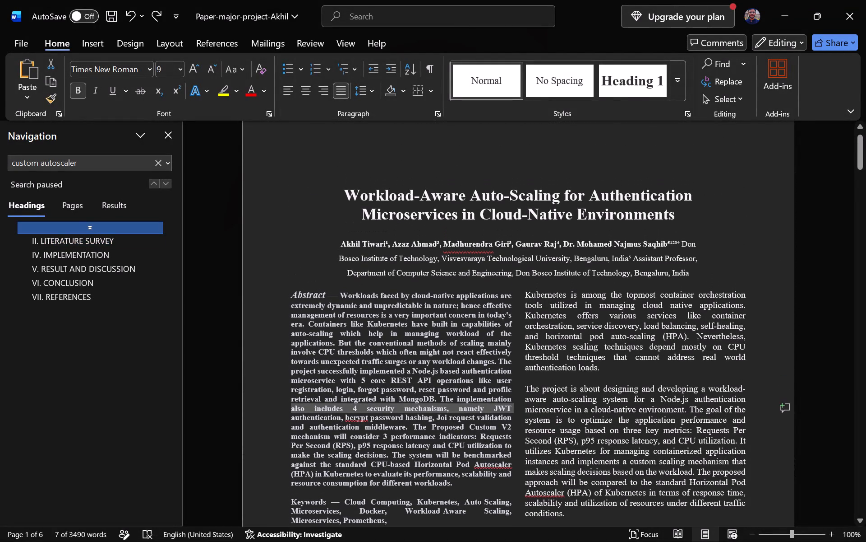
left_click_drag(701, 274, 544, 247)
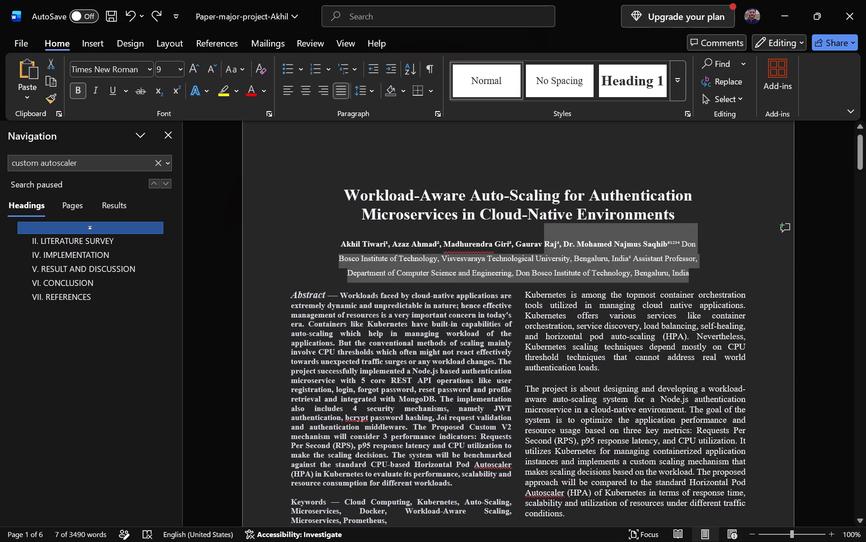
left_click_drag(544, 247, 342, 247)
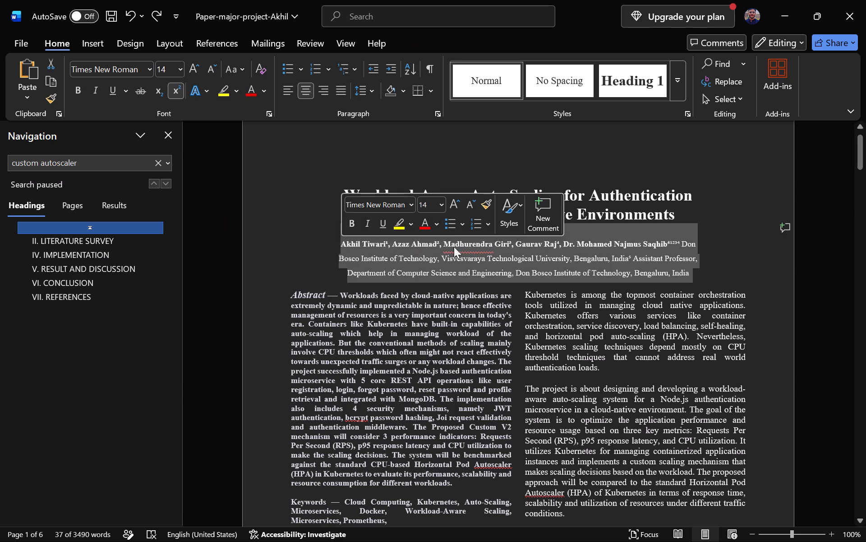
left_click(467, 265)
Start a new paragraph at "It utilizes Kubernetes for managing containerized application instances" in the Introduction.
scroll(639, 280, "down", 2)
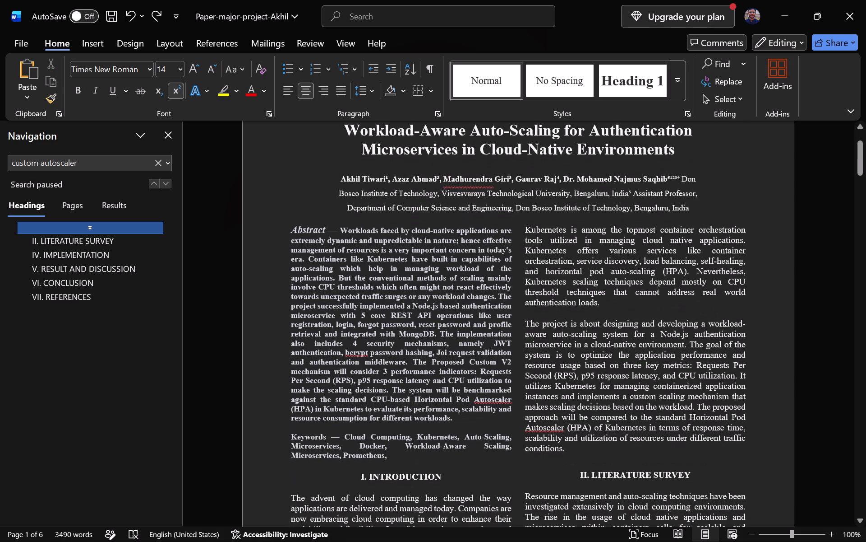
left_click(737, 377)
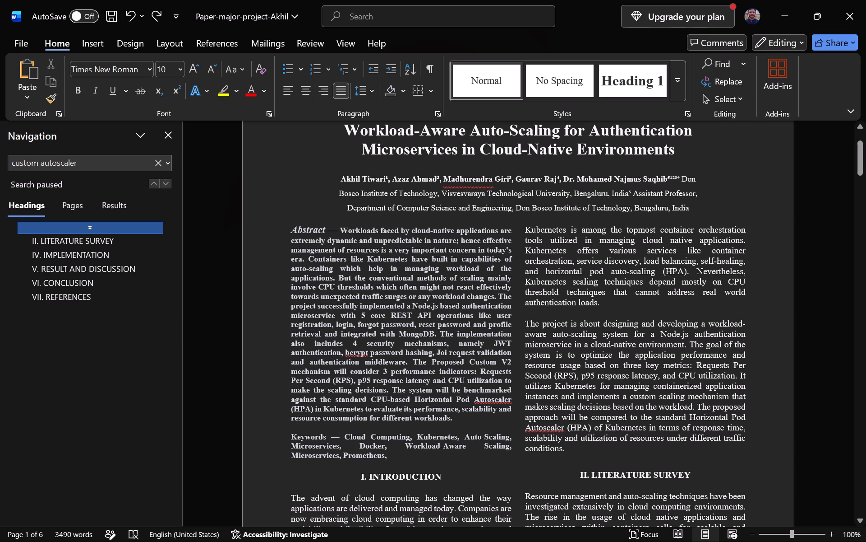
key("Right")
key("Return")
Set the Fig. 3.1 architecture caption under System Architecture to font size 8.
scroll(684, 358, "down", 3)
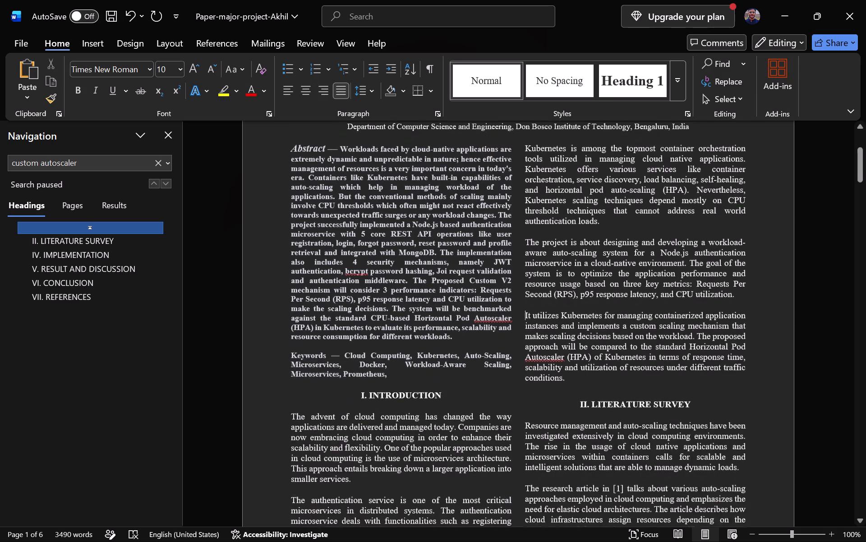
scroll(684, 358, "down", 8)
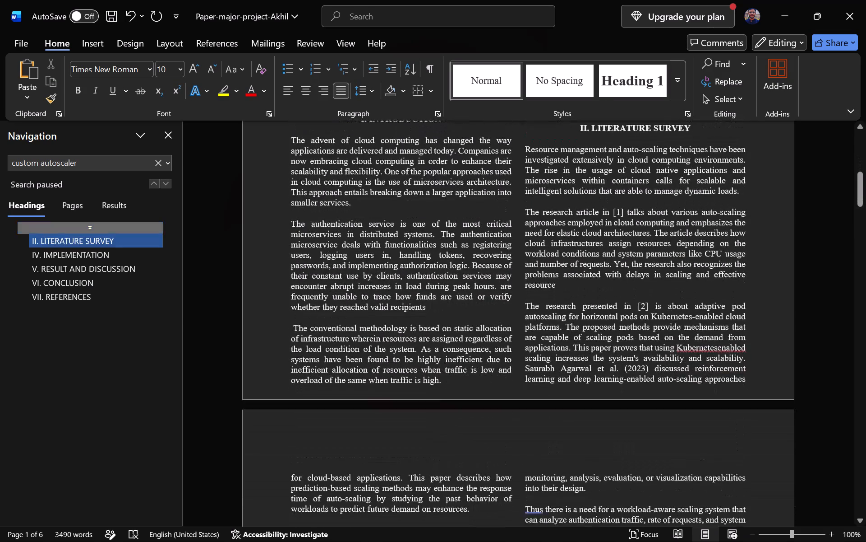
scroll(681, 356, "down", 10)
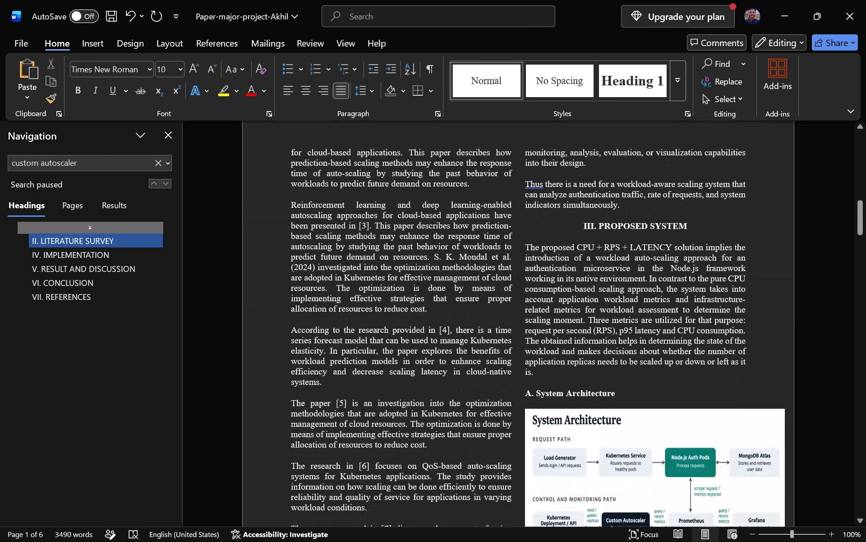
scroll(679, 347, "down", 6)
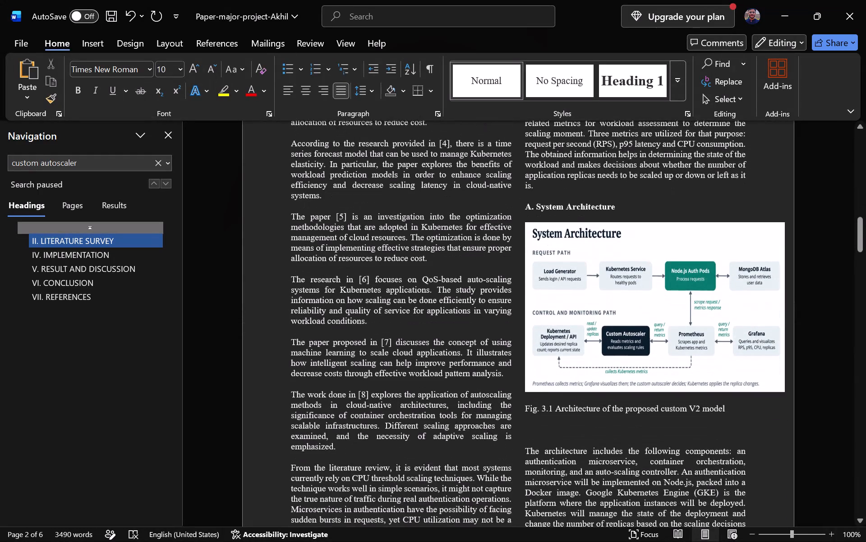
left_click_drag(732, 396, 524, 398)
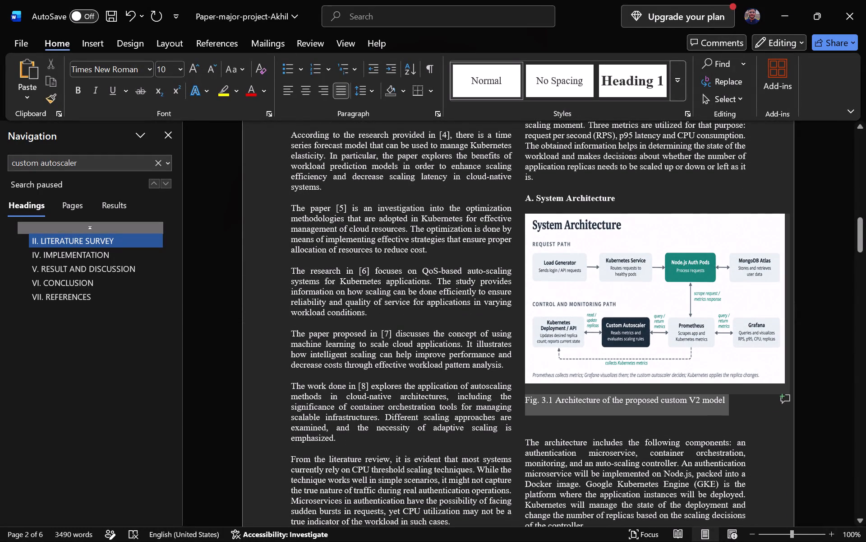
left_click_drag(524, 398, 524, 399)
left_click(627, 358)
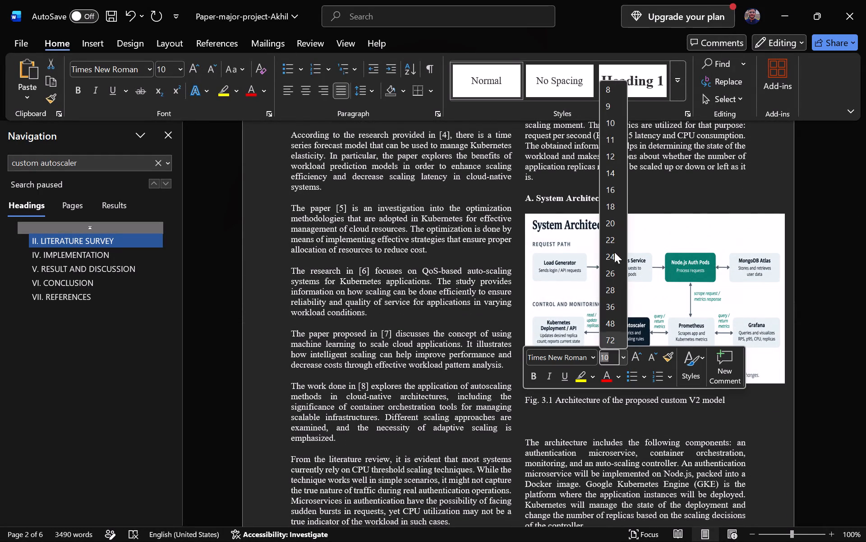
left_click(614, 89)
left_click(759, 403)
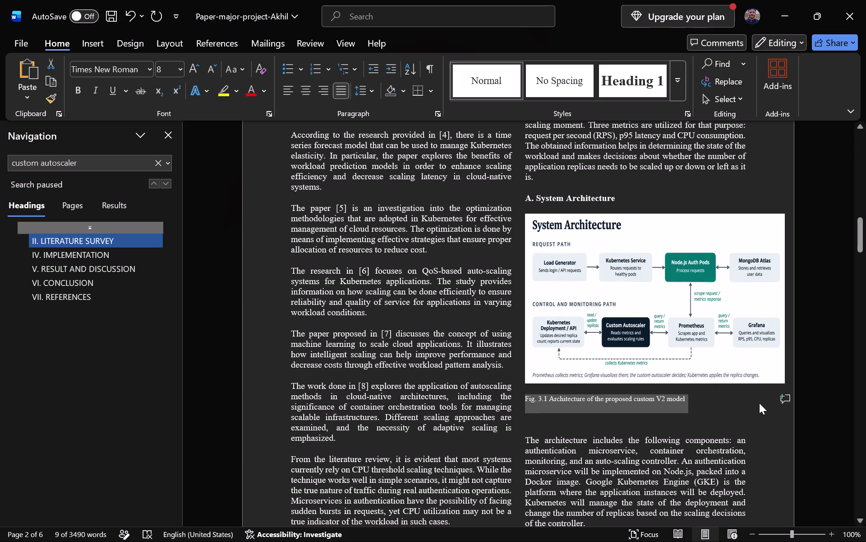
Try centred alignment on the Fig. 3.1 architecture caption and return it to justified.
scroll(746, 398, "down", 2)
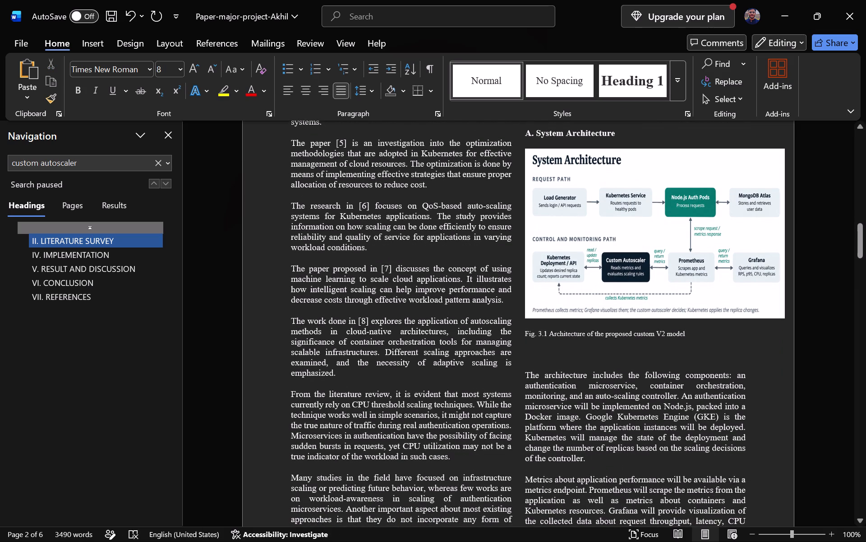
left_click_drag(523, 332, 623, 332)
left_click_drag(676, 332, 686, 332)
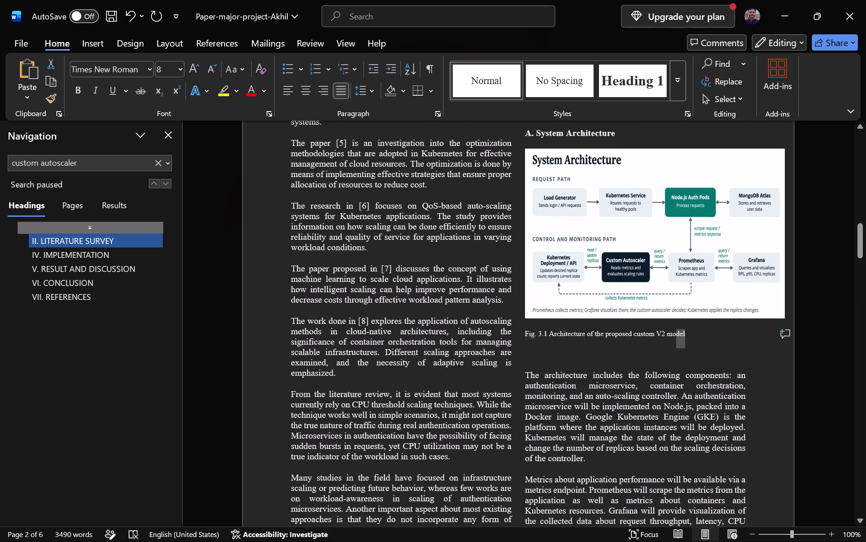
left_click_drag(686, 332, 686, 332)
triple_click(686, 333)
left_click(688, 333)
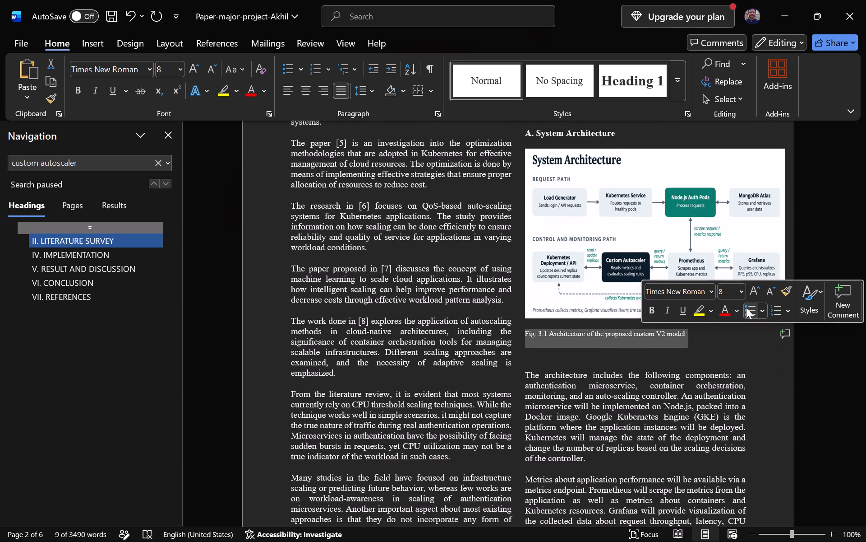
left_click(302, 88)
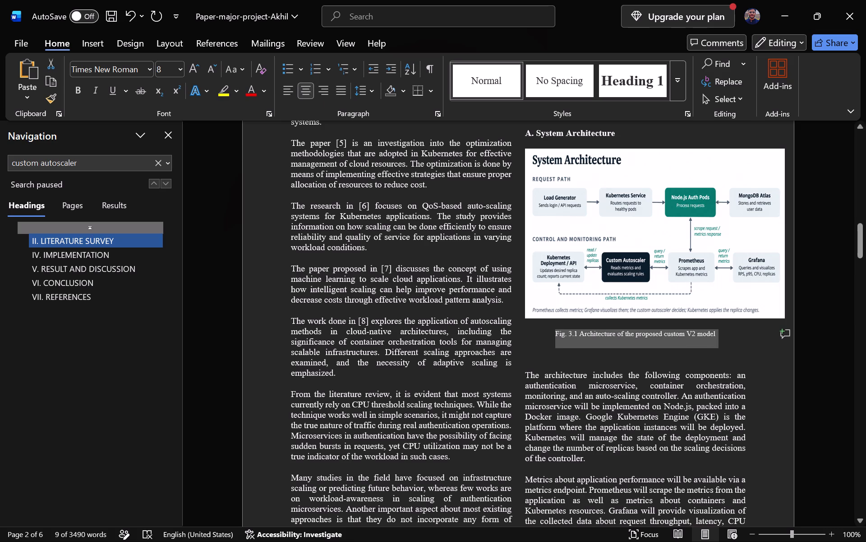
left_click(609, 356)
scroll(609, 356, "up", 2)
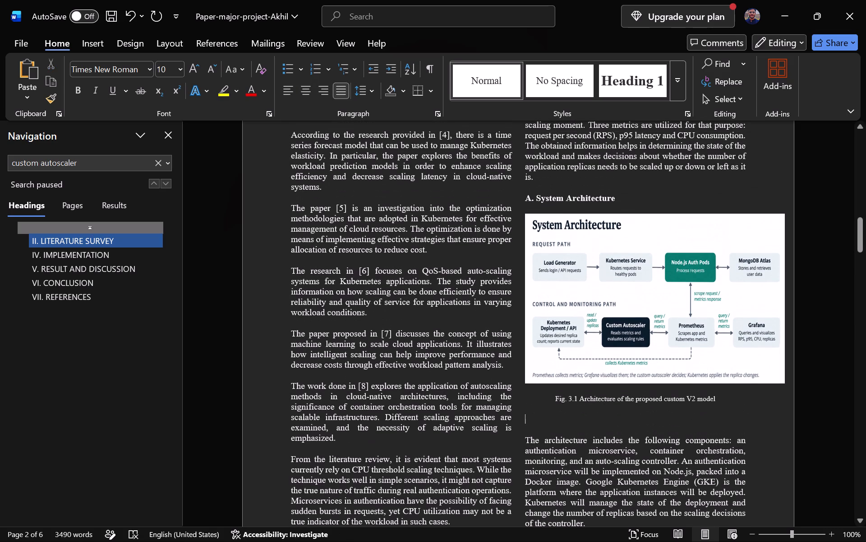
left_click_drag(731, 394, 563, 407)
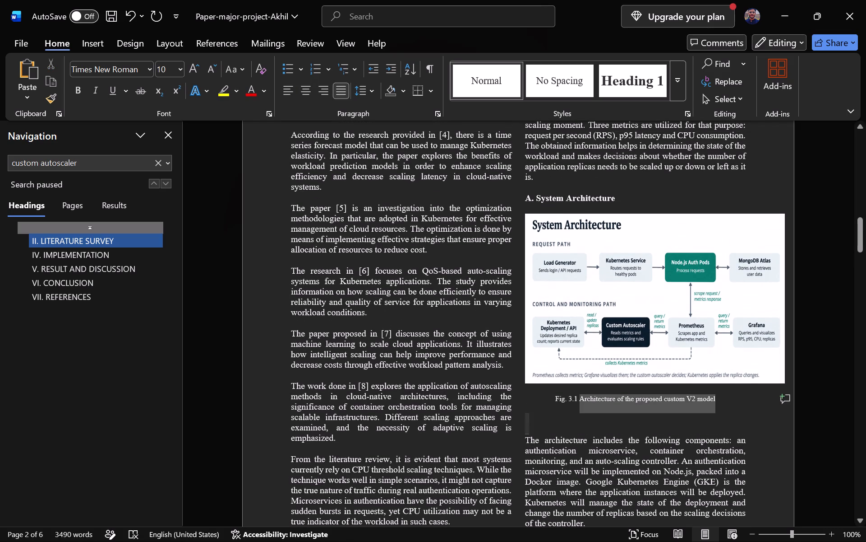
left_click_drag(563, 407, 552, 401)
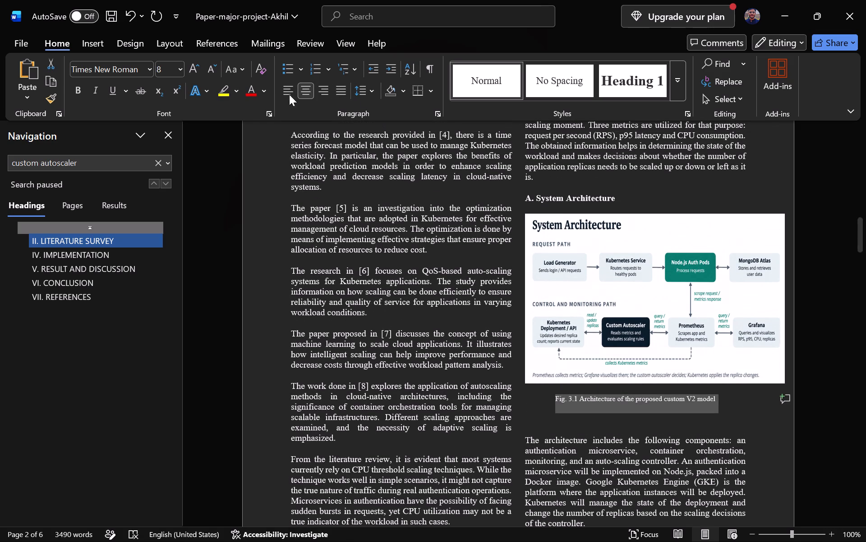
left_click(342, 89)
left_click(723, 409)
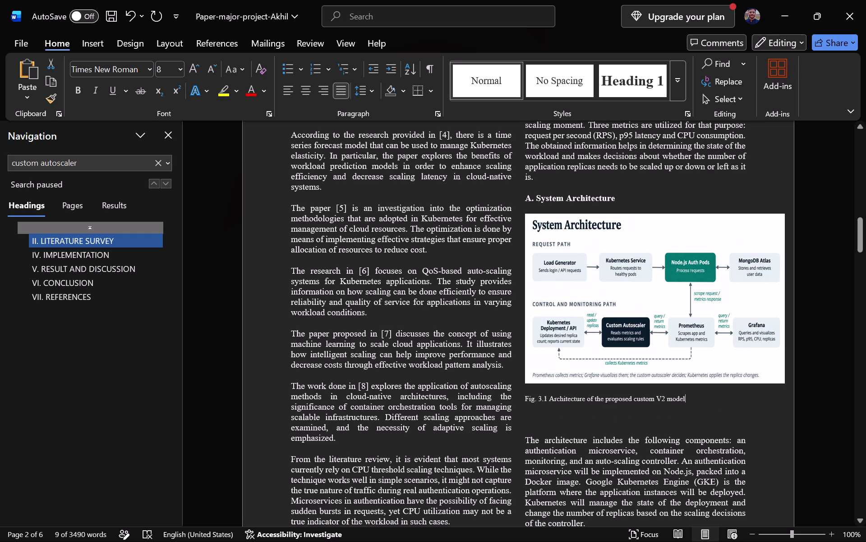
Review the layout, table, figures and captions from the System Architecture section through the Conclusion.
scroll(725, 406, "up", 3)
scroll(727, 401, "down", 13)
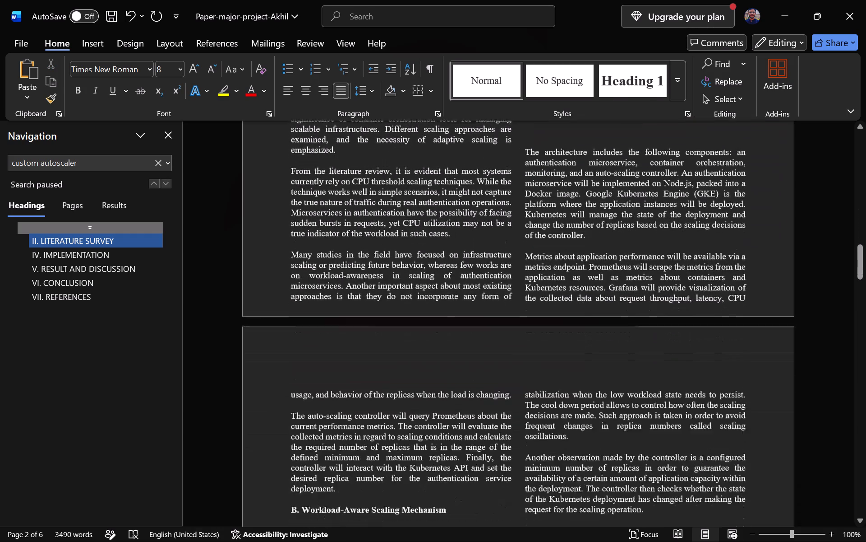
scroll(720, 382, "down", 12)
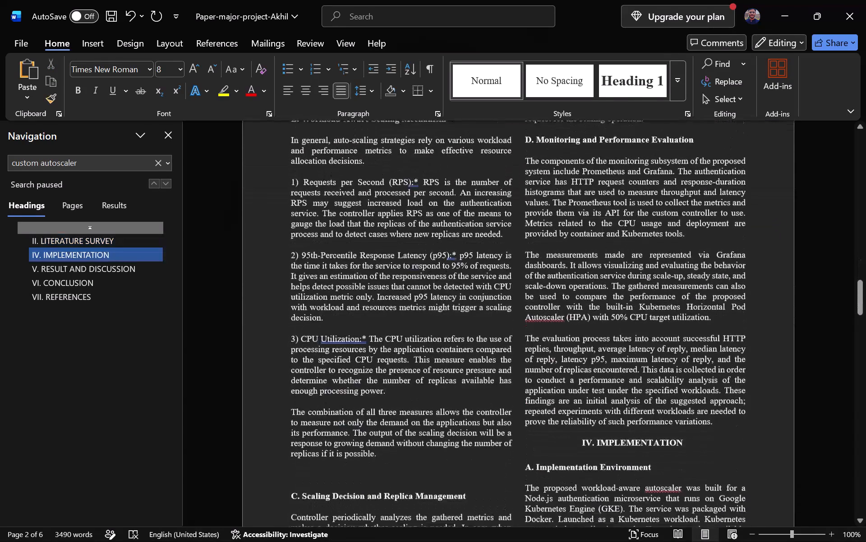
scroll(720, 382, "down", 16)
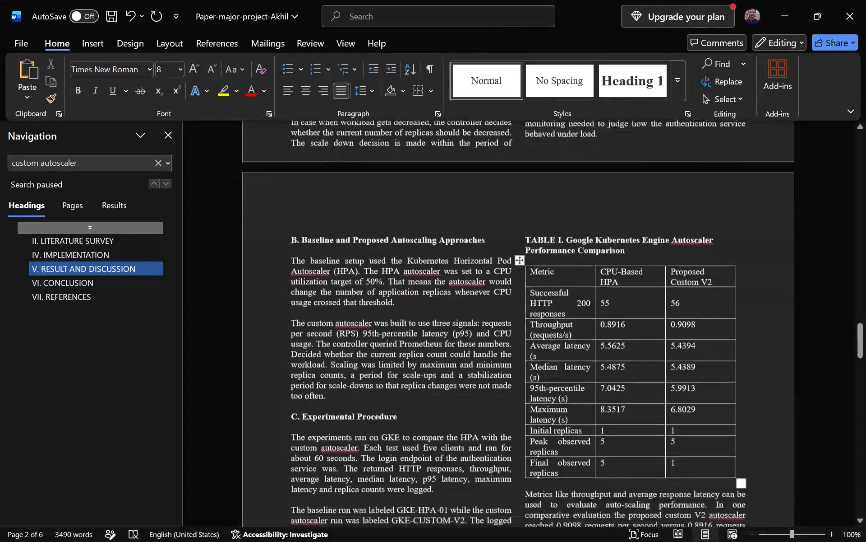
scroll(720, 380, "down", 20)
scroll(722, 371, "down", 1)
scroll(725, 372, "up", 2)
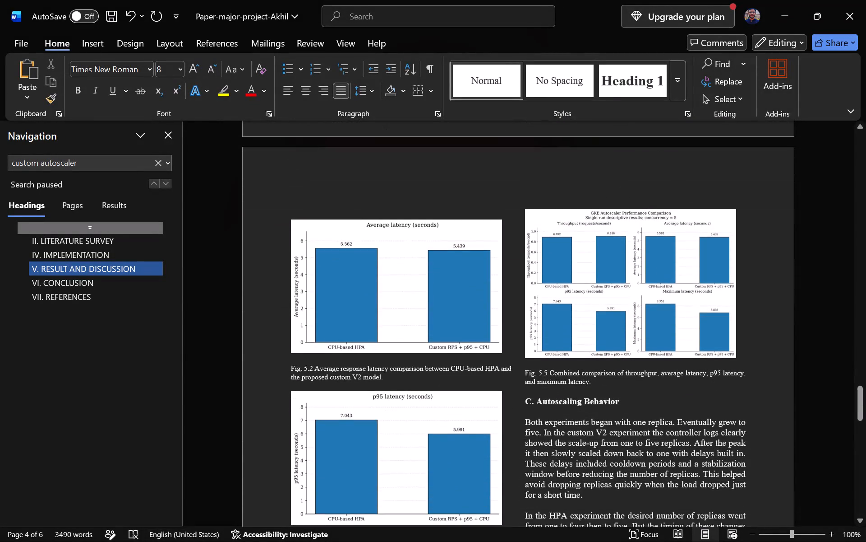
scroll(725, 372, "up", 7)
scroll(725, 372, "down", 13)
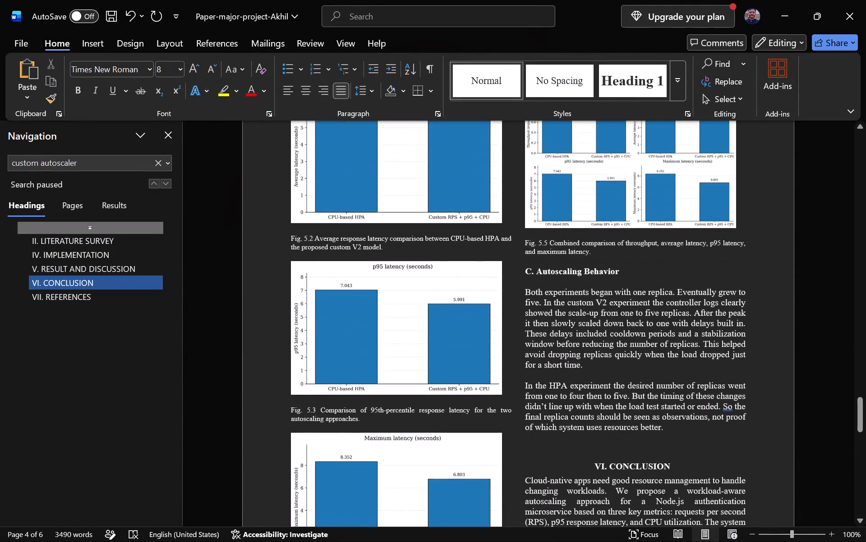
scroll(728, 363, "down", 11)
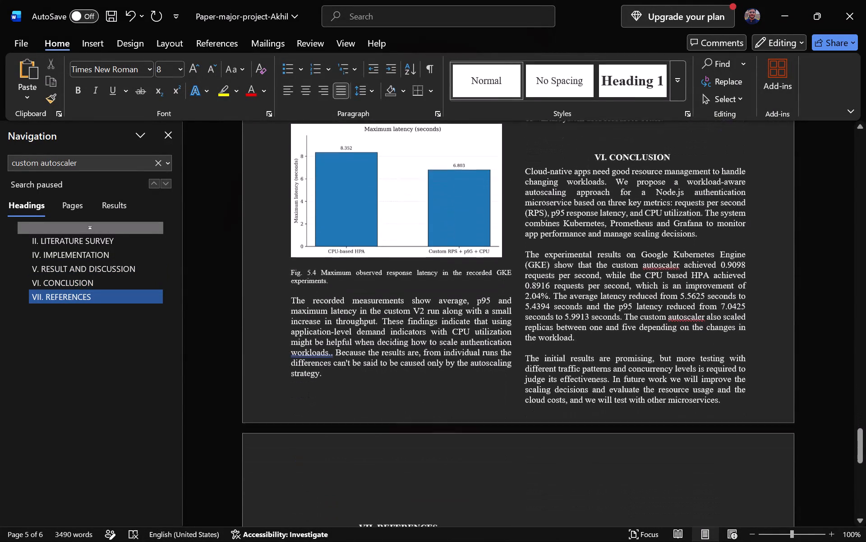
Delete an empty line above the VII. REFERENCES heading on the last page.
scroll(728, 363, "down", 9)
scroll(728, 363, "up", 6)
left_click(362, 327)
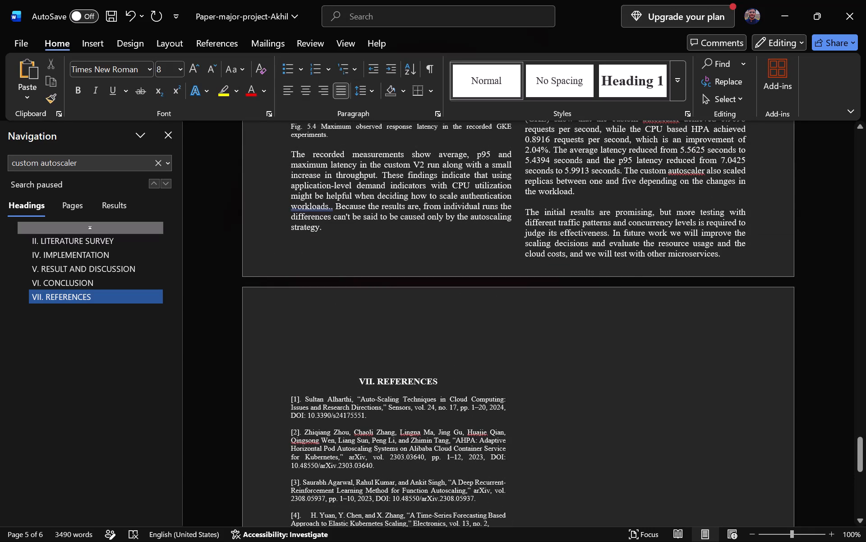
key("BackSpace")
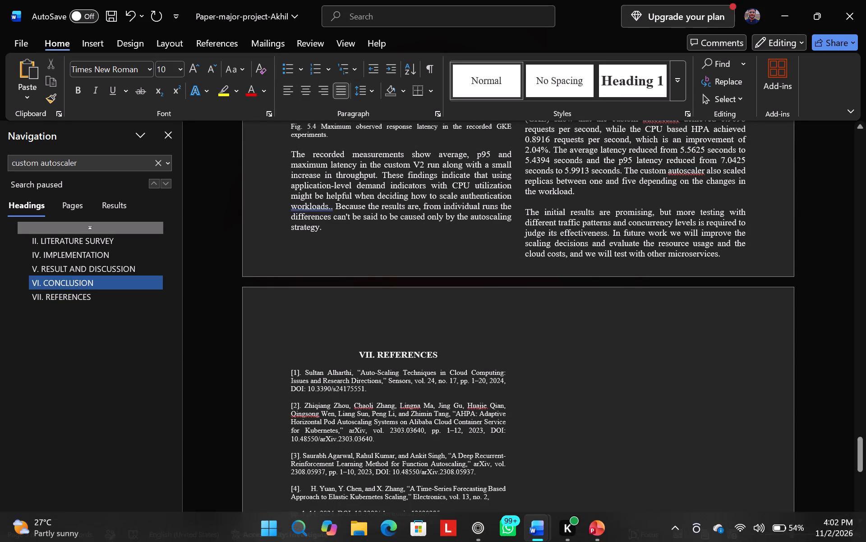
Review the paper's layout from the reference list back through all sections to the title and author block.
scroll(640, 394, "down", 6)
scroll(571, 369, "down", 8)
scroll(561, 333, "down", 6)
scroll(565, 325, "up", 8)
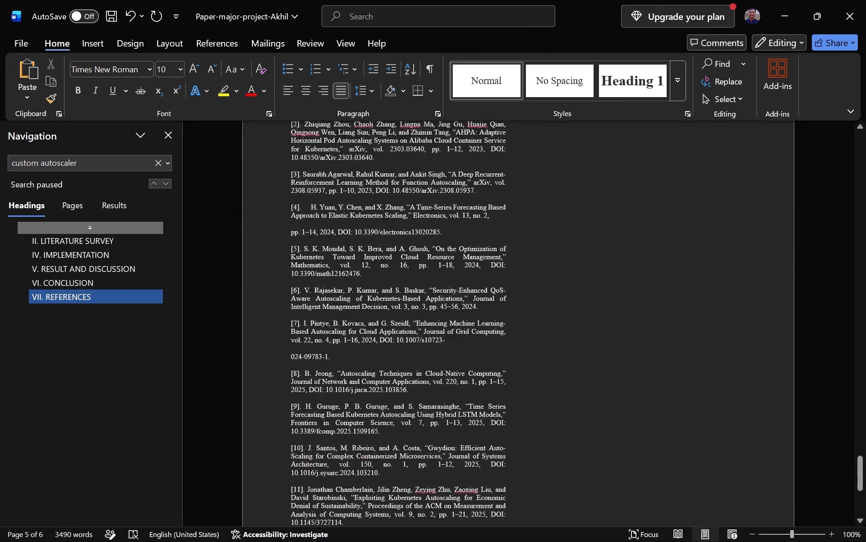
scroll(568, 319, "up", 15)
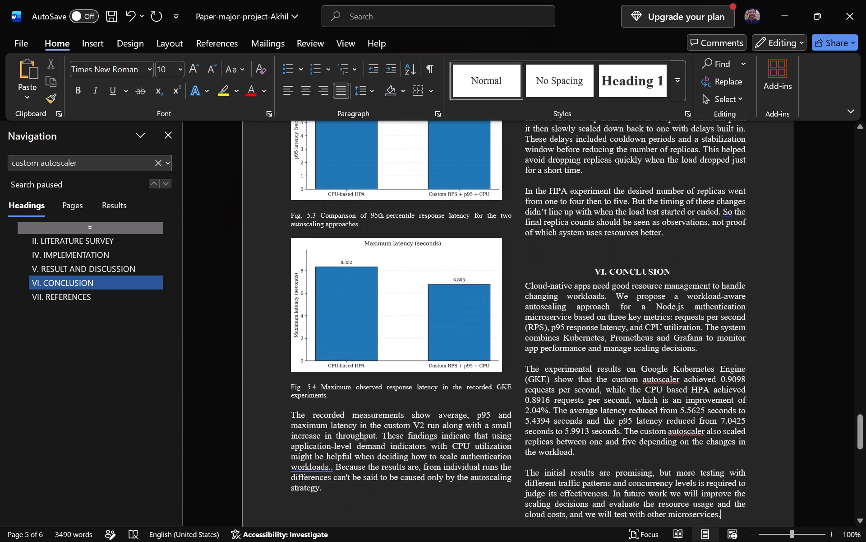
scroll(568, 318, "up", 7)
scroll(568, 318, "up", 14)
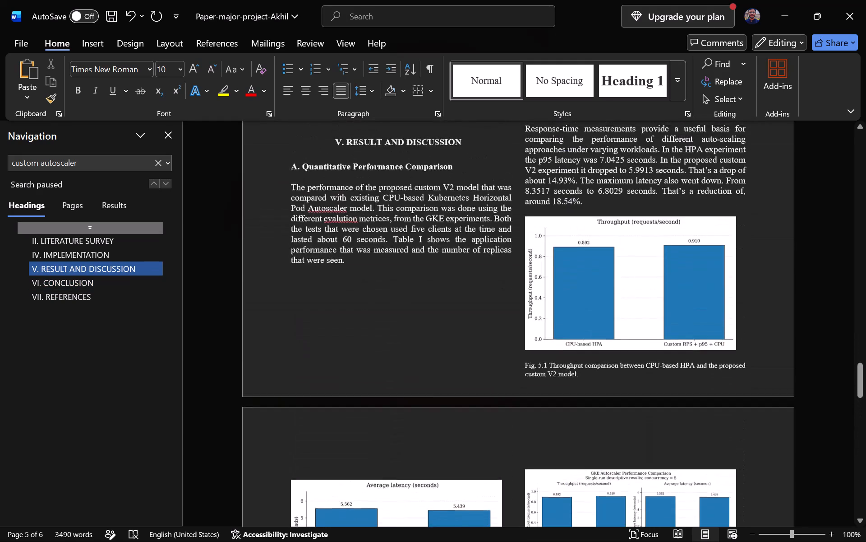
scroll(568, 317, "up", 1)
scroll(568, 317, "up", 20)
scroll(568, 317, "up", 7)
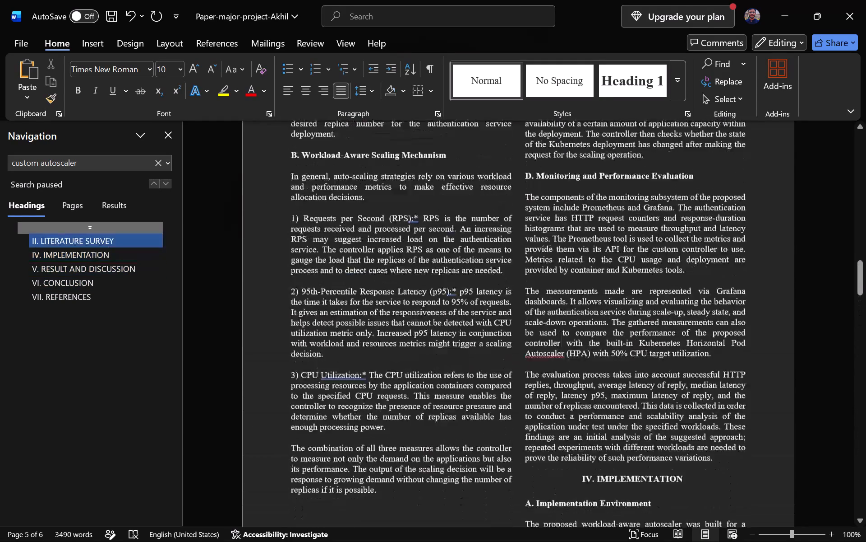
scroll(588, 314, "up", 20)
scroll(588, 314, "up", 11)
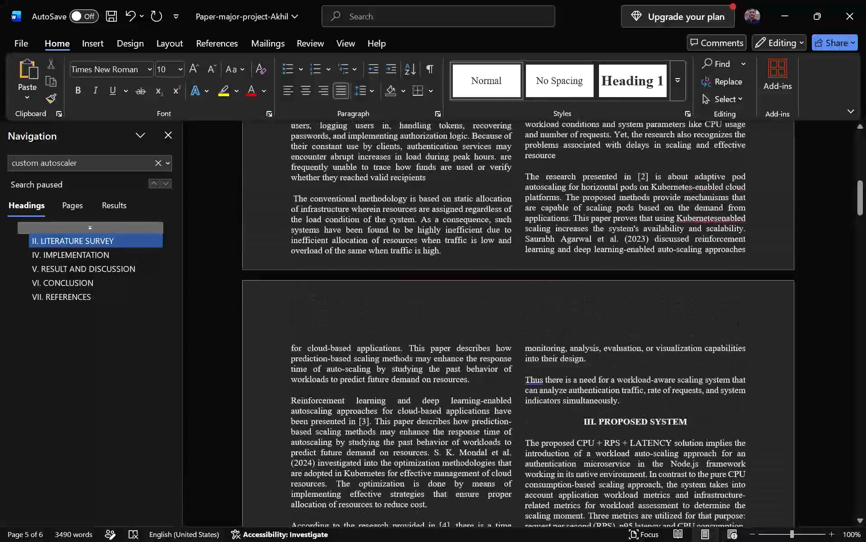
scroll(668, 335, "up", 19)
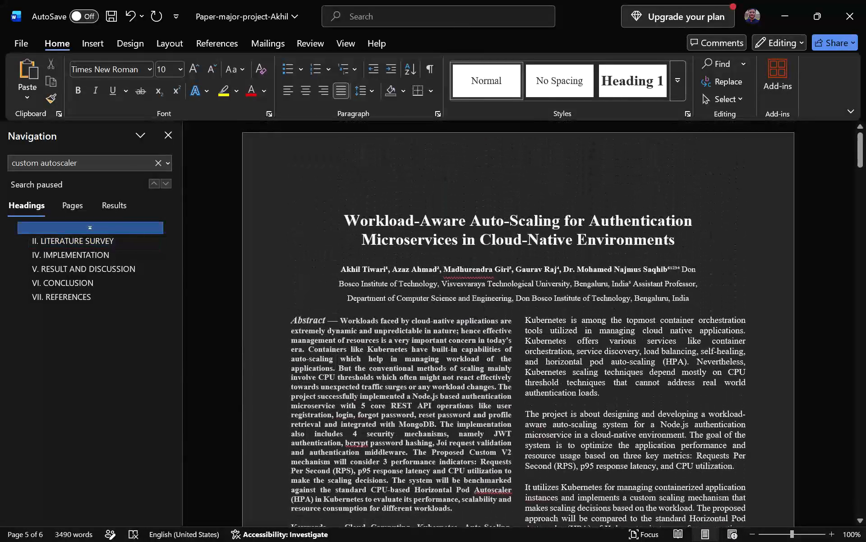
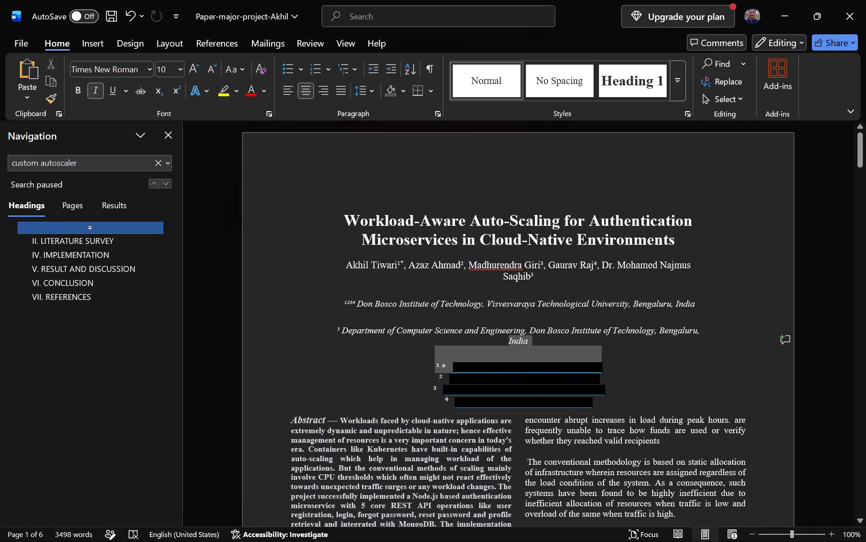
left_click_drag(434, 337, 434, 337)
left_click(549, 341)
left_click_drag(548, 341, 358, 330)
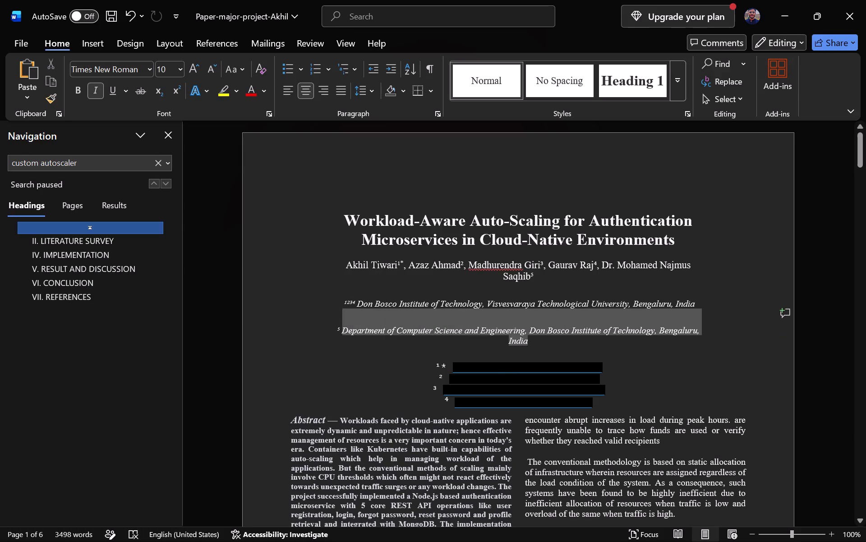
left_click_drag(358, 330, 328, 331)
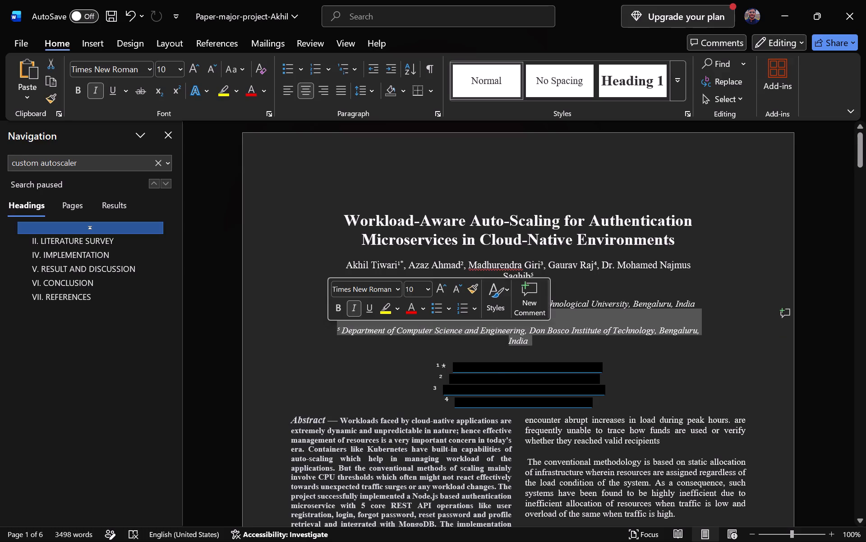
left_click(435, 117)
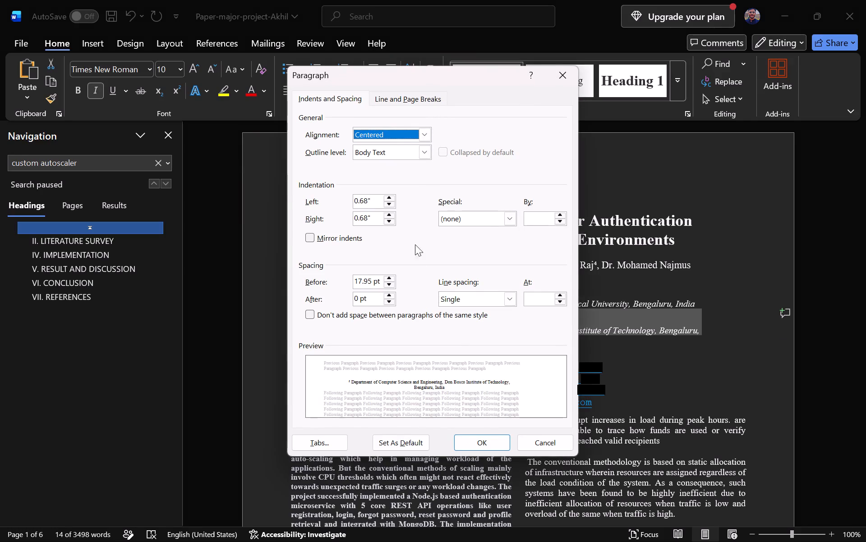
left_click(372, 282)
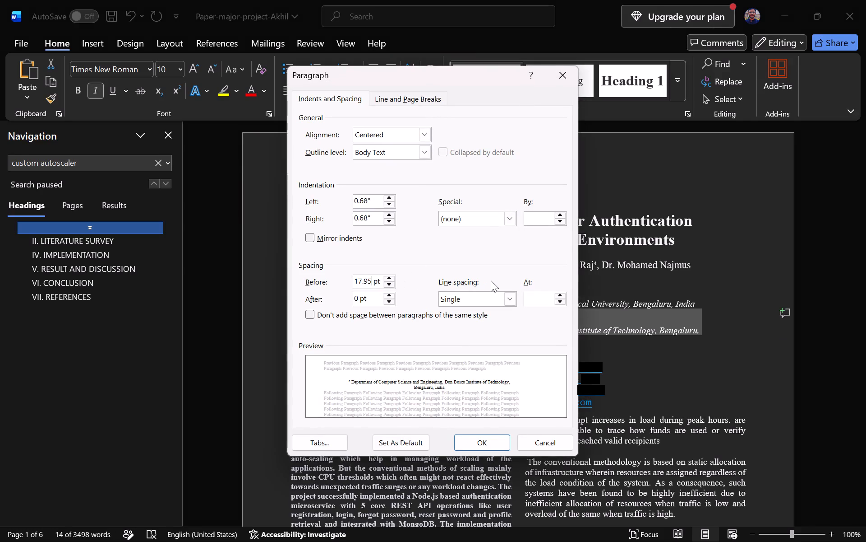
key("BackSpace")
key("BackSpace")
key("BackSpace")
key("BackSpace")
key("BackSpace")
key("BackSpace")
type("12")
left_click(478, 444)
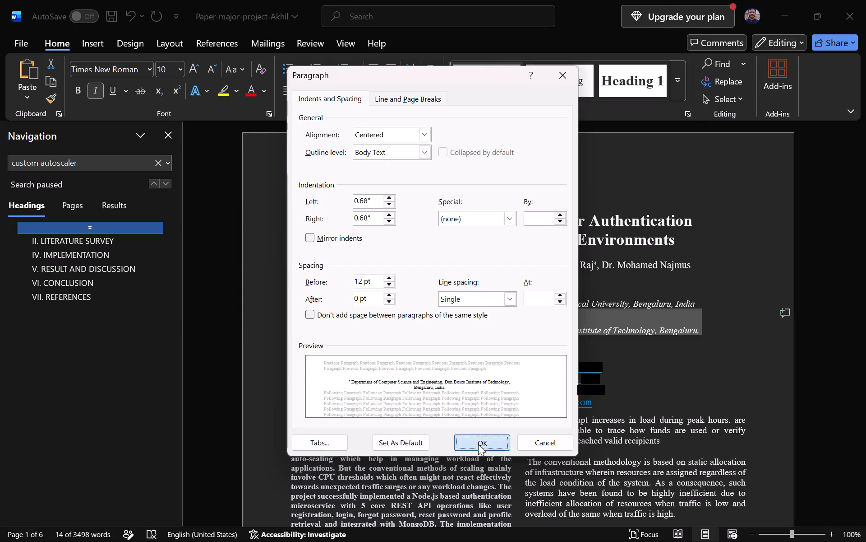
left_click(567, 327)
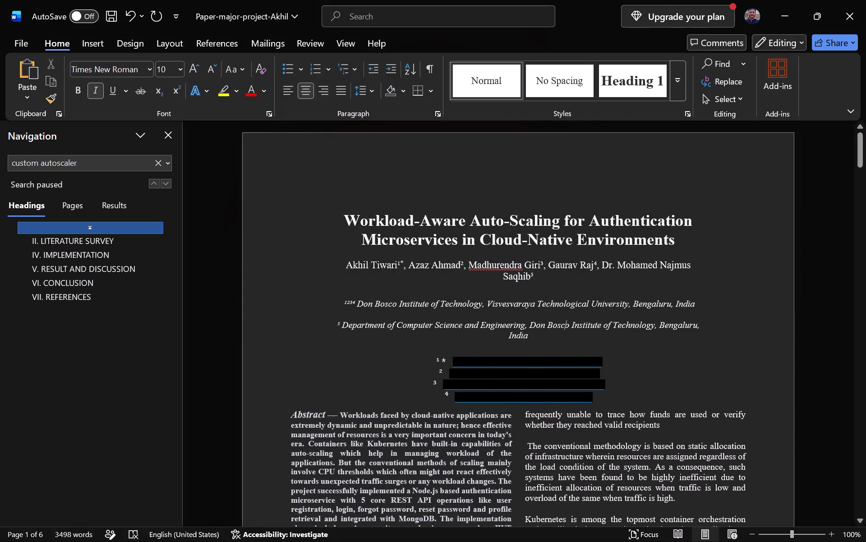
Glance back at ChatGPT's advice and set the whole author names paragraph in the Word paper to 10 pt.
left_click(503, 277)
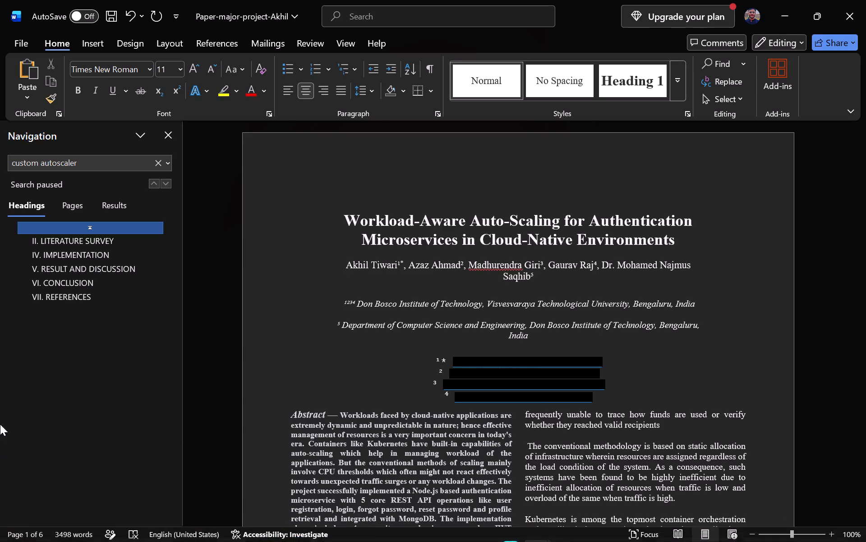
left_click(470, 526)
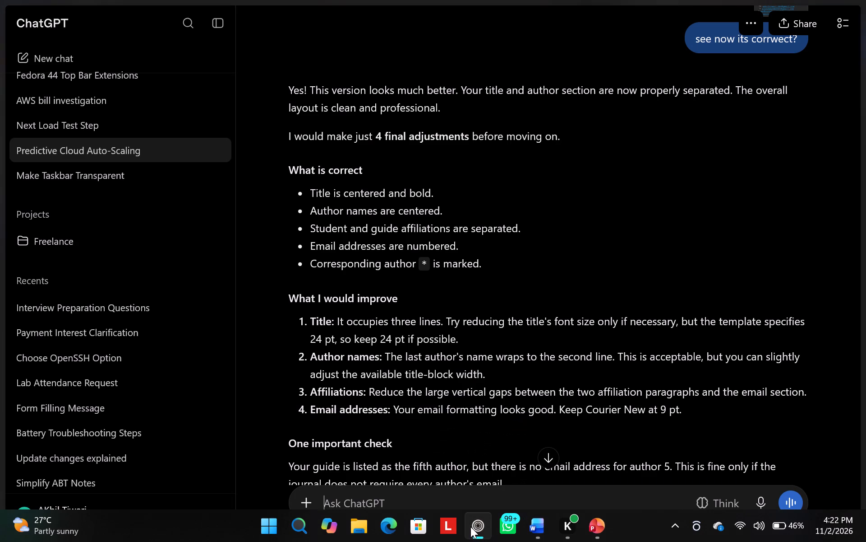
left_click(470, 527)
left_click_drag(554, 287, 484, 271)
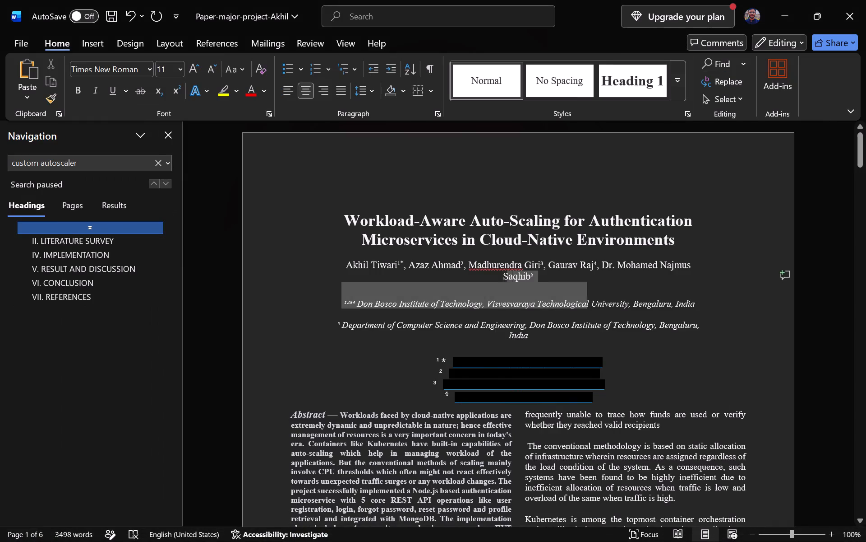
left_click_drag(484, 271, 406, 265)
left_click(425, 282)
triple_click(440, 304)
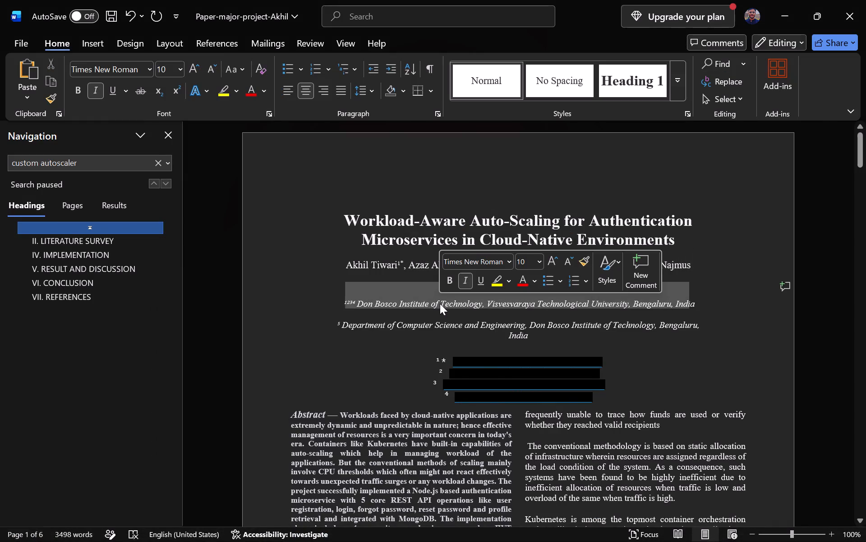
left_click(440, 304)
triple_click(495, 305)
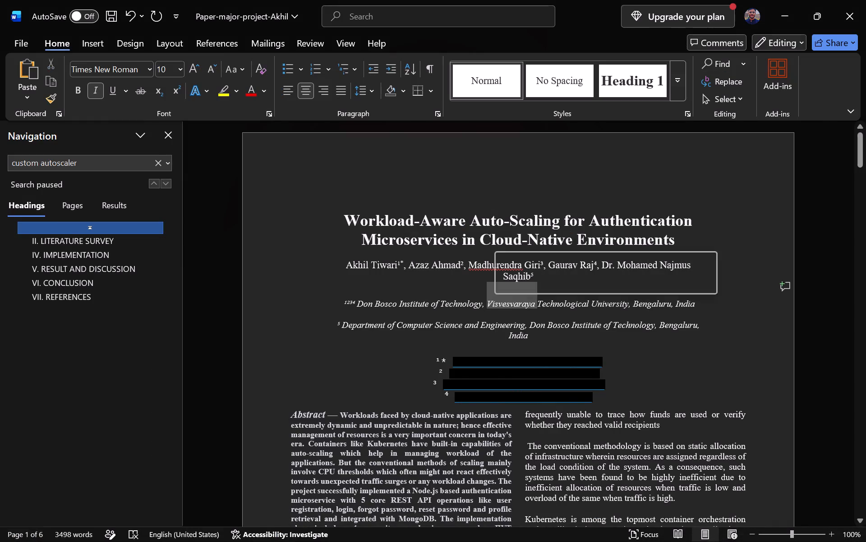
left_click(495, 305)
left_click_drag(538, 278, 409, 264)
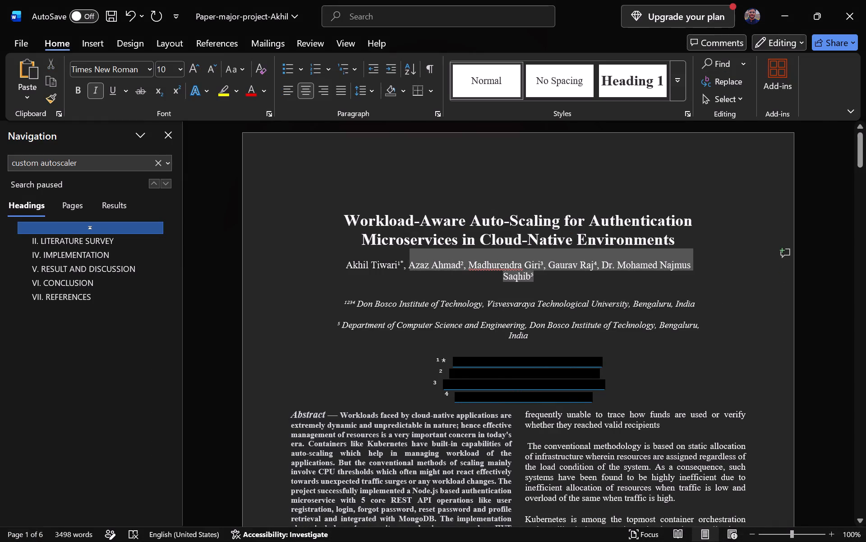
left_click_drag(409, 264, 332, 261)
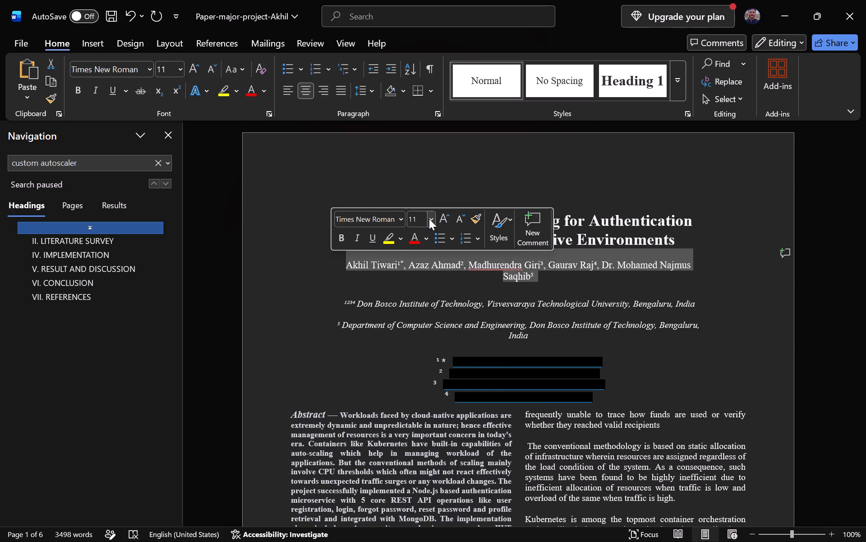
left_click(429, 219)
left_click(429, 267)
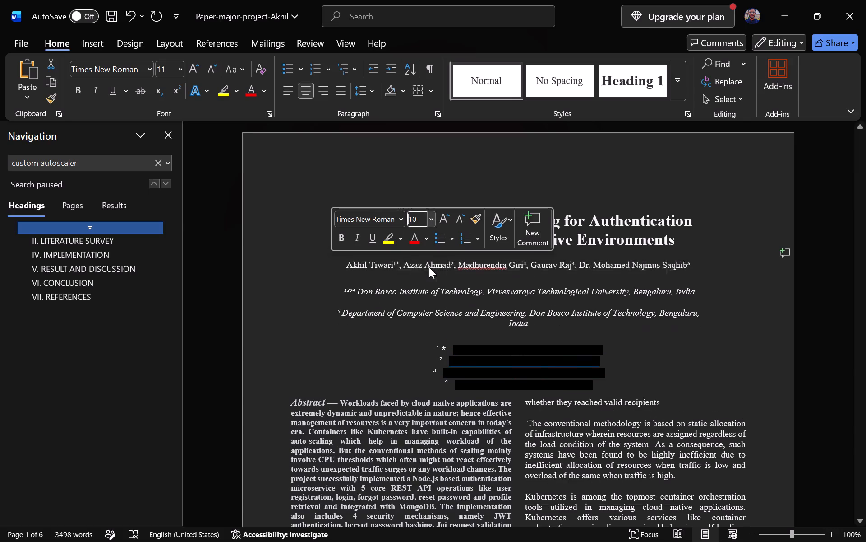
left_click(755, 285)
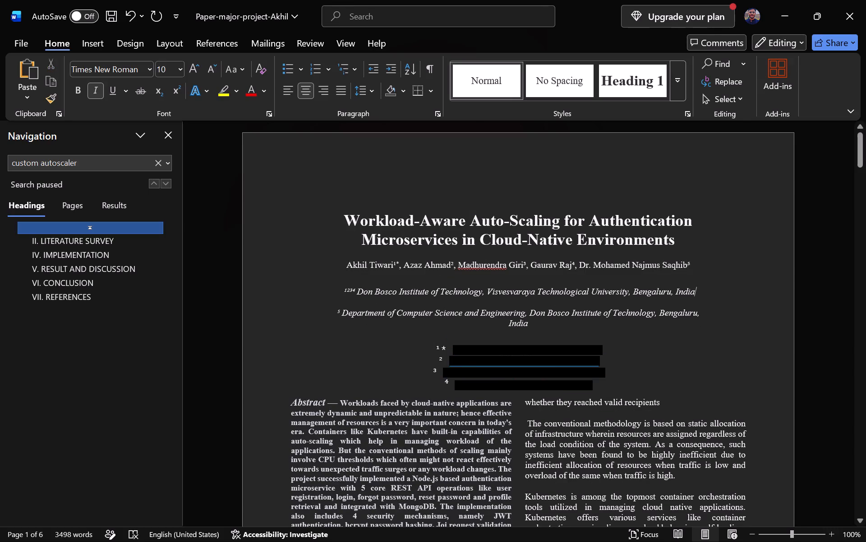
Set the spacing before the first affiliation paragraph, for authors 1 to 4, to 12 pt.
left_click_drag(706, 293, 363, 290)
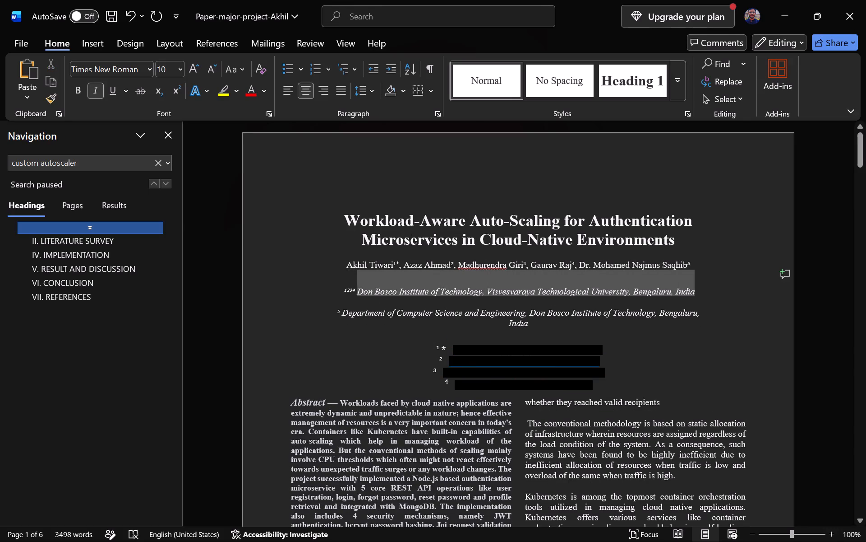
left_click_drag(363, 290, 350, 289)
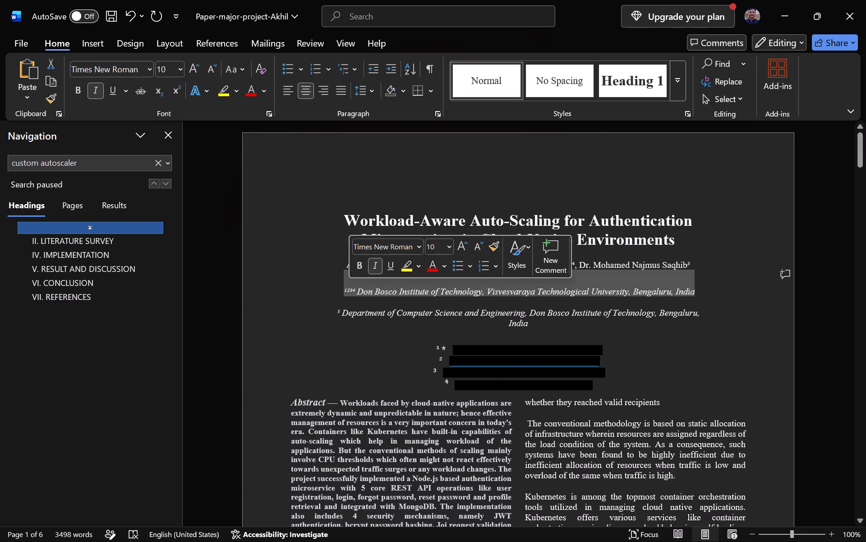
left_click(438, 115)
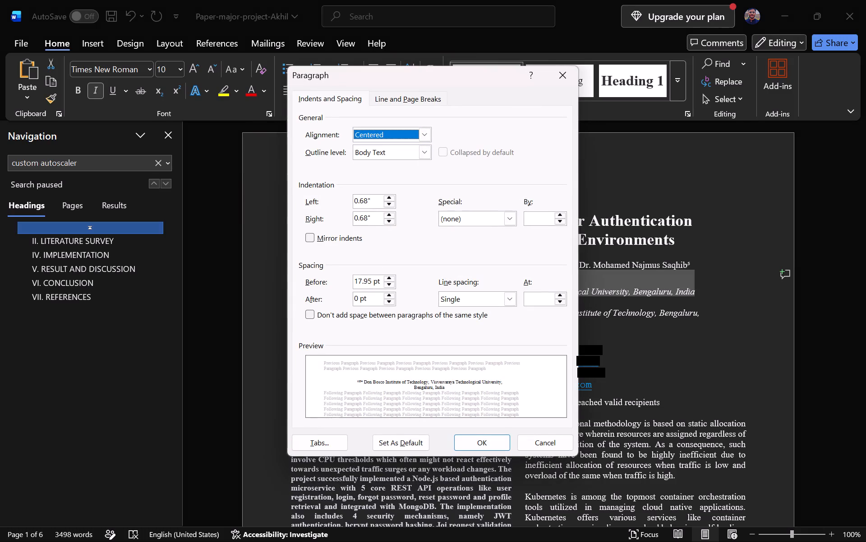
triple_click(371, 280)
left_click(370, 280)
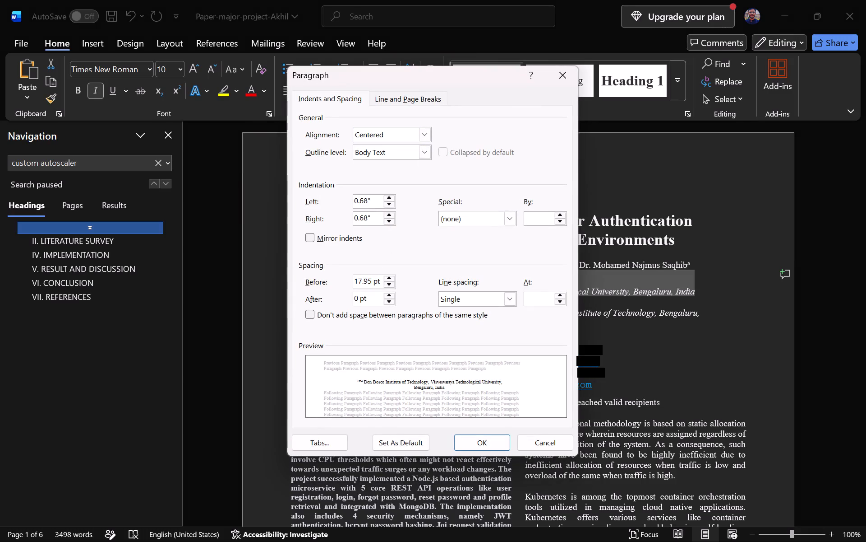
key("BackSpace")
key("BackSpace")
key("BackSpace")
key("BackSpace")
key("BackSpace")
type("12")
left_click(486, 444)
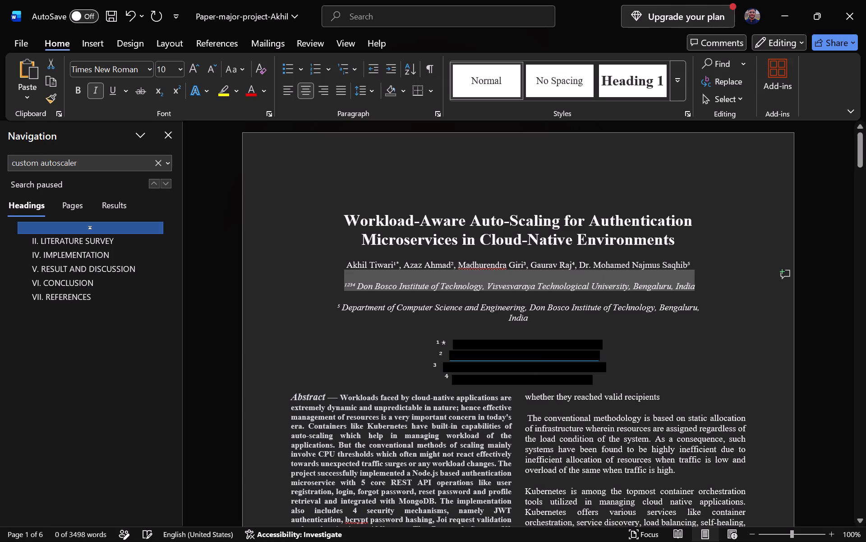
left_click(594, 300)
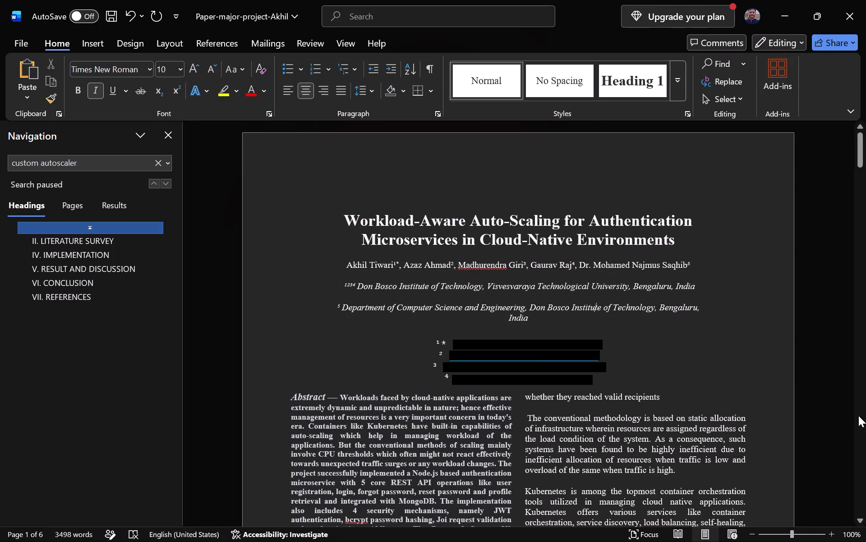
key("shift+super+s")
left_click_drag(301, 176, 676, 364)
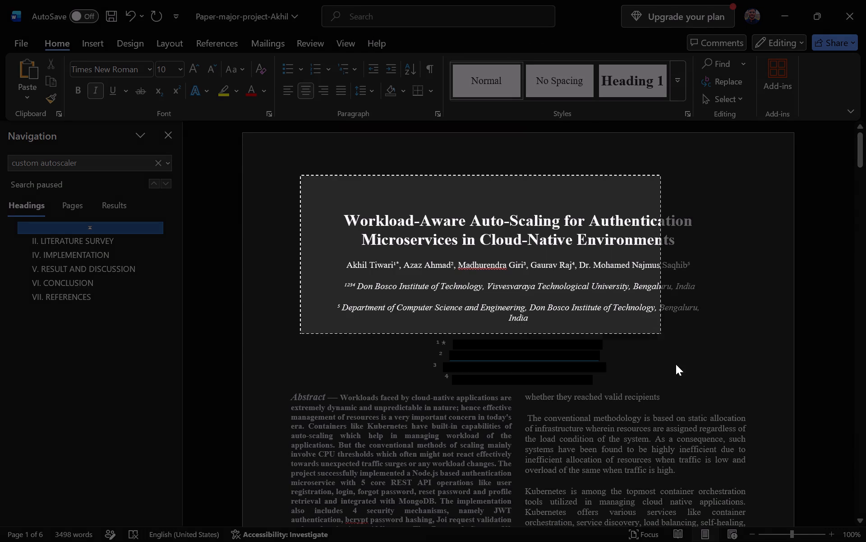
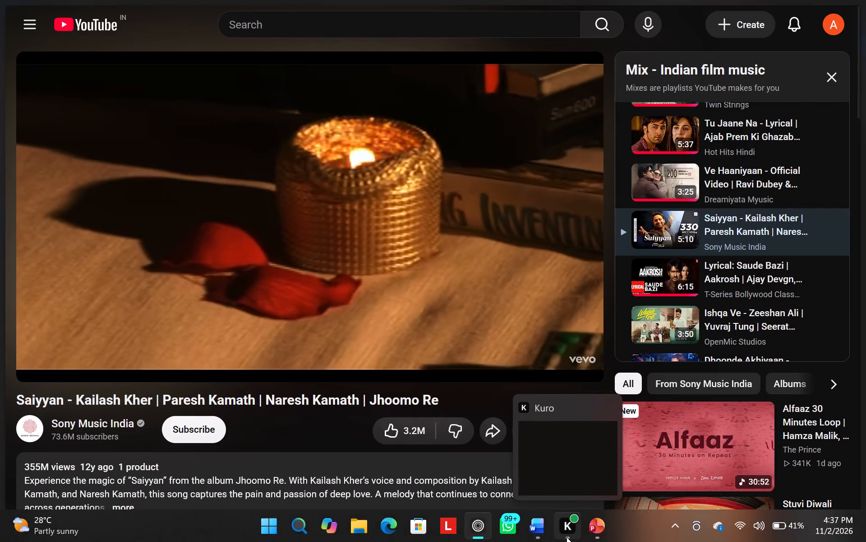
Switch to the Paper-major-project Word document and capture a screenshot of its title block, from the title down to the email lines.
left_click(488, 533)
left_click(539, 533)
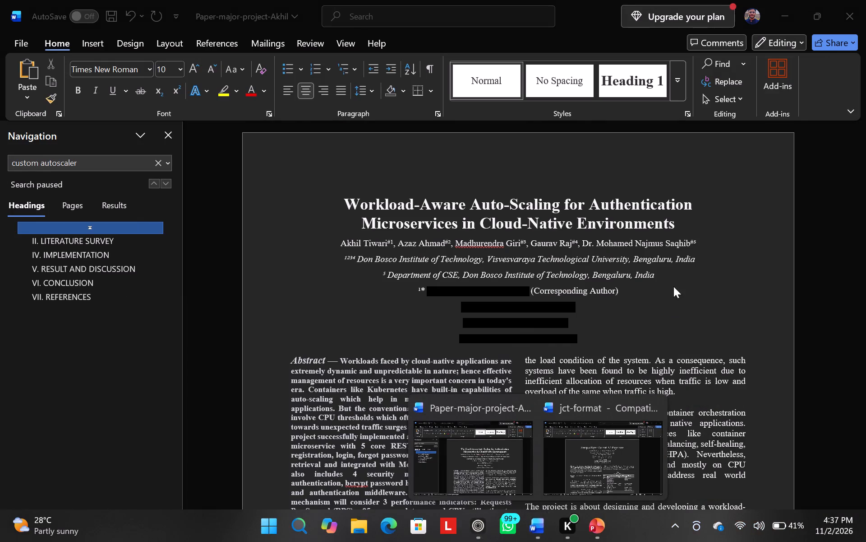
left_click(697, 304)
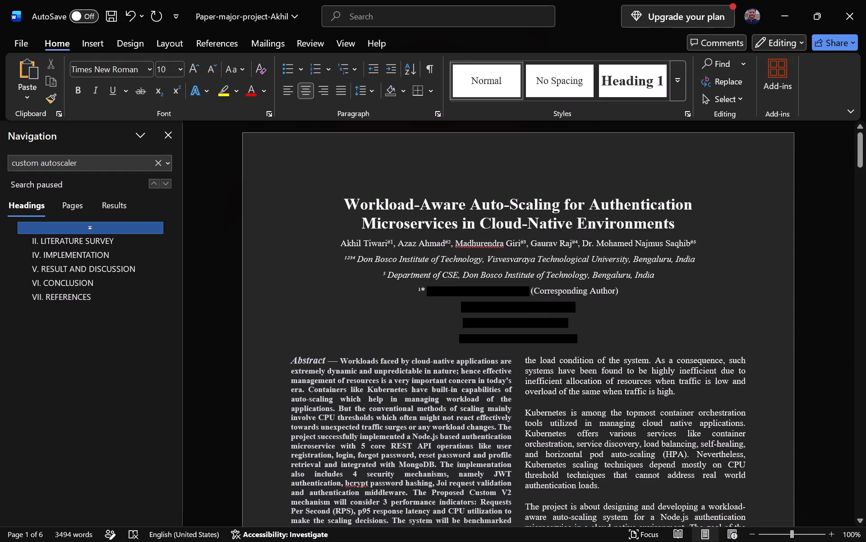
key("shift+super+s")
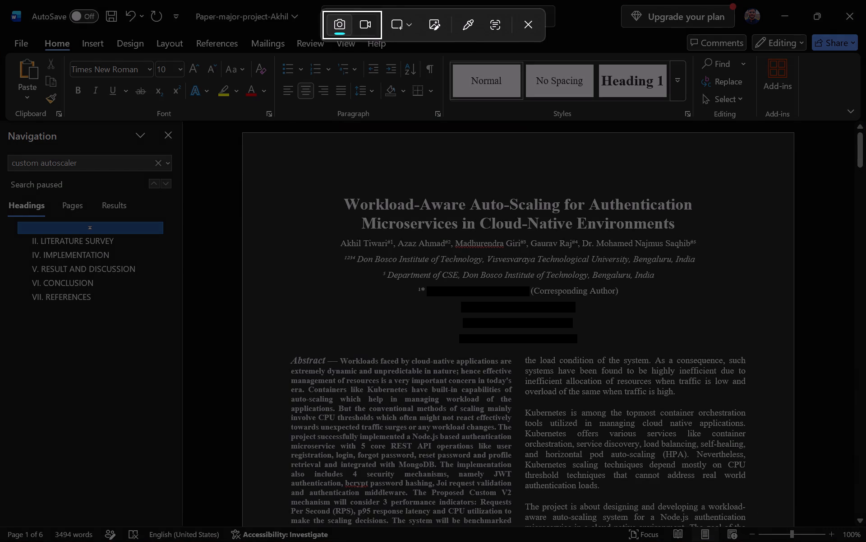
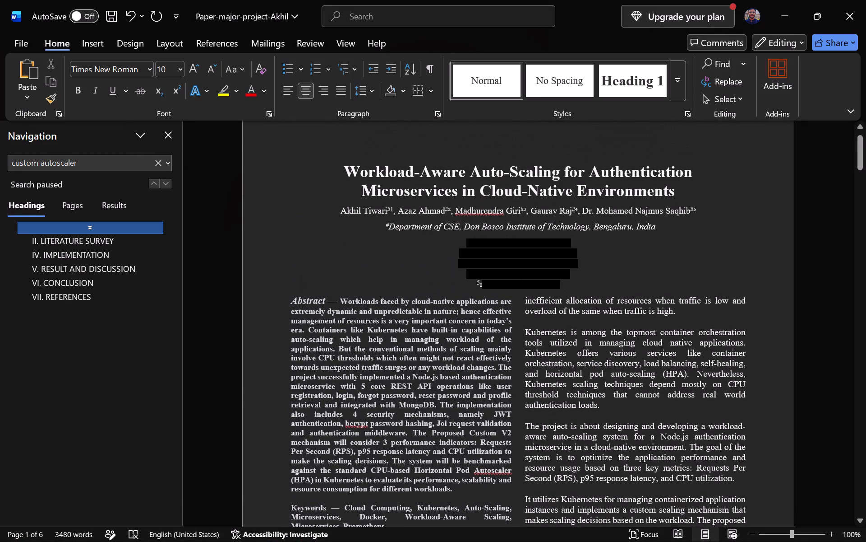
scroll(405, 238, "down", 1)
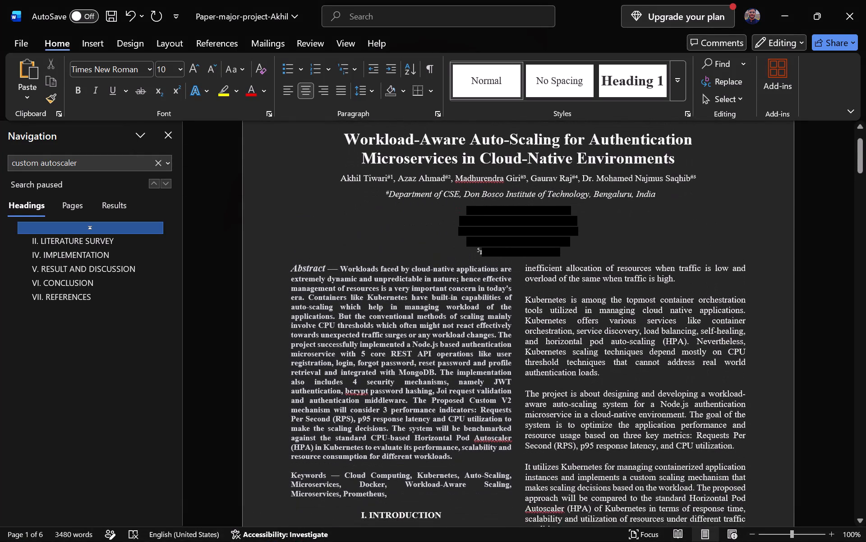
scroll(405, 238, "down", 11)
scroll(418, 261, "down", 16)
scroll(437, 264, "up", 5)
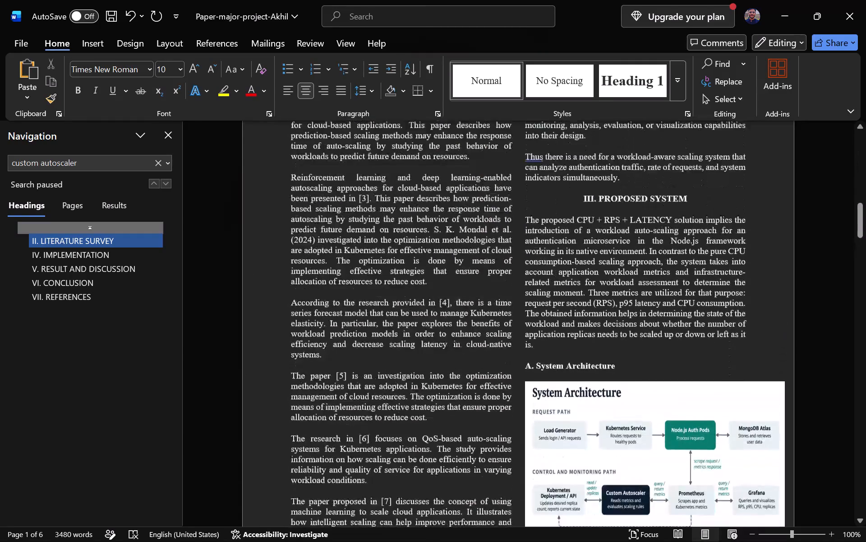
scroll(434, 260, "up", 6)
scroll(434, 259, "down", 9)
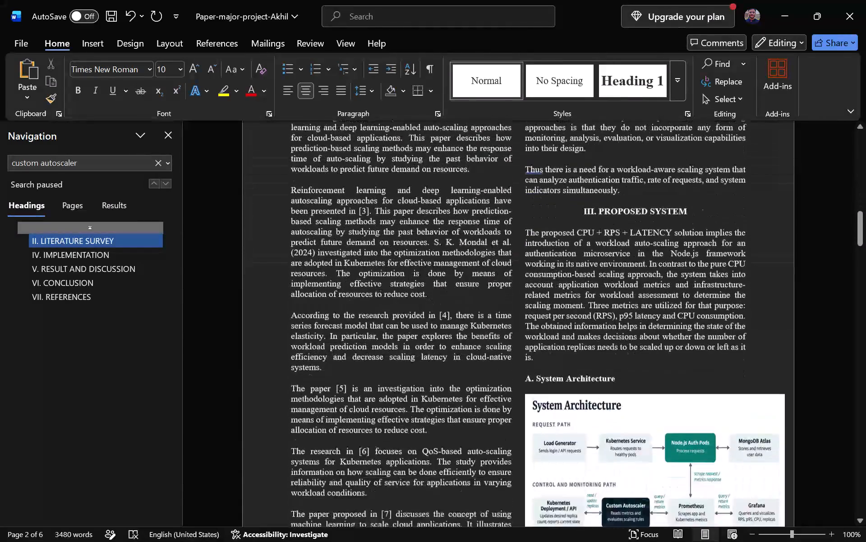
scroll(436, 262, "down", 16)
scroll(480, 272, "down", 8)
scroll(482, 274, "down", 15)
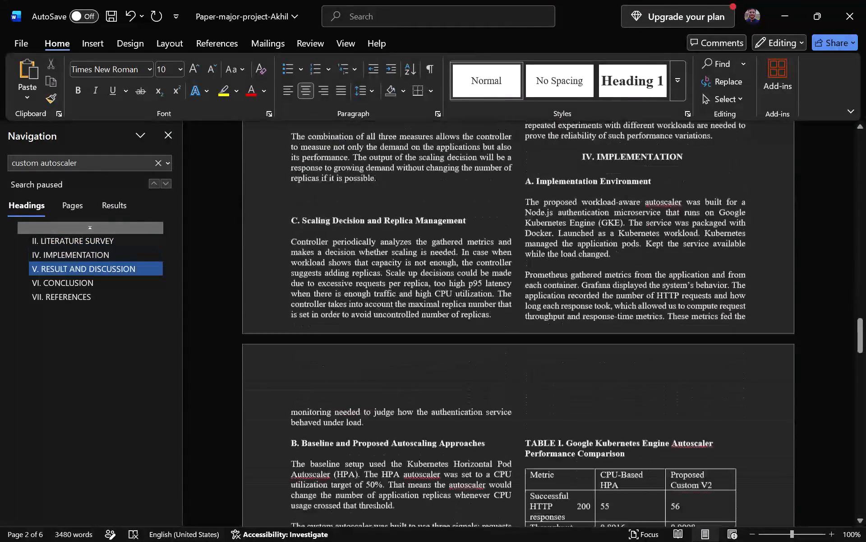
scroll(482, 269, "down", 11)
scroll(491, 251, "down", 19)
scroll(507, 240, "up", 6)
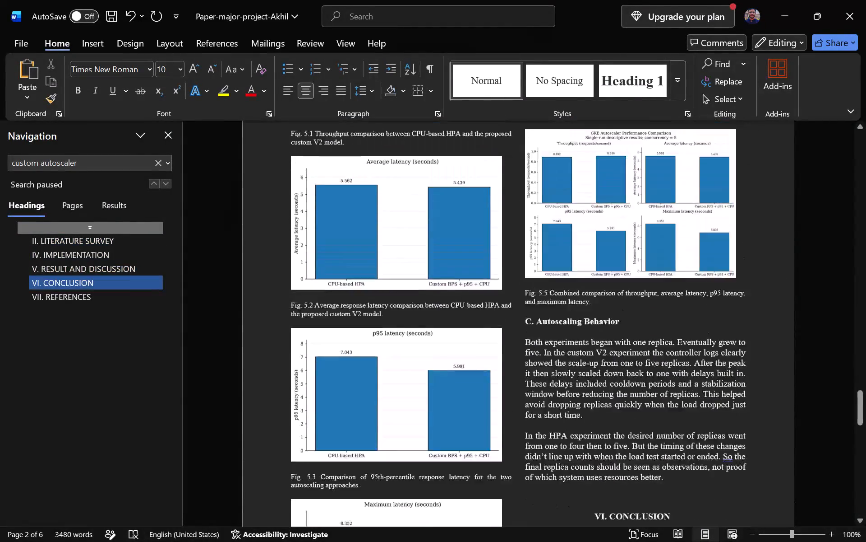
scroll(508, 239, "up", 9)
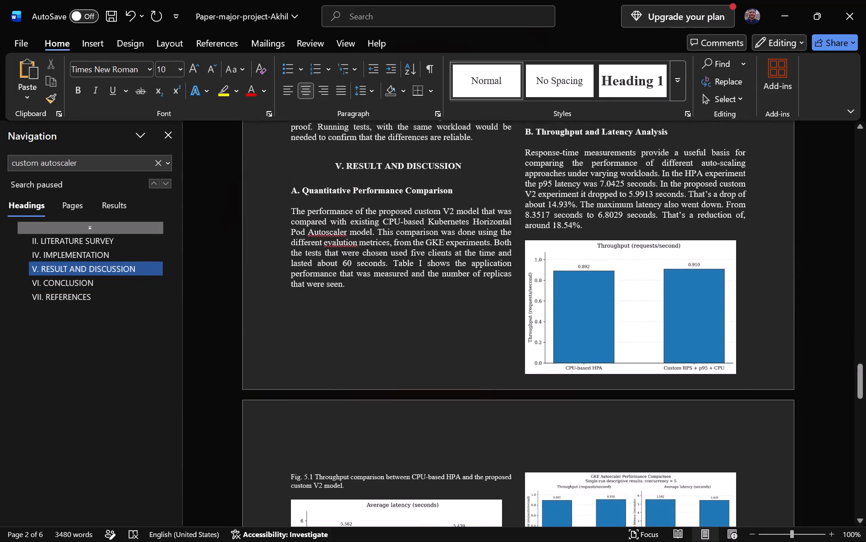
scroll(511, 238, "up", 6)
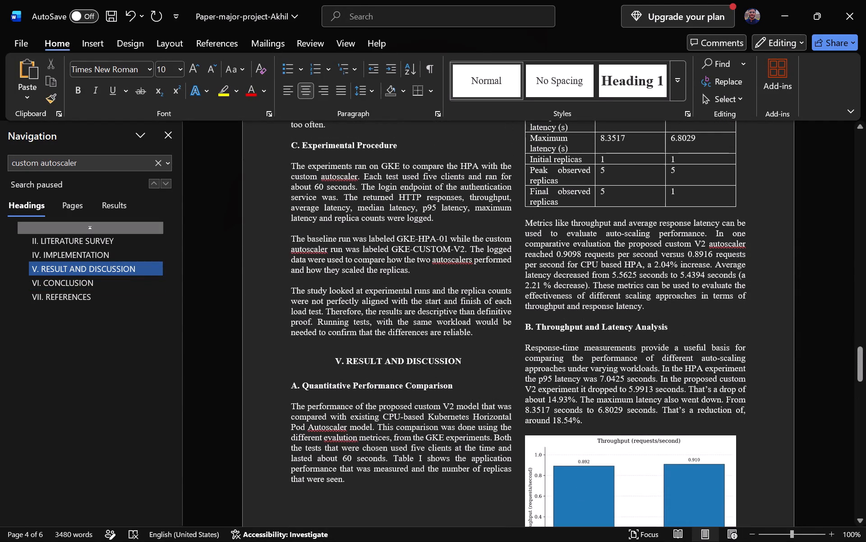
scroll(521, 240, "down", 7)
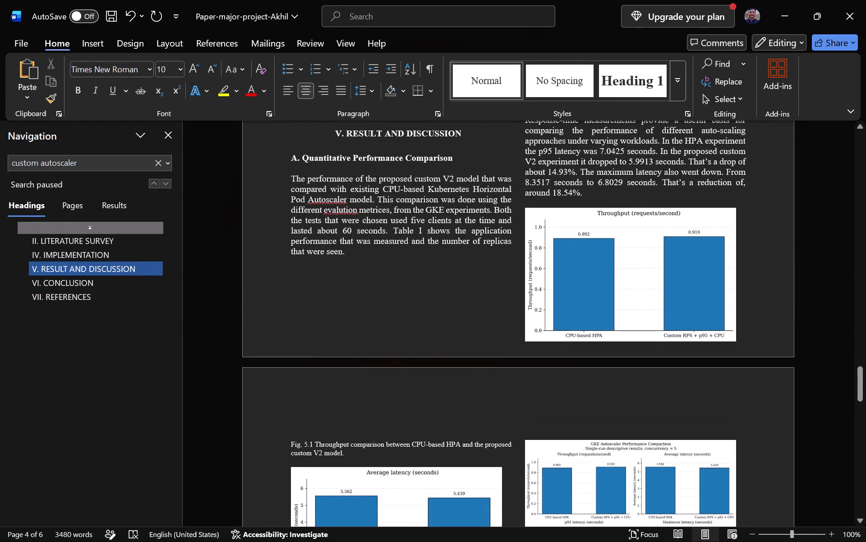
Delete the blank line above the Fig. 5.1 caption and try to pull the caption up under the throughput chart.
left_click(297, 419)
key("BackSpace")
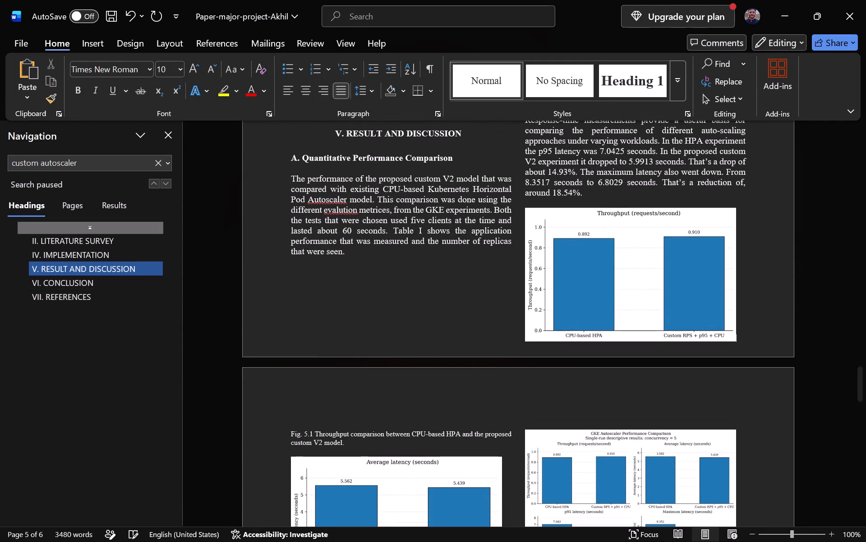
key("BackSpace")
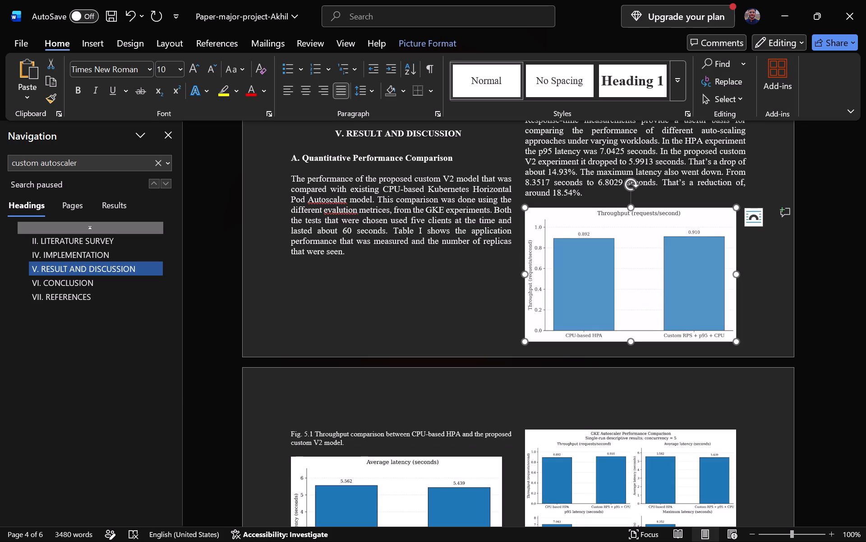
left_click(290, 428)
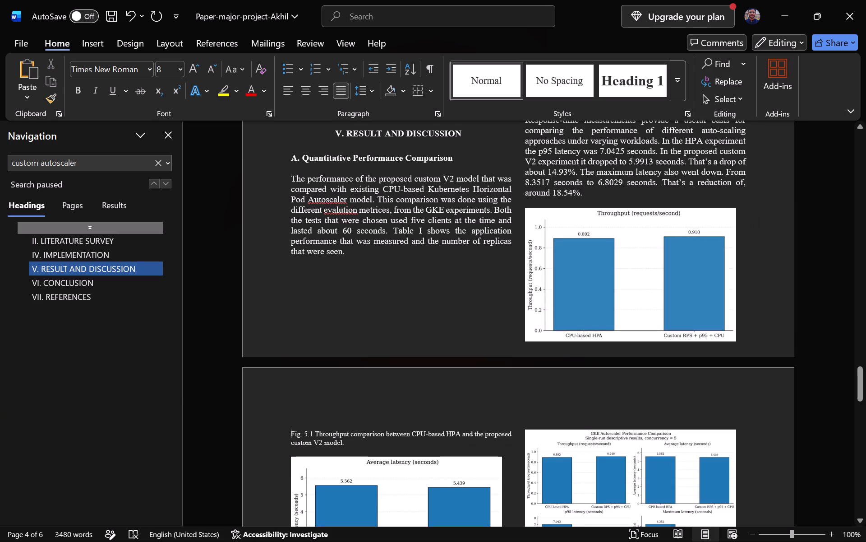
key("BackSpace")
key("BackSpace")
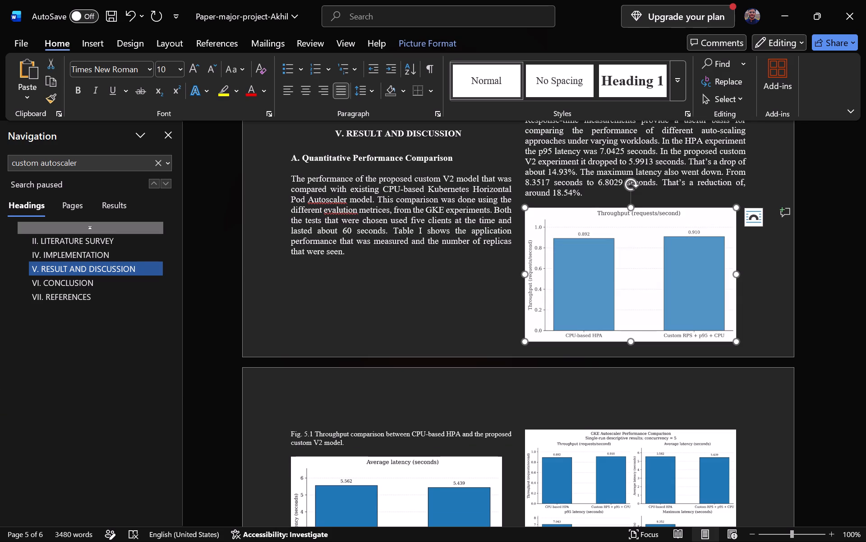
left_click(293, 425)
scroll(514, 296, "up", 3)
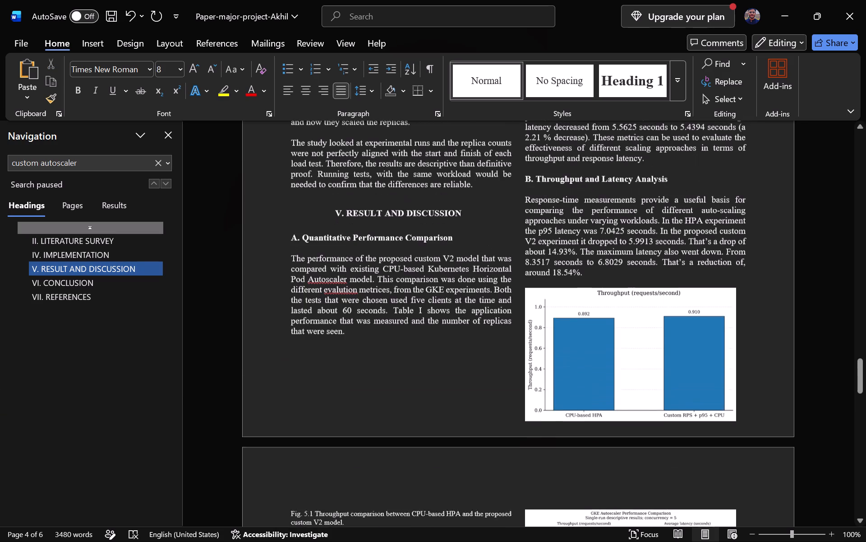
Delete the blank lines above the TABLE I title to bring the Fig. 5.1 caption directly under the throughput chart.
scroll(599, 200, "up", 9)
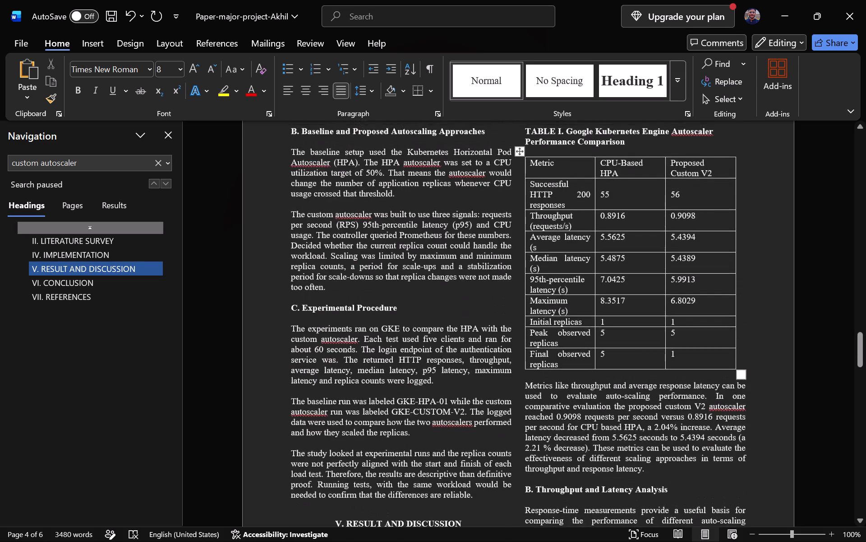
scroll(614, 224, "up", 3)
left_click(561, 213)
key("BackSpace")
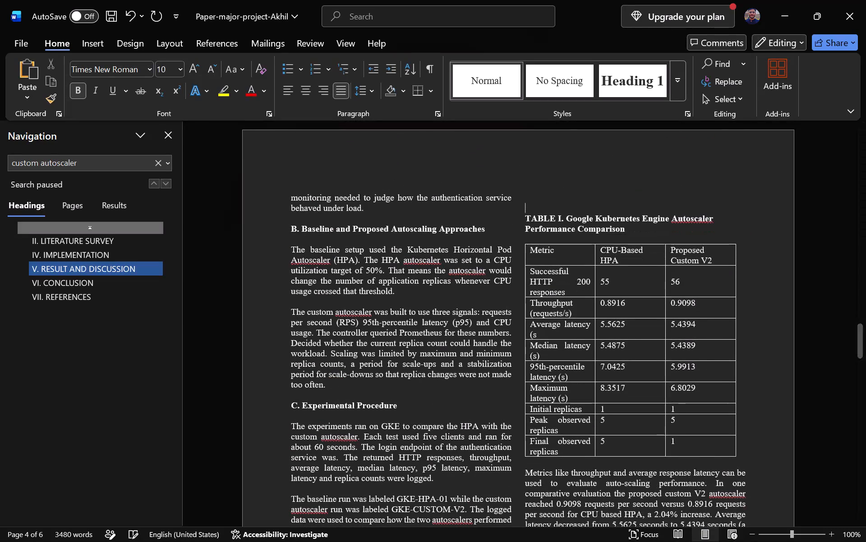
key("BackSpace")
key("BackSpace")
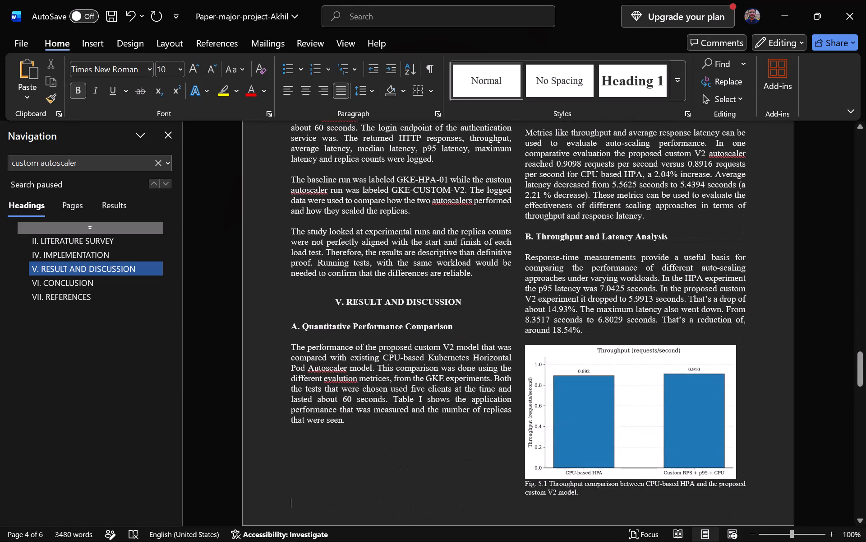
Look through the results charts, captions, conclusion and references pages to examine their layout.
scroll(558, 205, "up", 11)
scroll(557, 204, "down", 17)
scroll(557, 204, "down", 12)
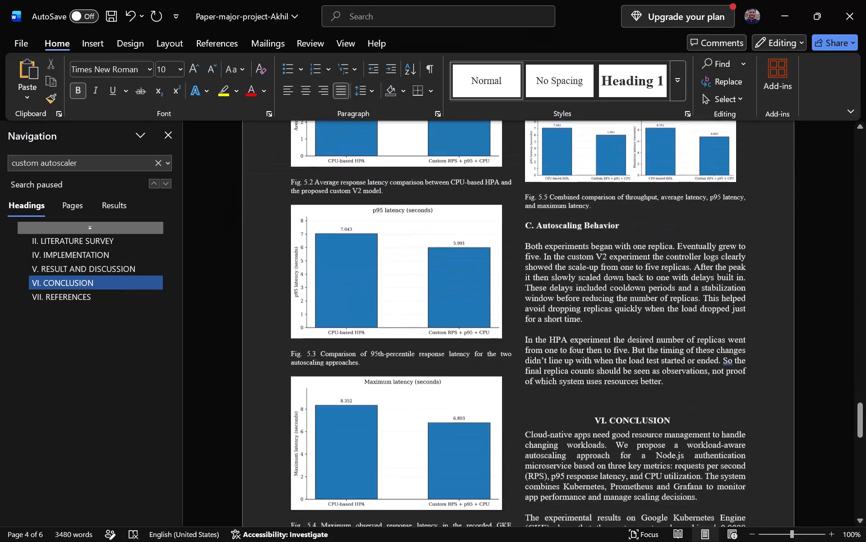
scroll(558, 205, "down", 17)
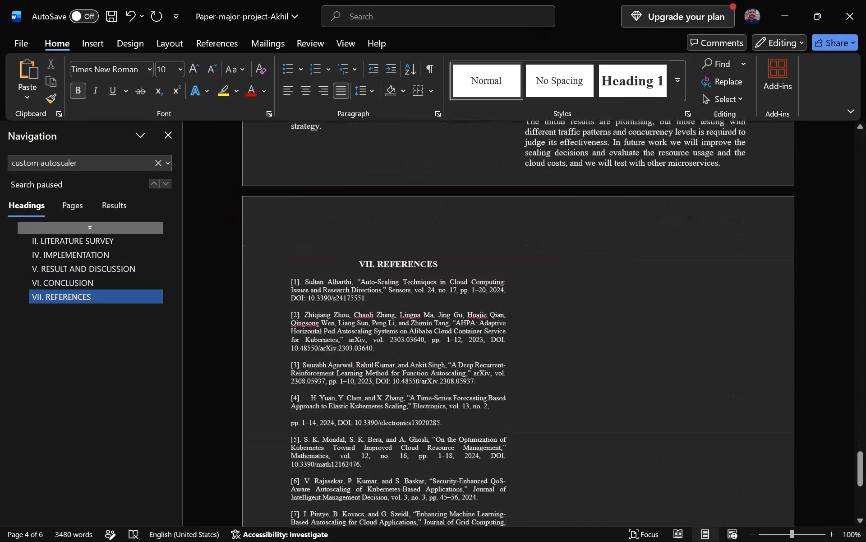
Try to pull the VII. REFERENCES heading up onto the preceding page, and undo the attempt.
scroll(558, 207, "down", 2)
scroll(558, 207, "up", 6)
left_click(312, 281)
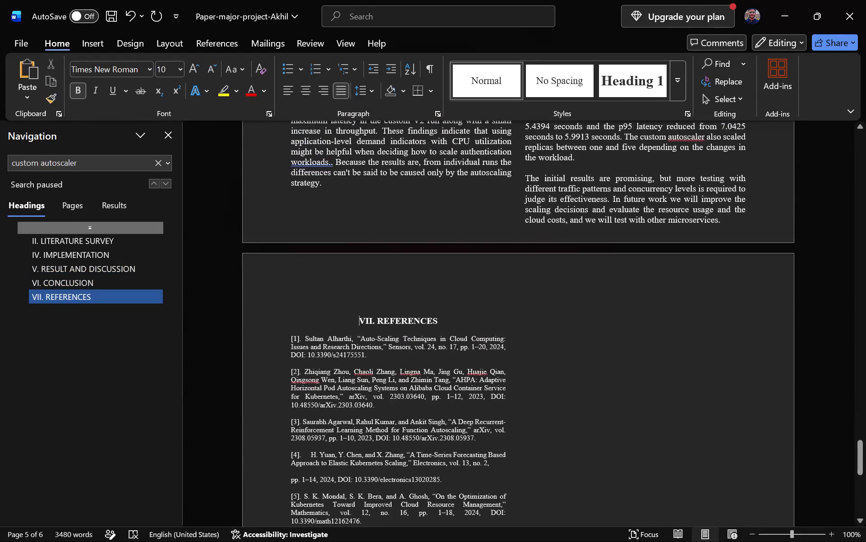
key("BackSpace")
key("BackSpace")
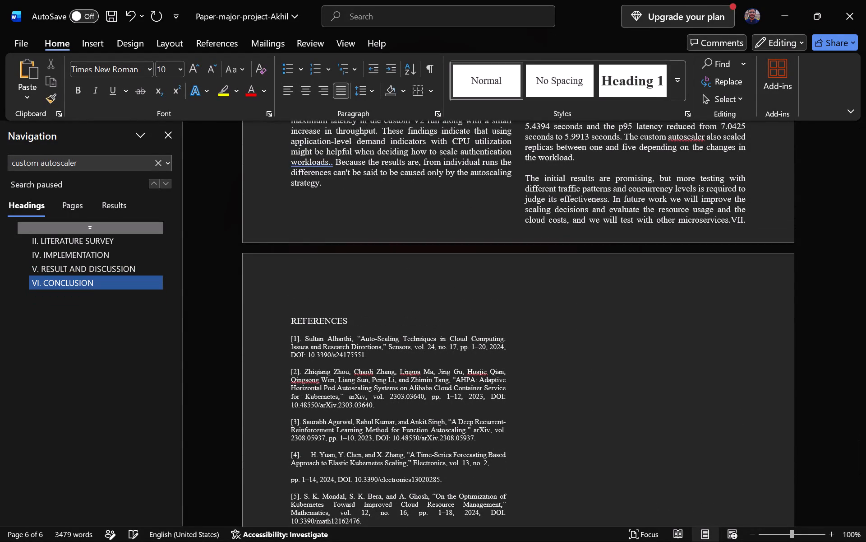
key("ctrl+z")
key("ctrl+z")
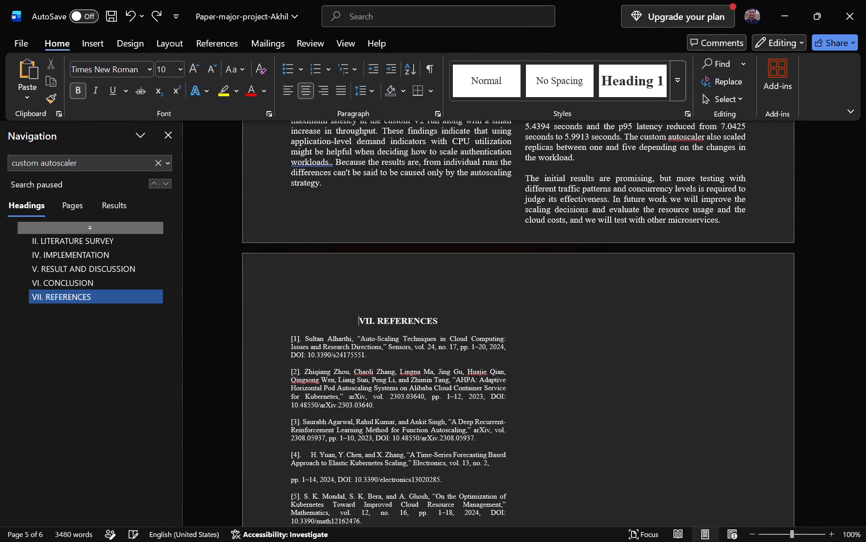
Start saving the paper to a new location and create a folder named "Major project" on the A: drive.
left_click(14, 50)
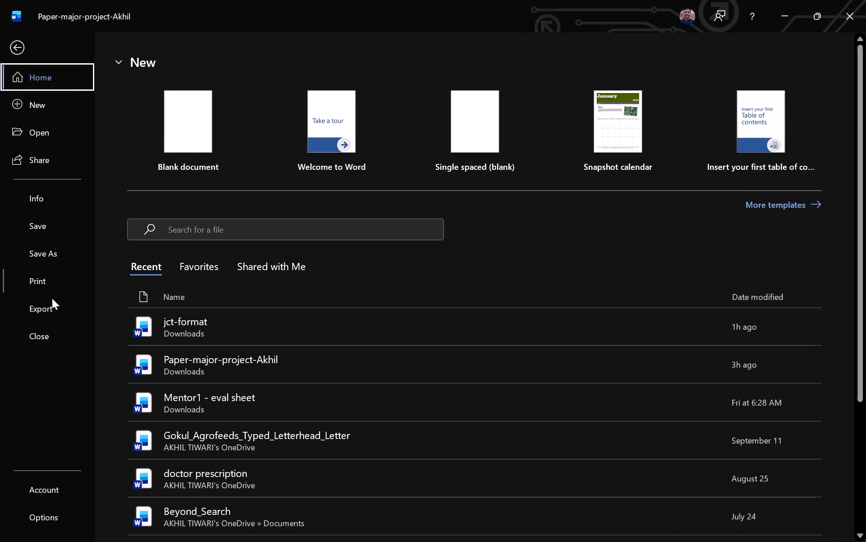
left_click(54, 310)
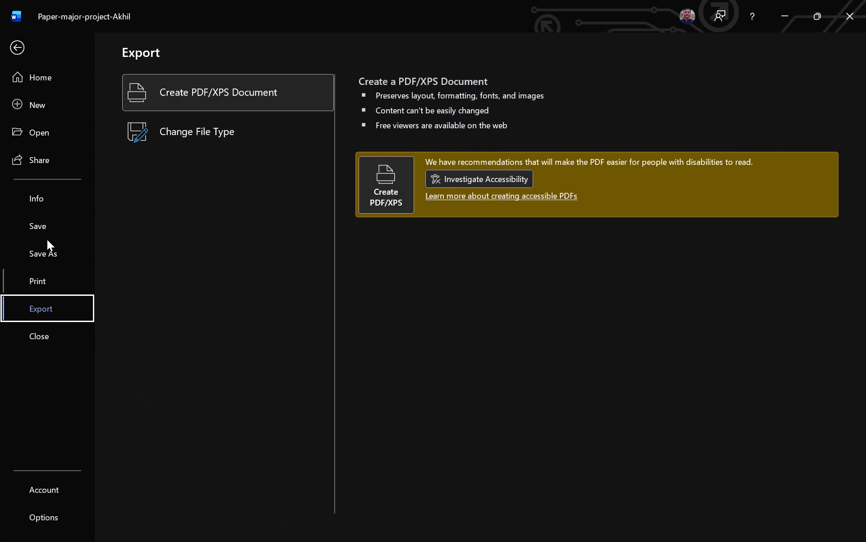
left_click(51, 257)
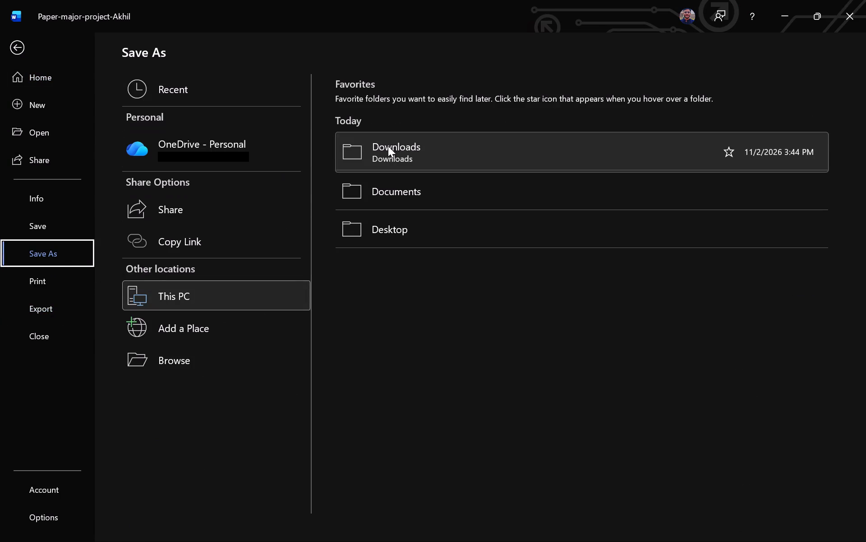
left_click(392, 143)
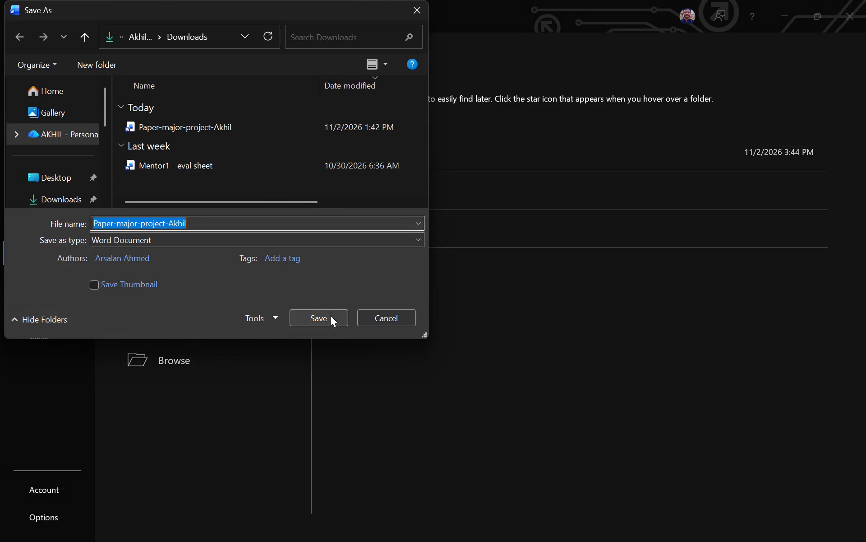
left_click(415, 14)
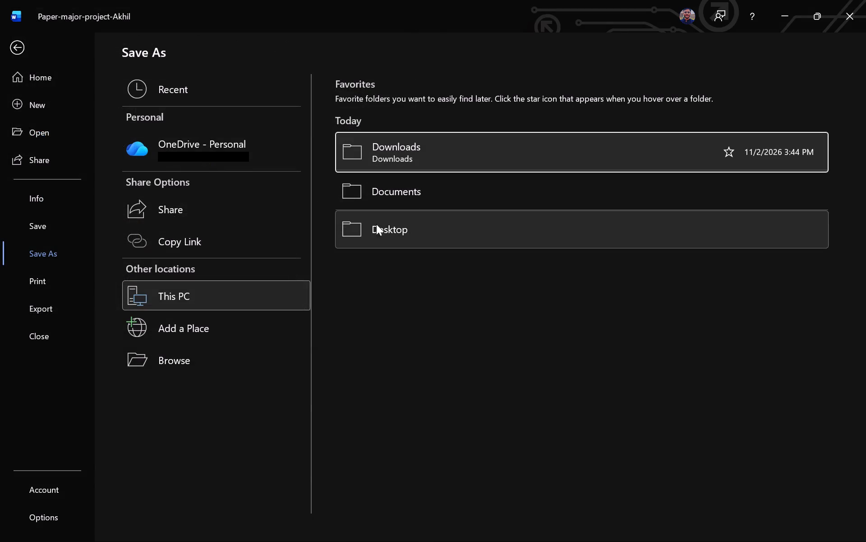
left_click(171, 294)
double_click(170, 295)
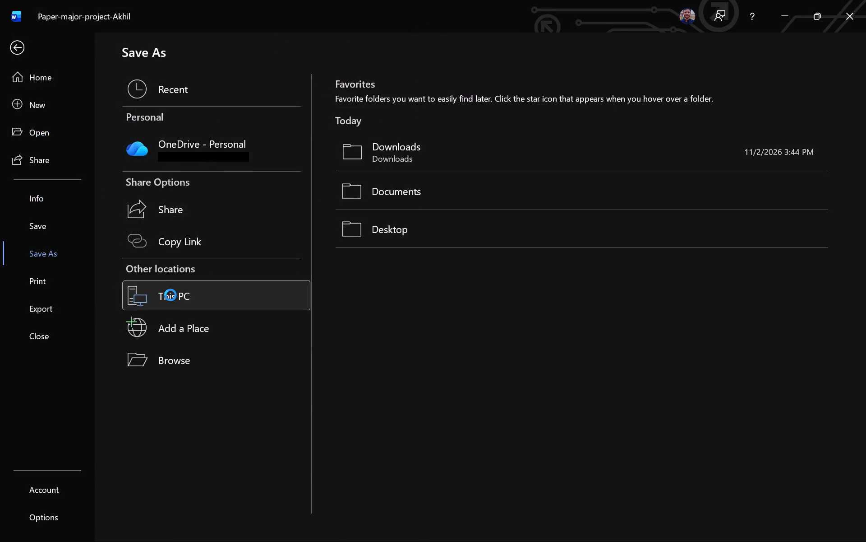
scroll(102, 168, "down", 3)
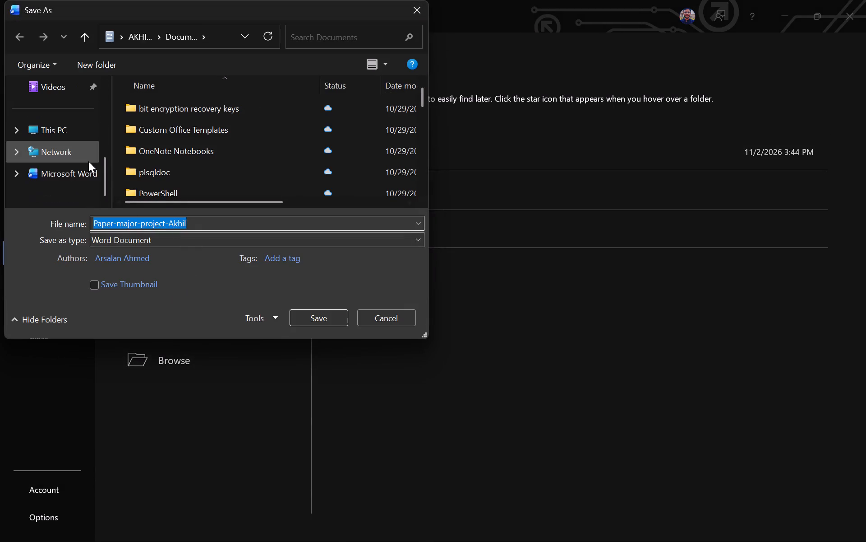
scroll(88, 161, "up", 1)
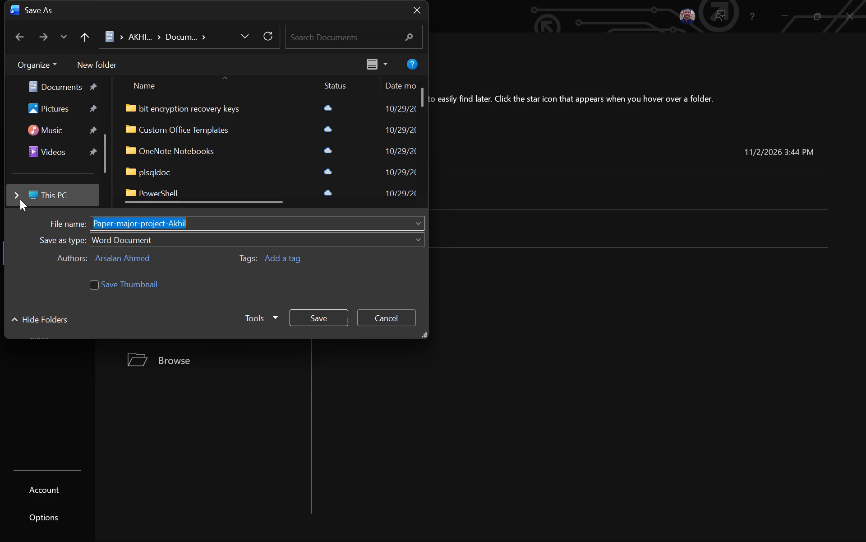
left_click(20, 199)
left_click(54, 155)
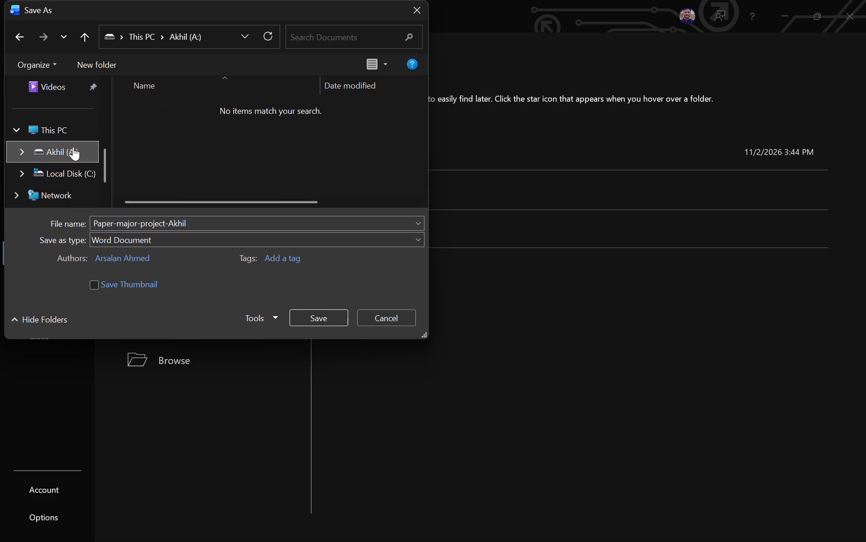
left_click(107, 62)
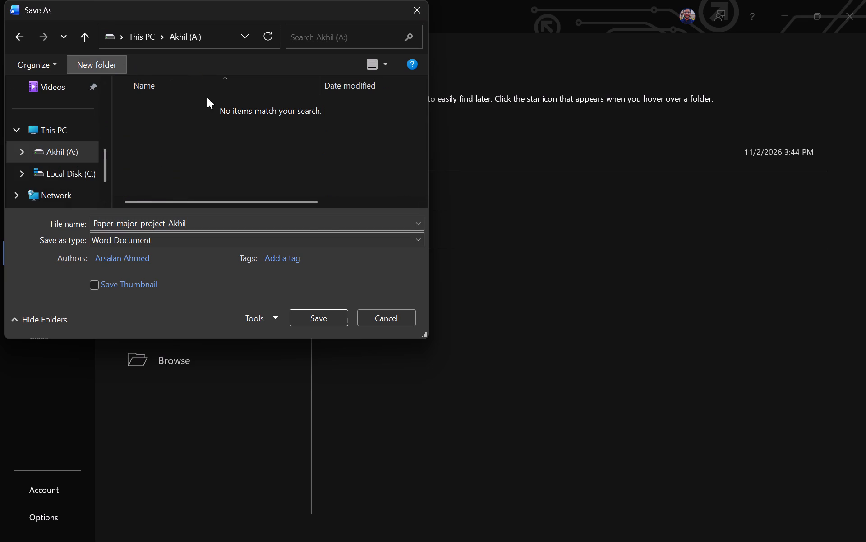
type("Major projects")
key("BackSpace")
key("Return")
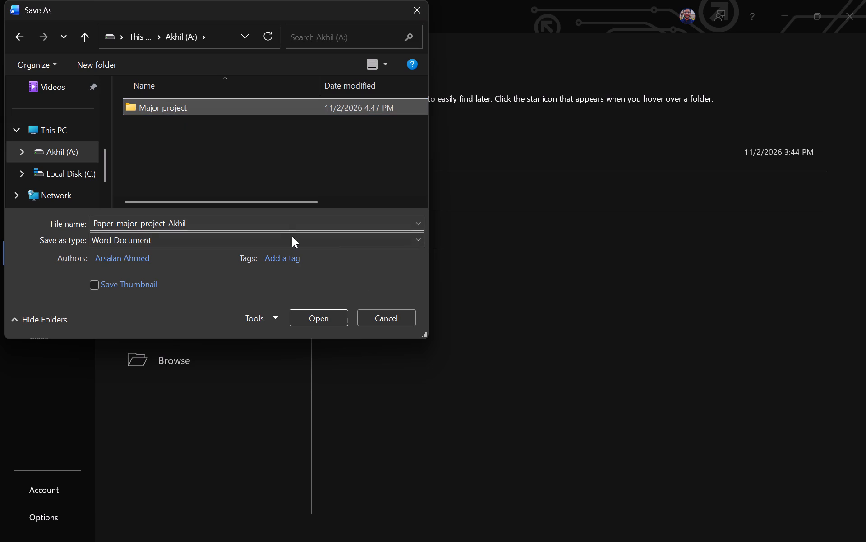
Save the paper as a Word document in the Major project folder, keeping the name Paper-major-project-Akhil.
double_click(290, 107)
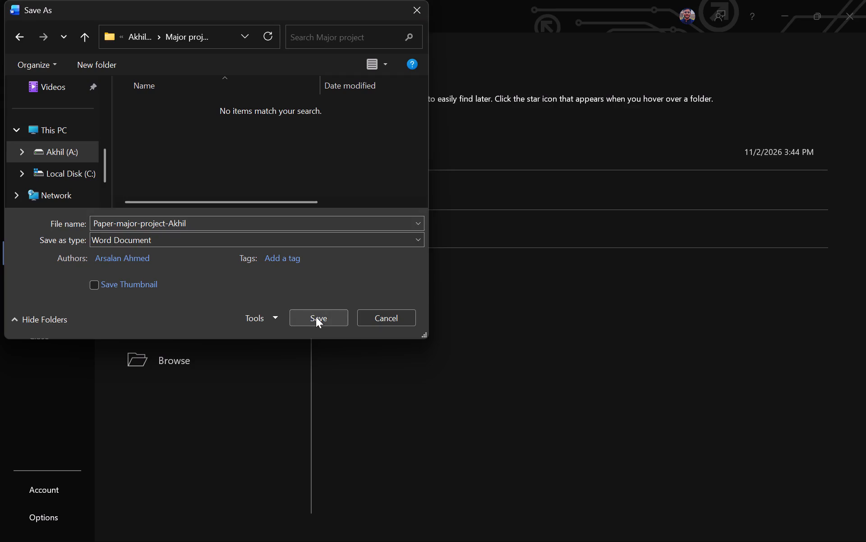
left_click(316, 317)
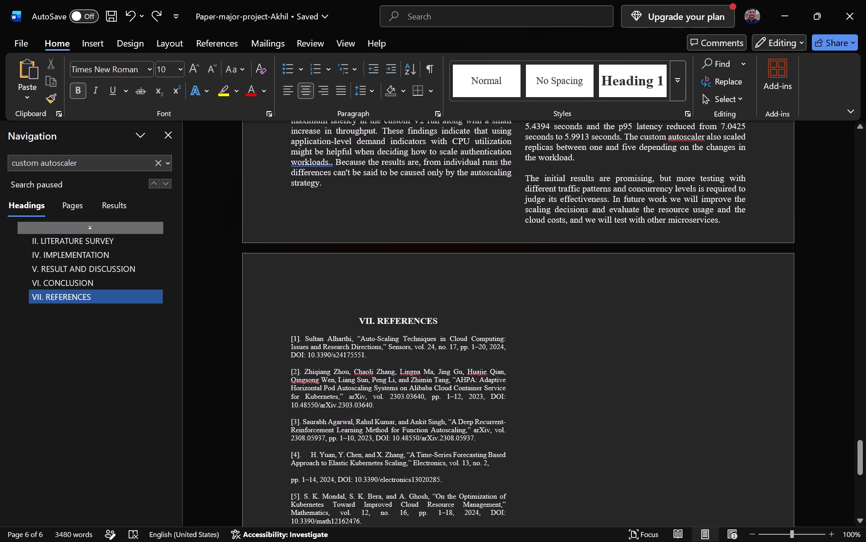
Export the paper as a PDF named Paper-major-project-Akhil into the Major project folder.
left_click(18, 50)
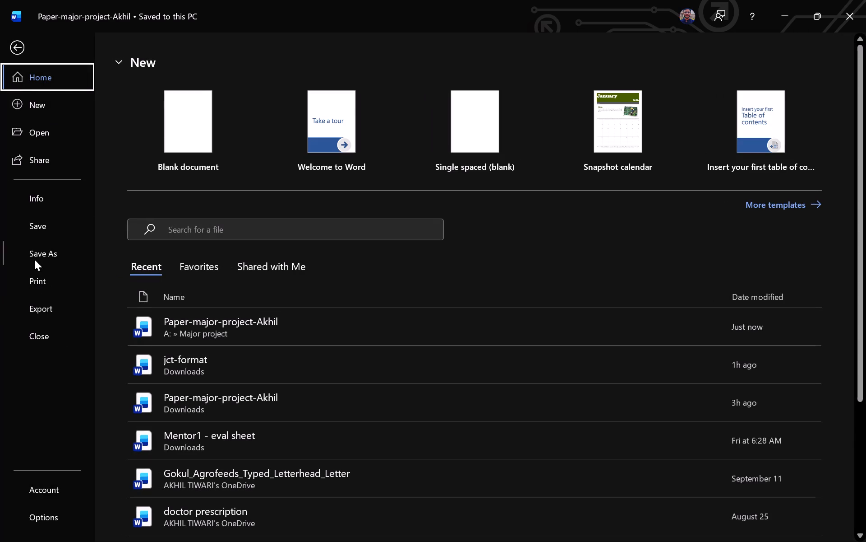
left_click(50, 312)
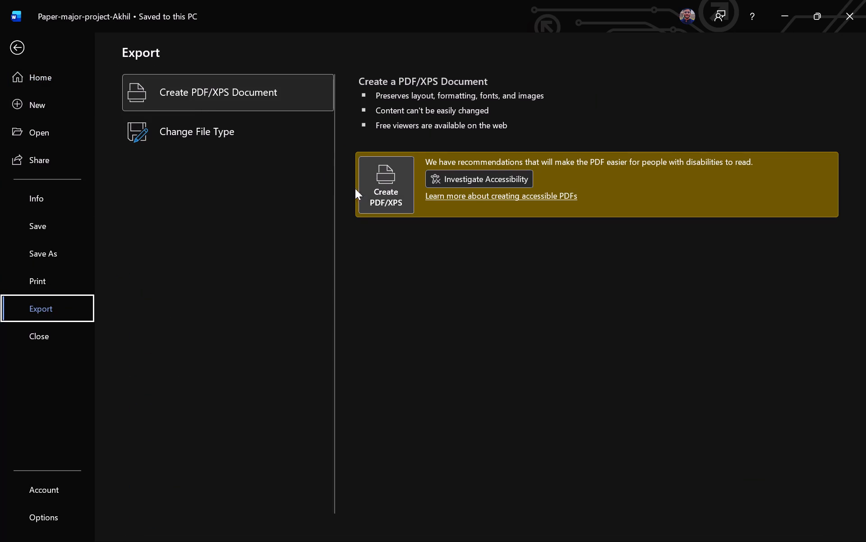
left_click(244, 86)
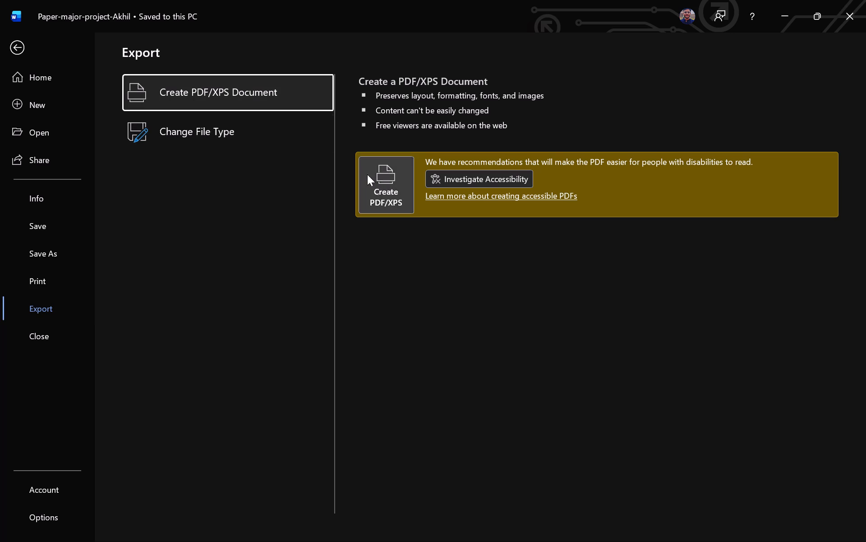
left_click(381, 190)
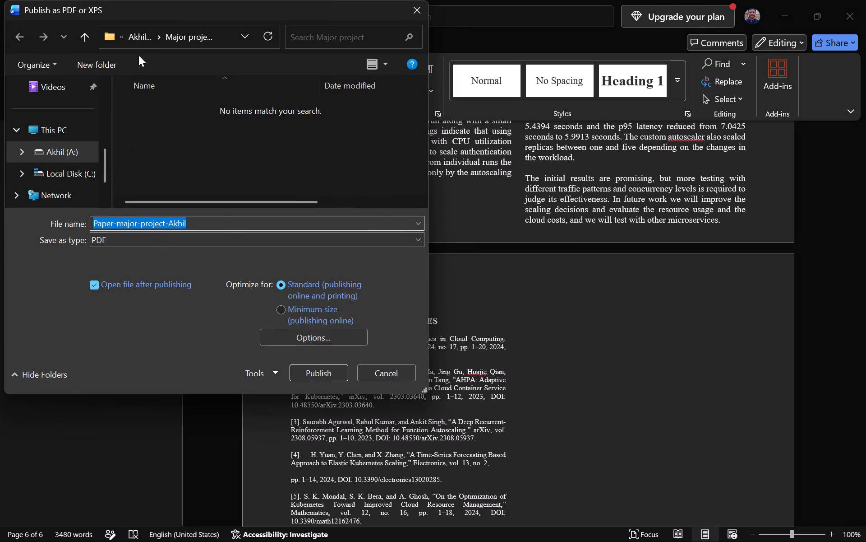
left_click(304, 370)
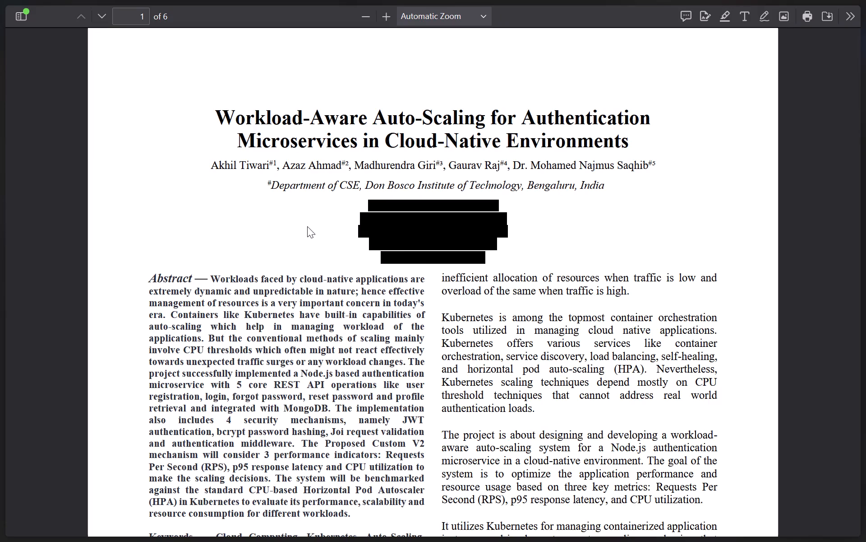
Check the title block, abstract and opening sections on the first page of the exported PDF.
scroll(307, 226, "up", 6)
scroll(307, 226, "down", 2)
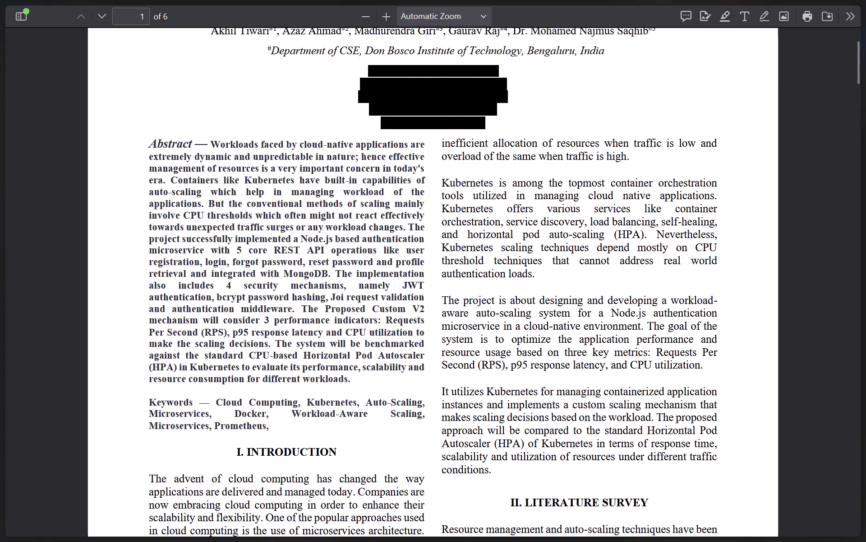
scroll(307, 226, "down", 2)
scroll(307, 226, "up", 2)
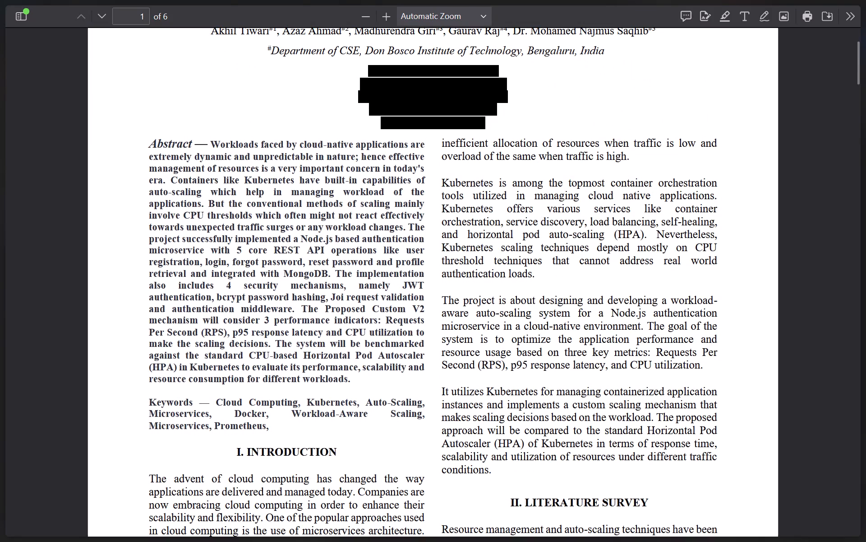
Return to the paper in Word and remove the bold from the abstract's body text, keeping the "Abstract" label as is.
left_click(523, 528)
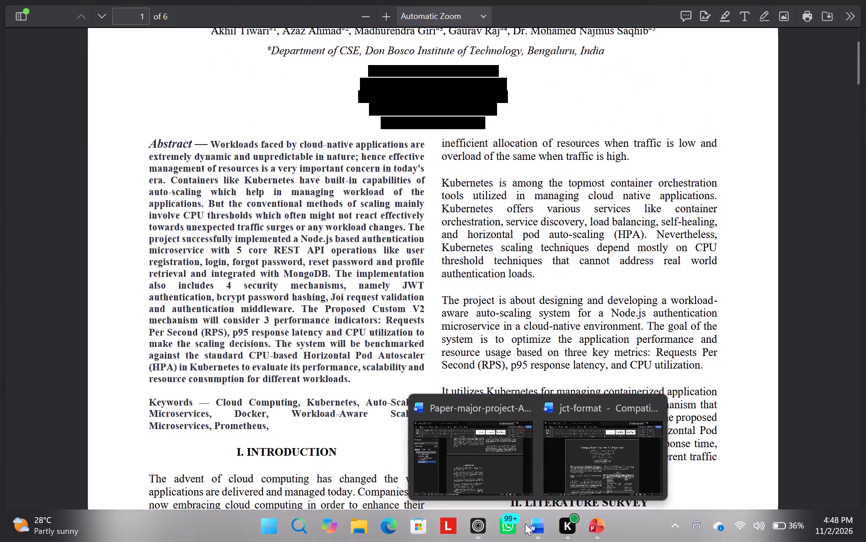
left_click(503, 464)
scroll(357, 260, "up", 6)
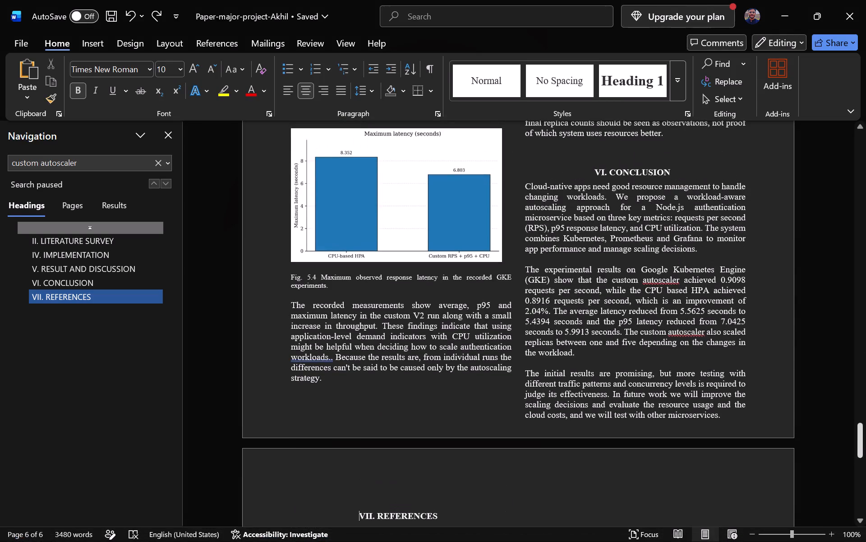
left_click_drag(859, 451, 854, 145)
scroll(395, 276, "down", 3)
left_click_drag(340, 230, 463, 398)
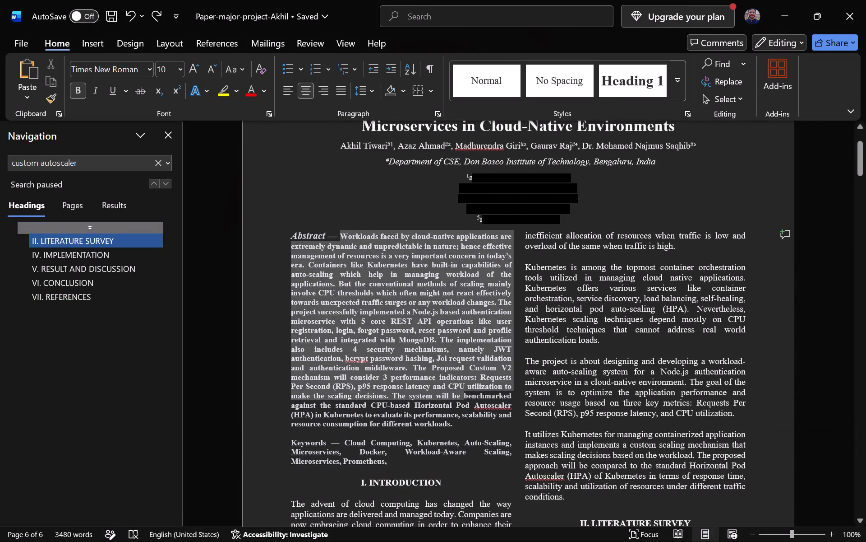
left_click_drag(463, 398, 464, 423)
left_click(473, 403)
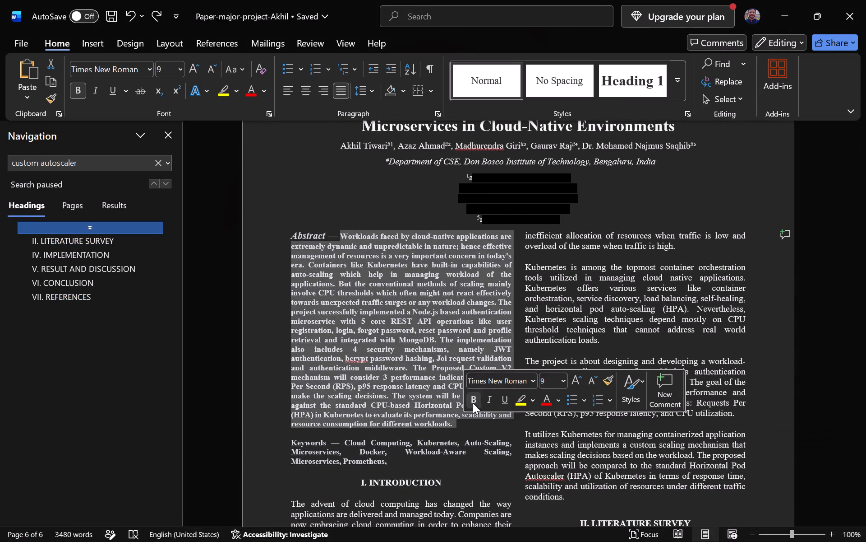
left_click(386, 209)
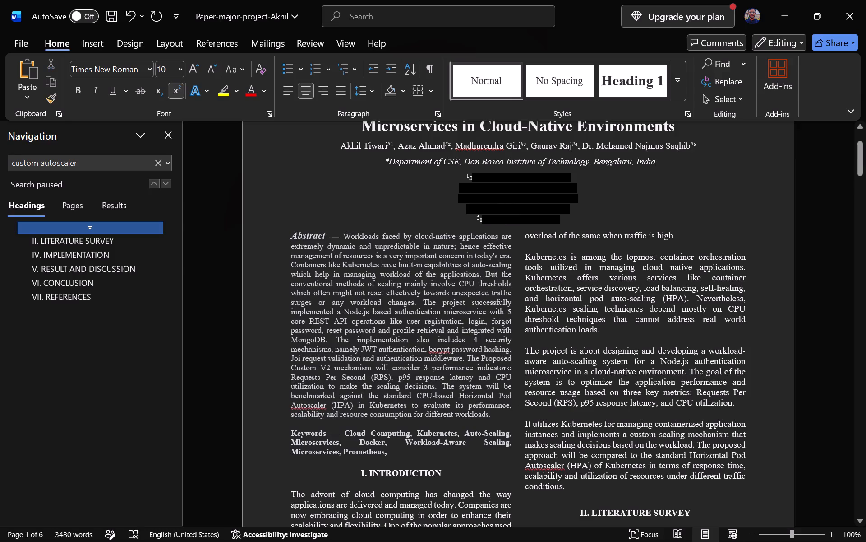
Save the paper as a Word document in the Major project folder, overwriting the existing Paper-major-project-Akhil file.
left_click(23, 50)
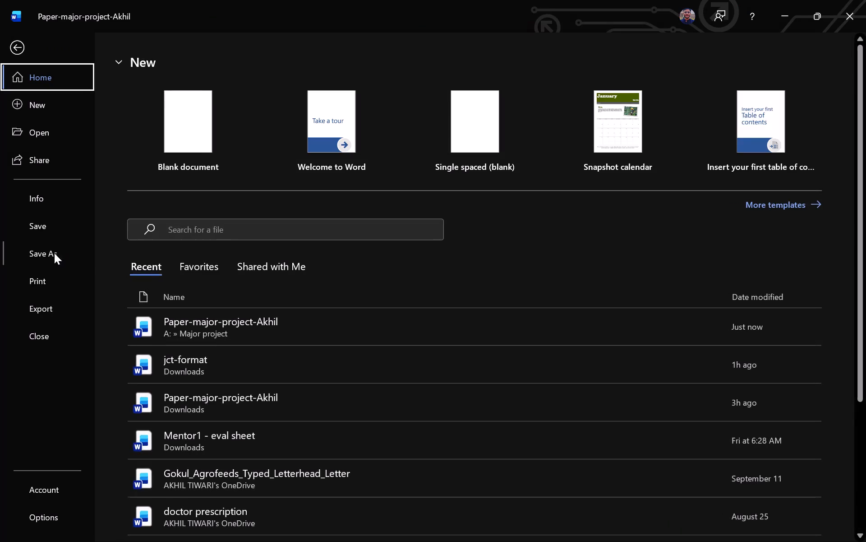
left_click(54, 253)
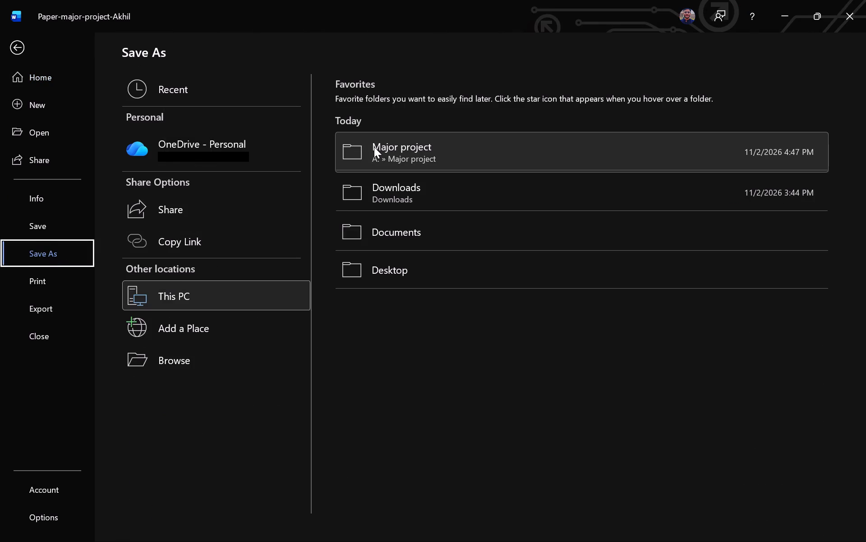
left_click(374, 147)
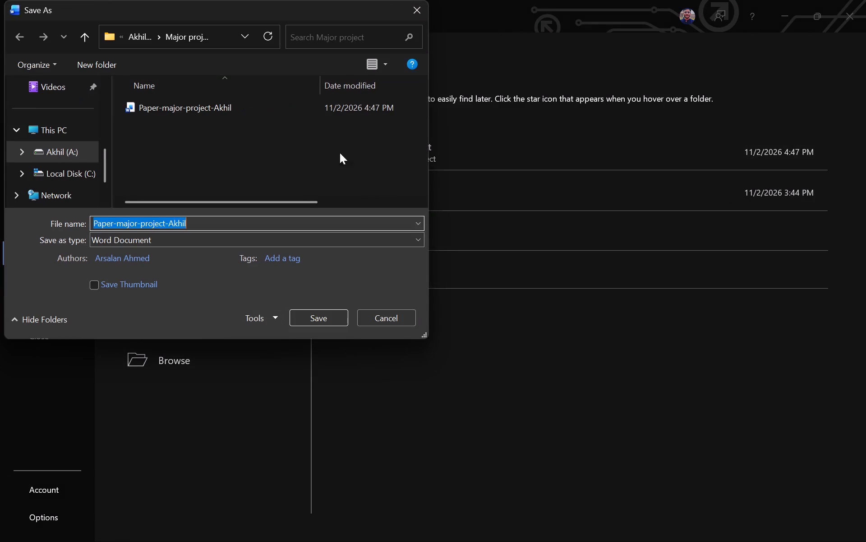
left_click(228, 112)
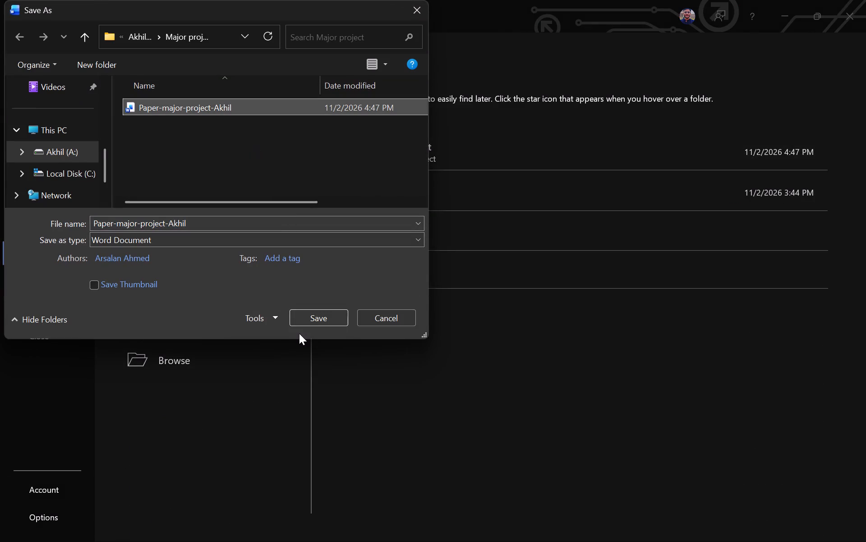
left_click(308, 323)
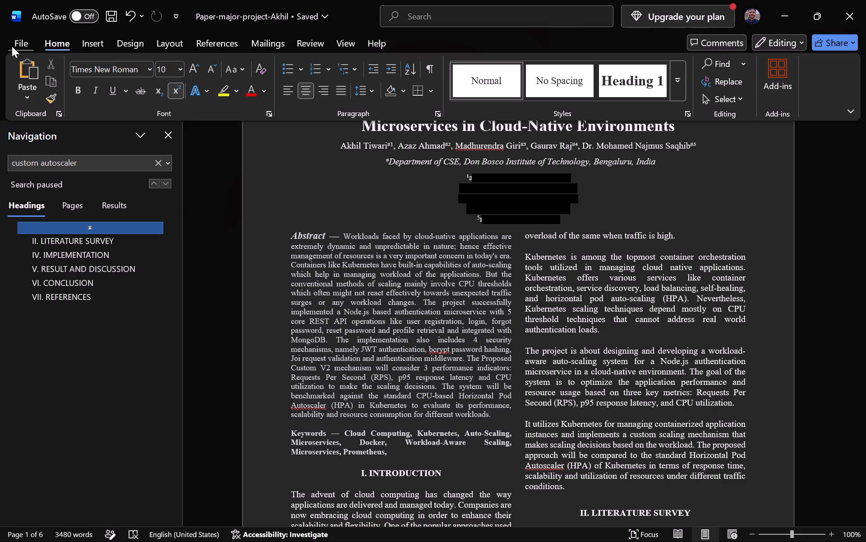
Export the paper as a PDF into the Major project folder, replacing the existing Paper-major-project-Akhil PDF.
left_click(12, 46)
left_click(50, 302)
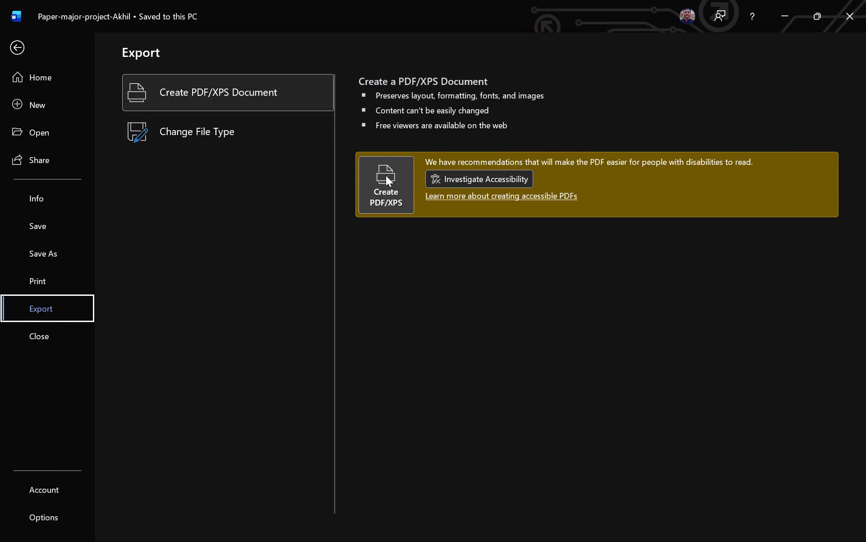
left_click(399, 181)
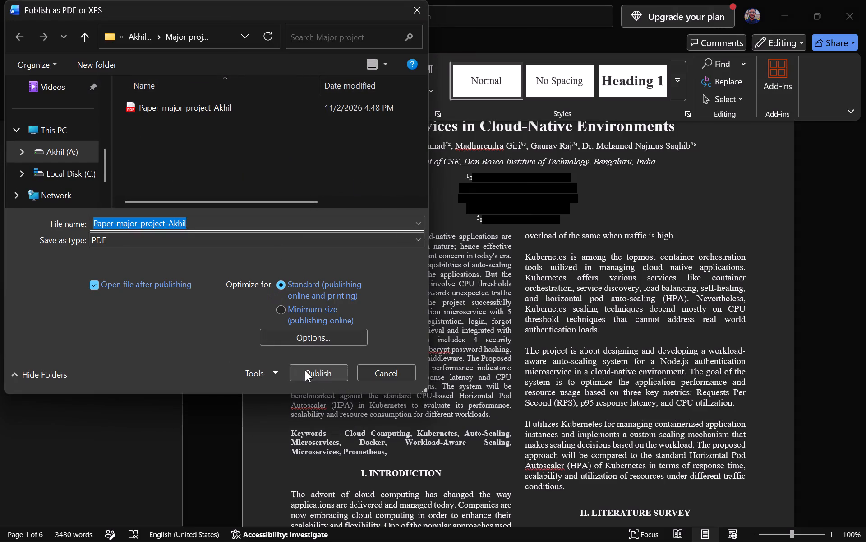
left_click(255, 107)
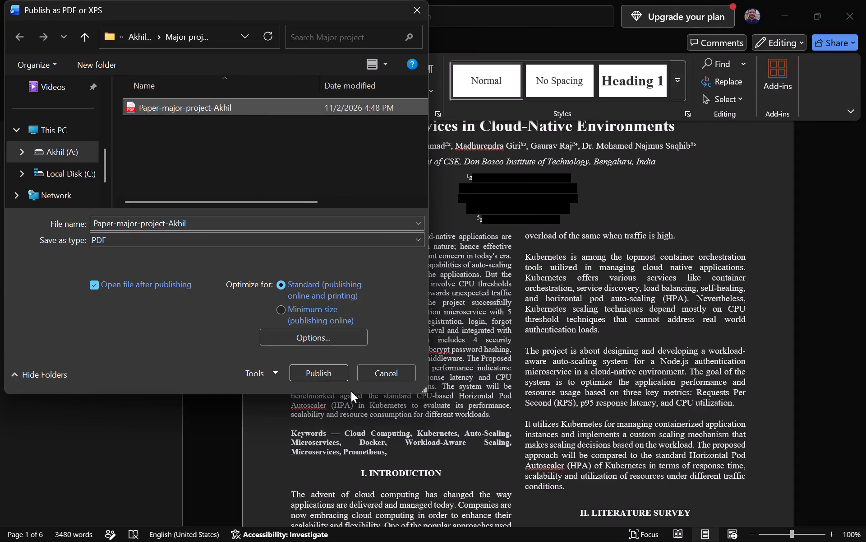
left_click(333, 374)
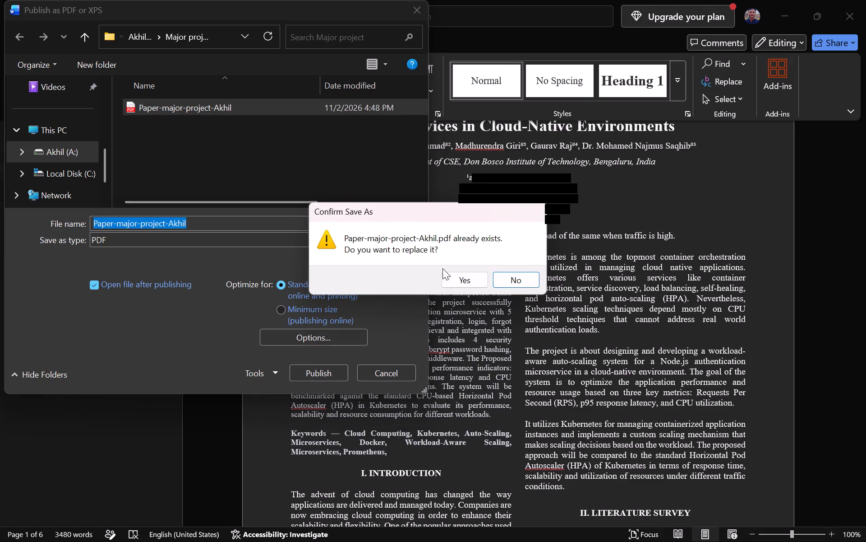
left_click(468, 277)
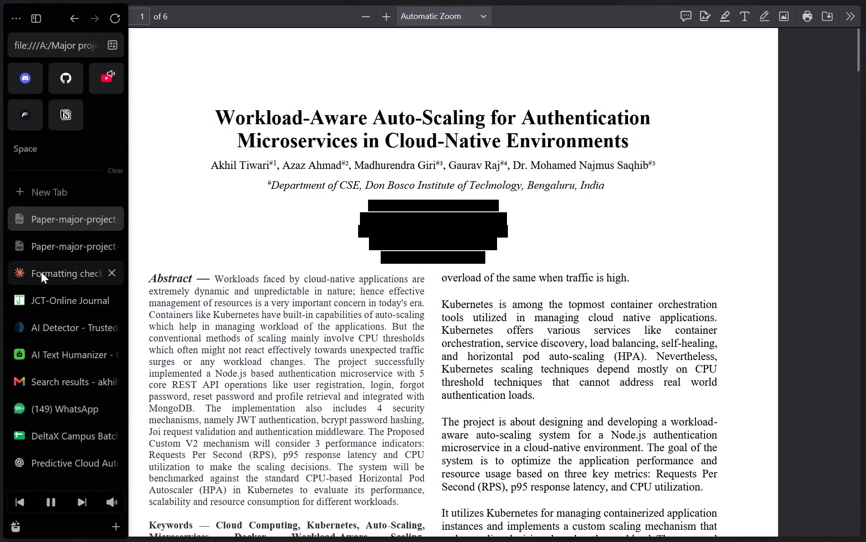
Check the title block, abstract and opening sections on the first page of the newly exported PDF.
left_click(54, 250)
left_click(87, 221)
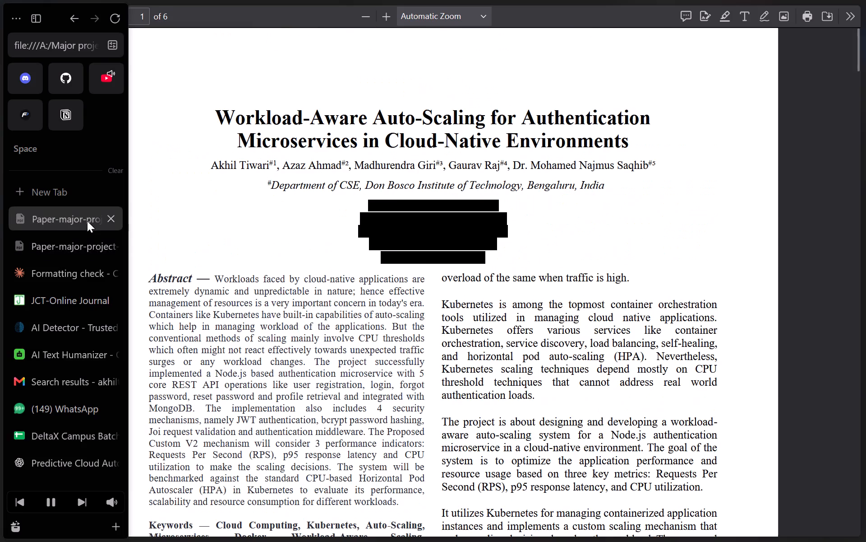
scroll(320, 318, "down", 1)
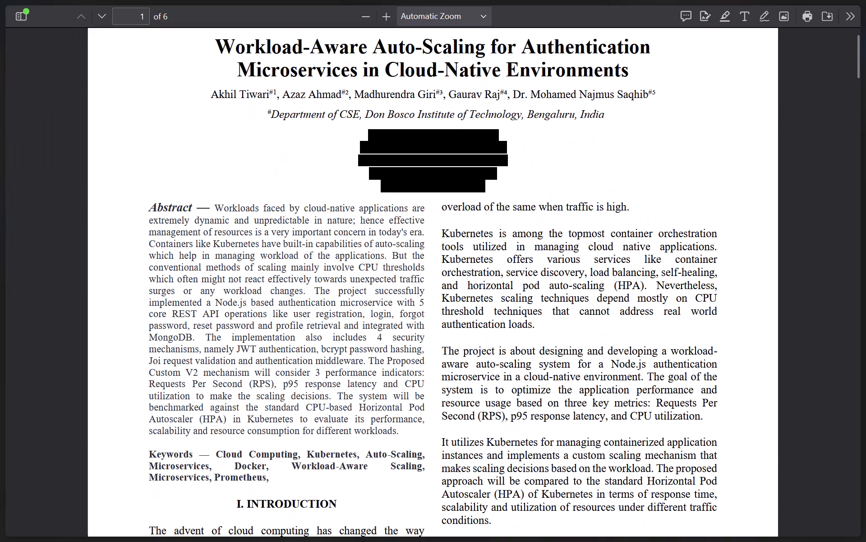
scroll(320, 318, "down", 2)
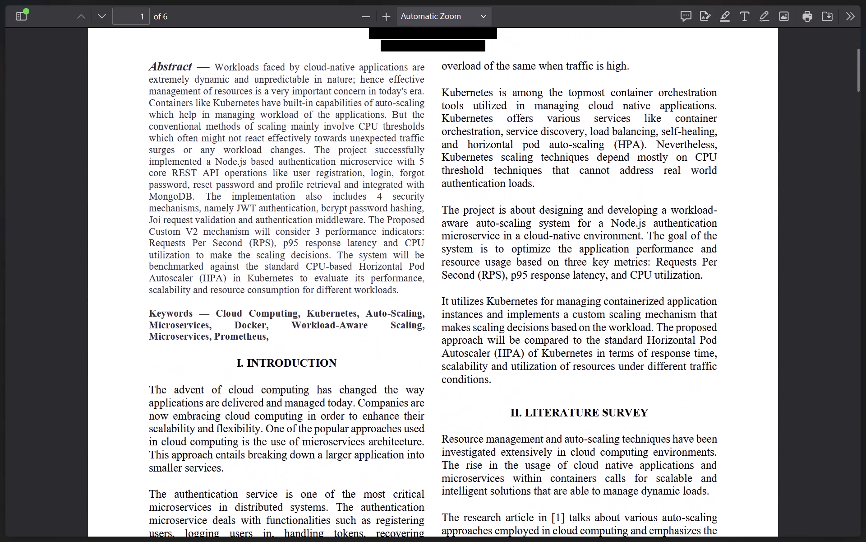
scroll(320, 318, "down", 4)
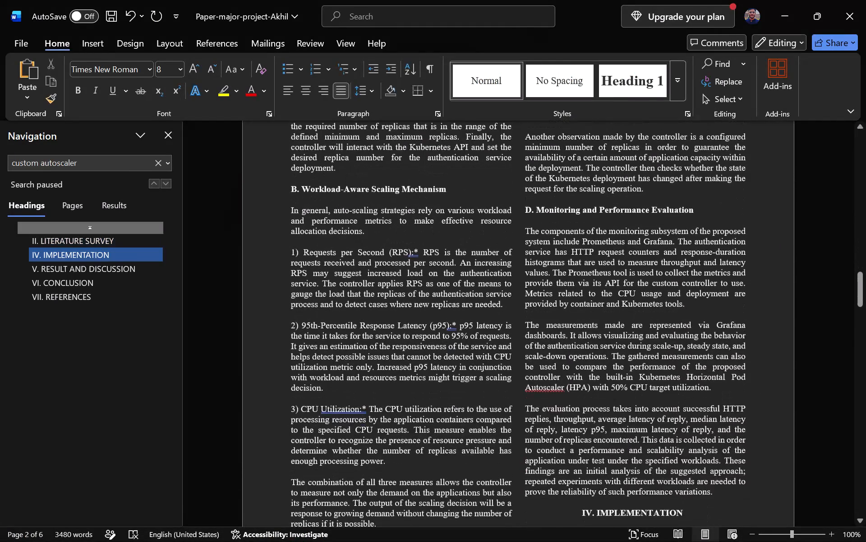
scroll(473, 368, "down", 7)
left_click(304, 309)
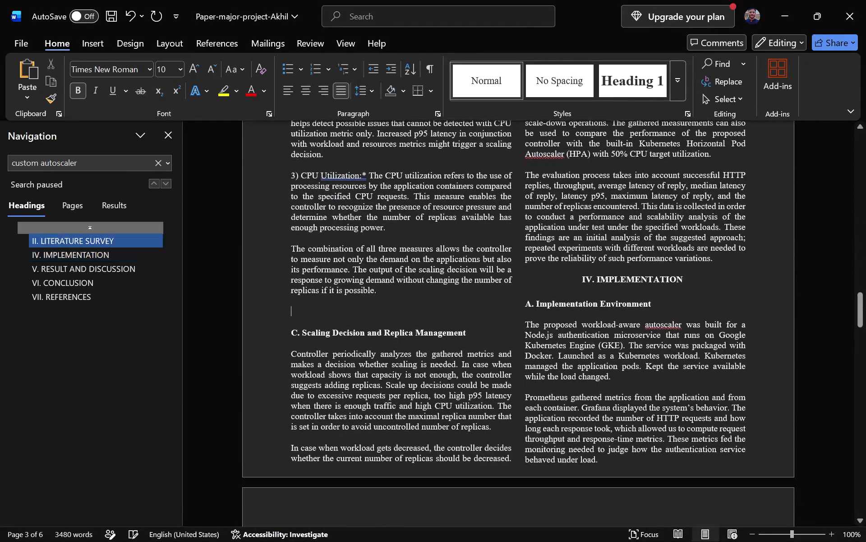
key("BackSpace")
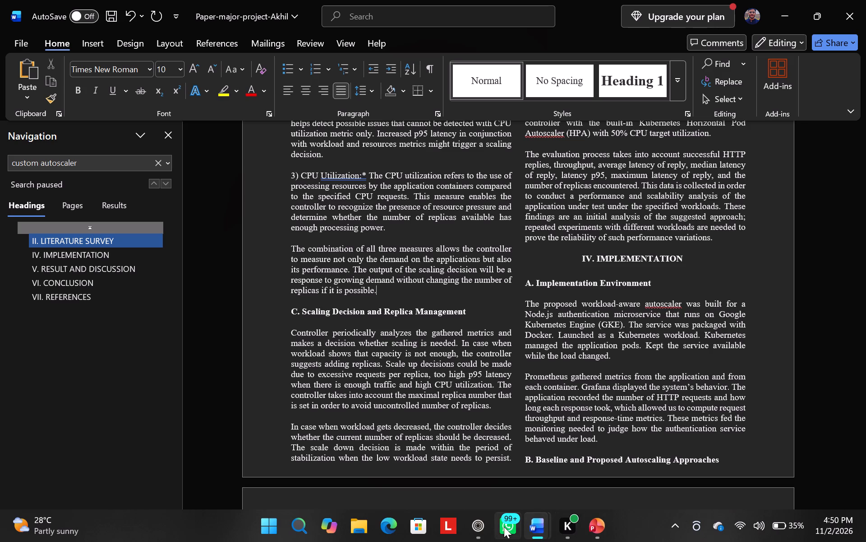
Insert four blank lines above the TABLE I caption in Result and Discussion, pushing it and the table into the next column.
scroll(553, 388, "down", 5)
scroll(527, 325, "down", 4)
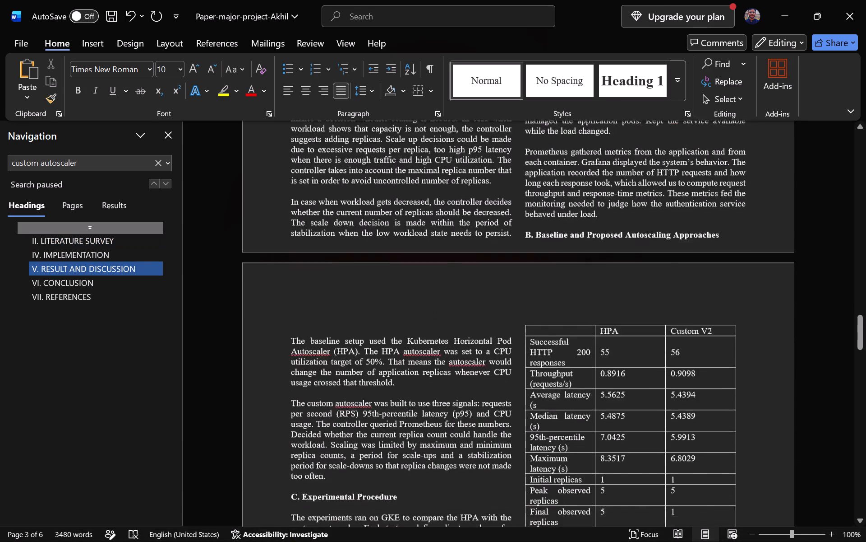
scroll(527, 325, "down", 6)
scroll(426, 326, "down", 7)
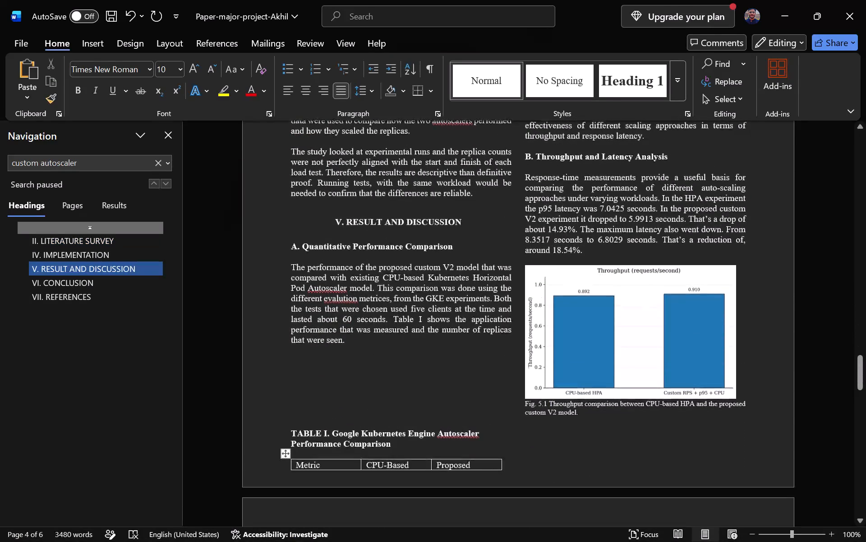
left_click(290, 407)
key("Return")
key("Return")
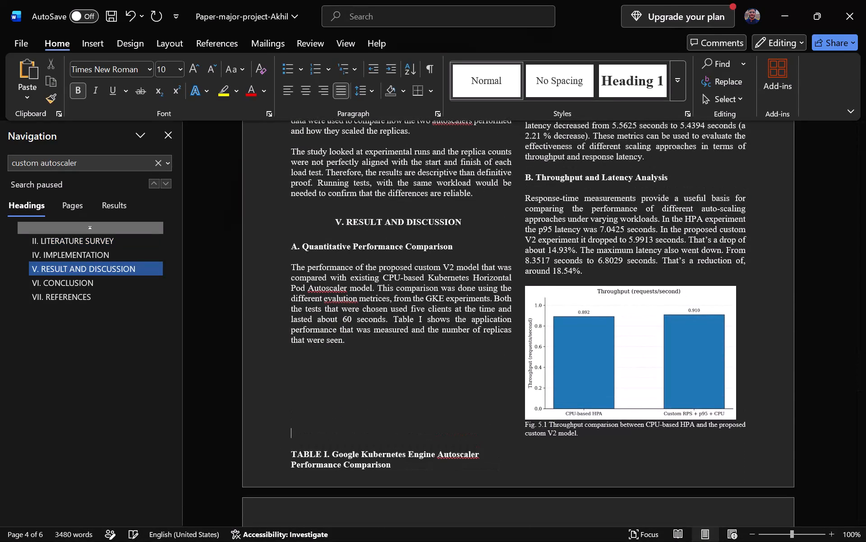
key("Return")
key("Return")
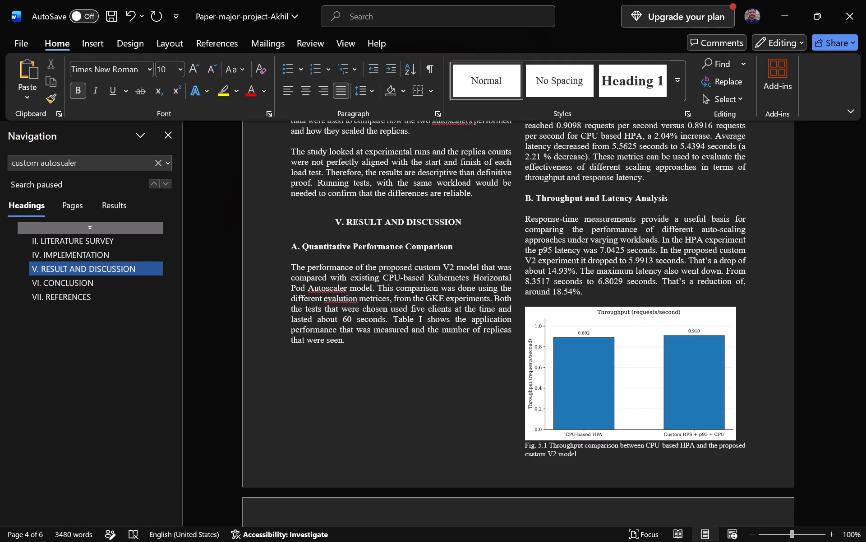
Delete the blank line at the top of page 4, above the paragraph beginning "The baseline setup".
scroll(284, 398, "up", 6)
scroll(297, 332, "up", 8)
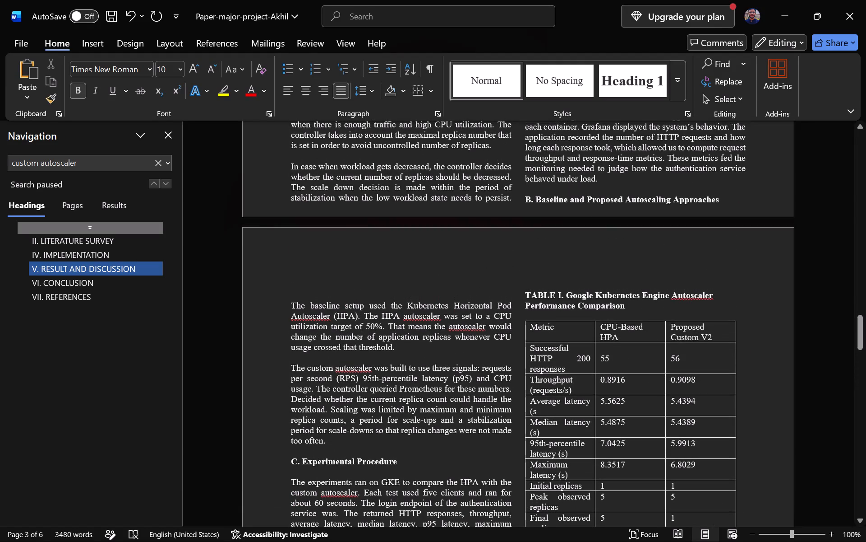
left_click(311, 265)
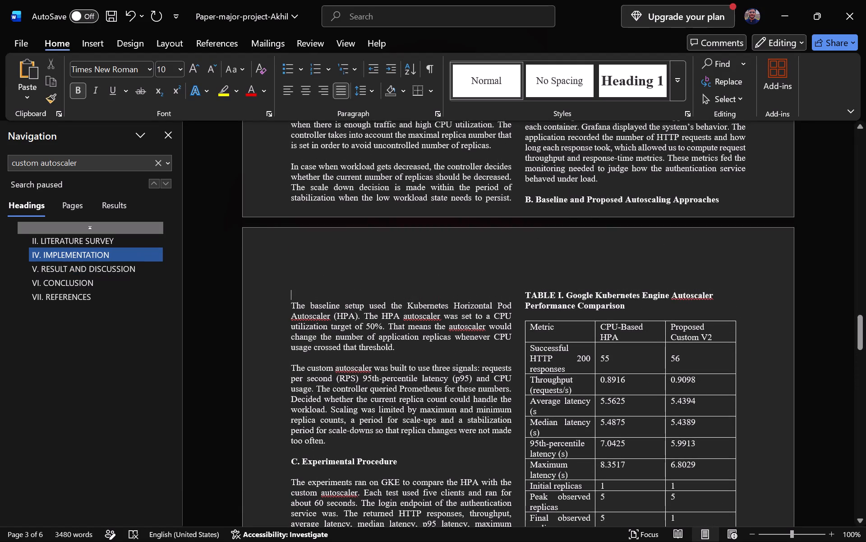
key("BackSpace")
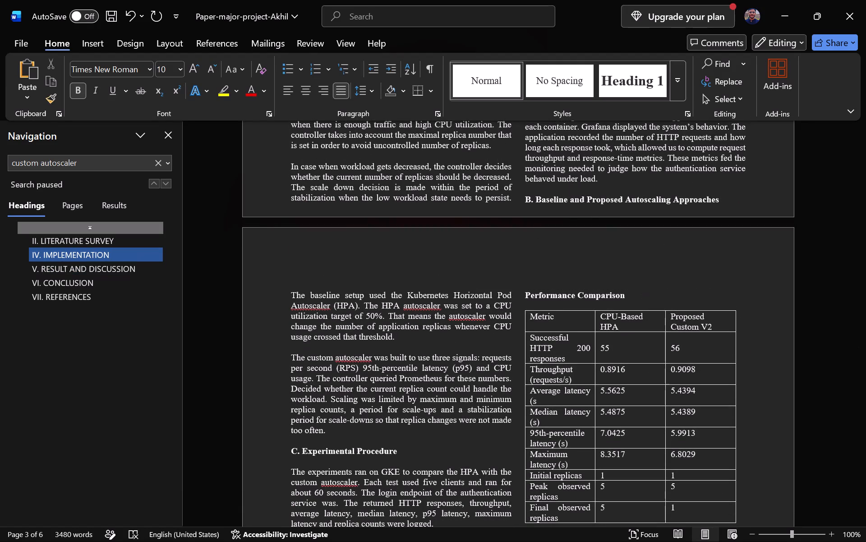
Add one more blank line above the TABLE I caption so the whole caption moves to the next column with its table.
scroll(325, 271, "down", 10)
scroll(304, 427, "down", 3)
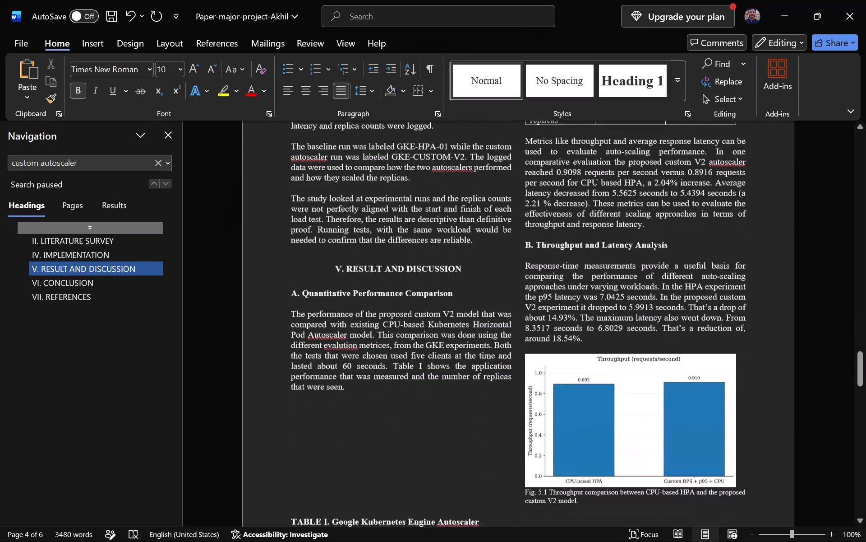
left_click(292, 501)
key("Return")
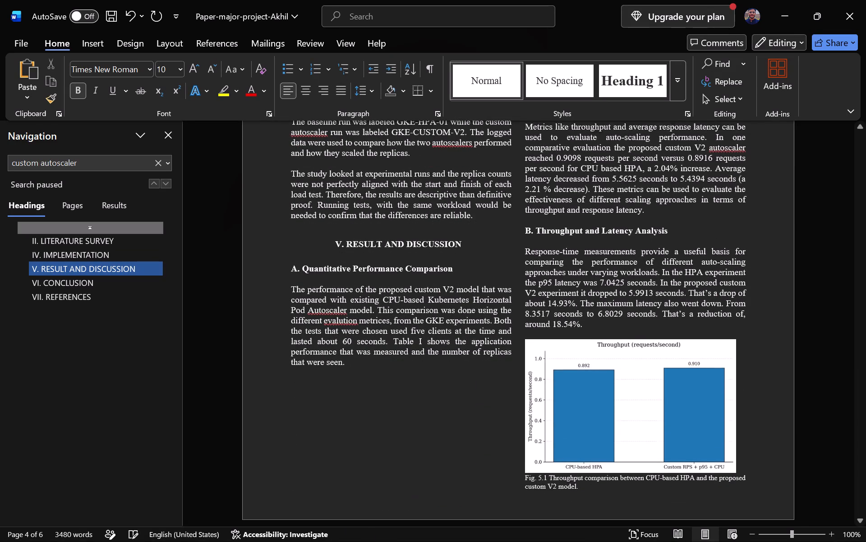
scroll(449, 500, "up", 4)
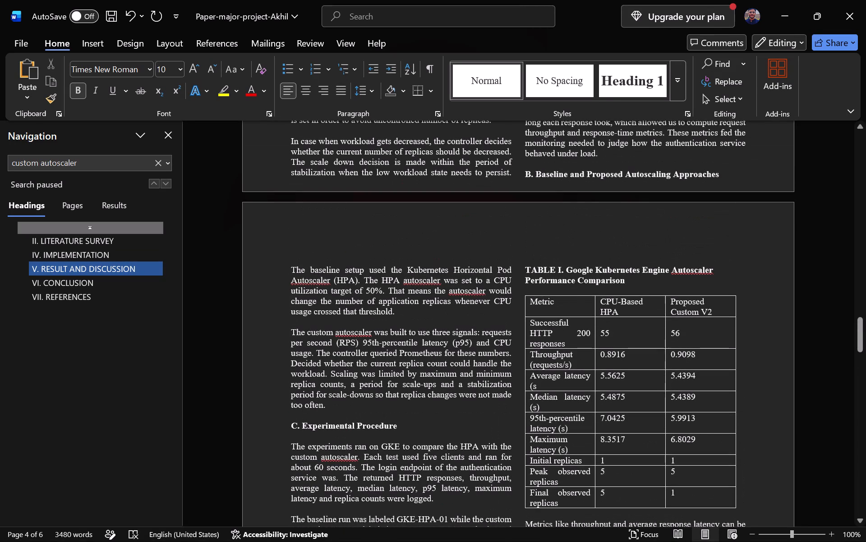
scroll(474, 426, "down", 3)
scroll(480, 353, "down", 2)
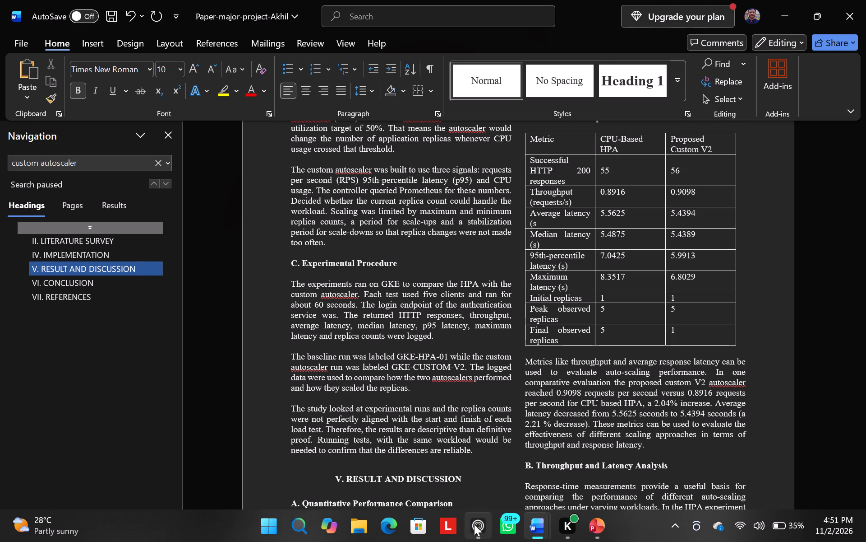
Switch to the exported PDF and review the layout of the tables, figures, conclusion and references from page 4 to the end.
left_click(459, 481)
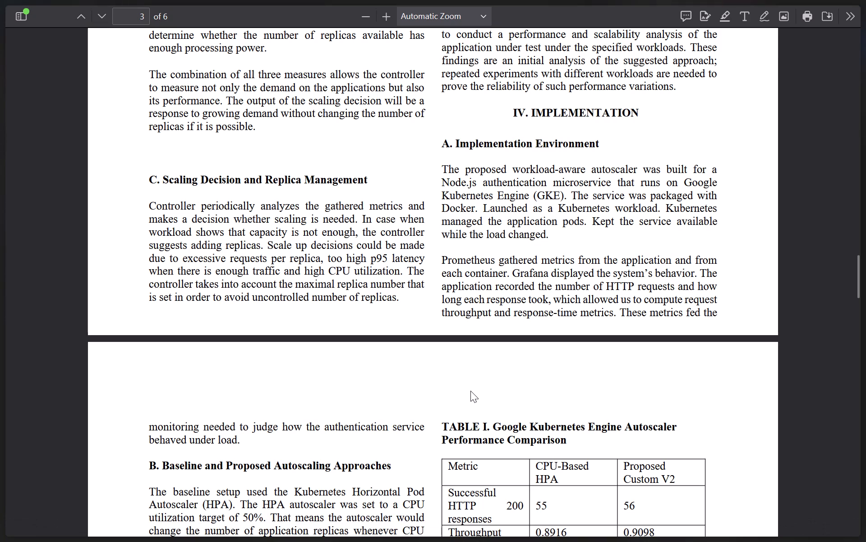
scroll(471, 390, "down", 5)
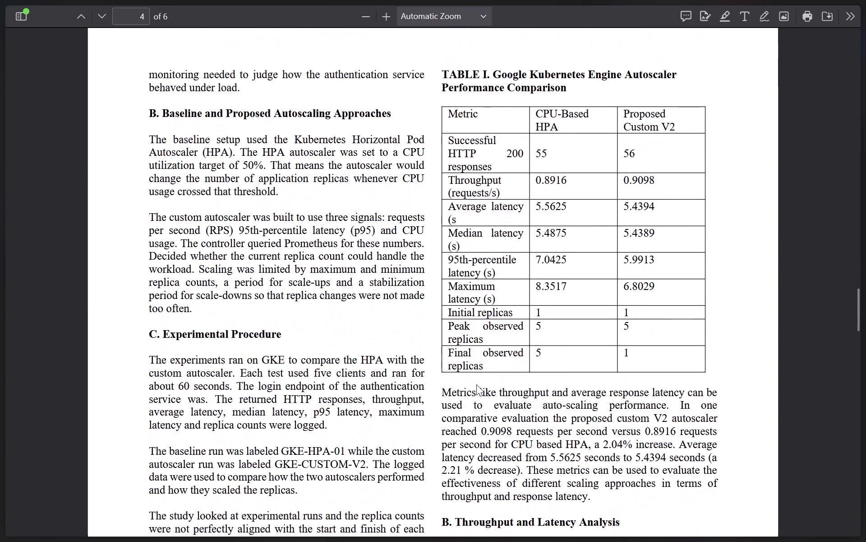
scroll(476, 384, "down", 4)
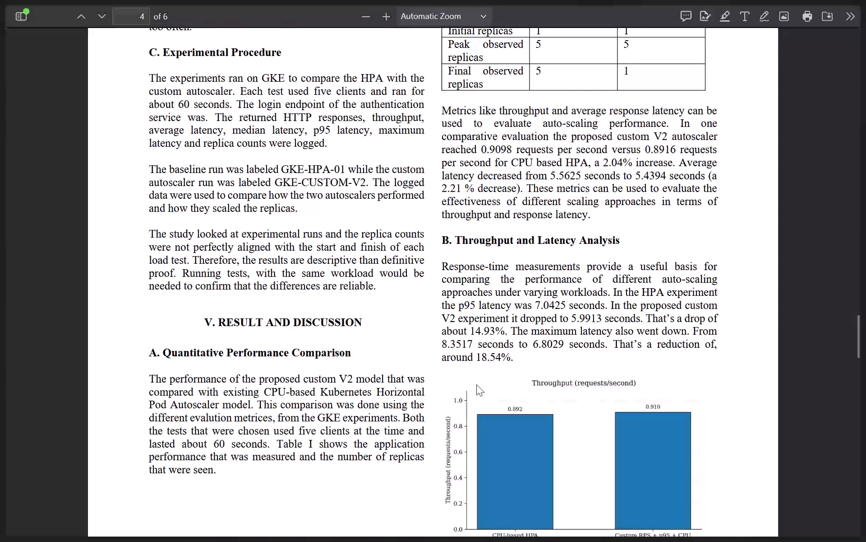
scroll(476, 384, "down", 8)
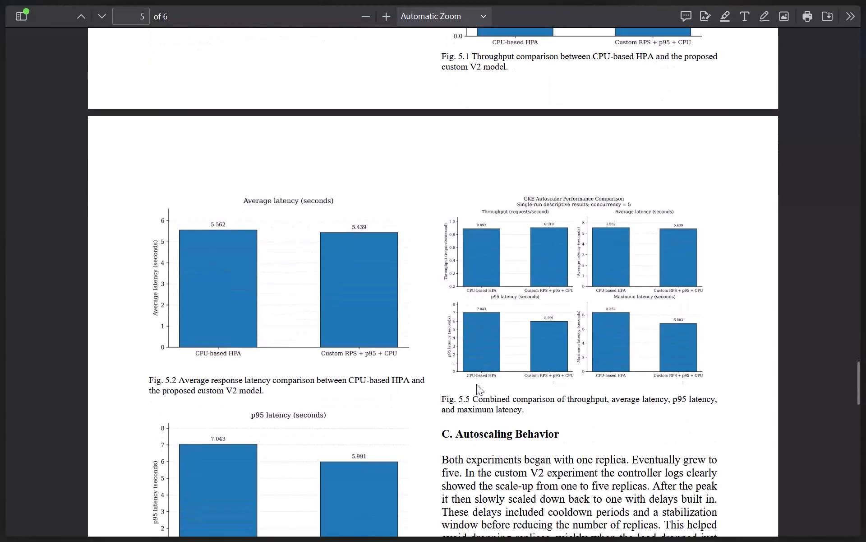
scroll(476, 384, "down", 1)
scroll(476, 384, "up", 3)
scroll(476, 384, "down", 5)
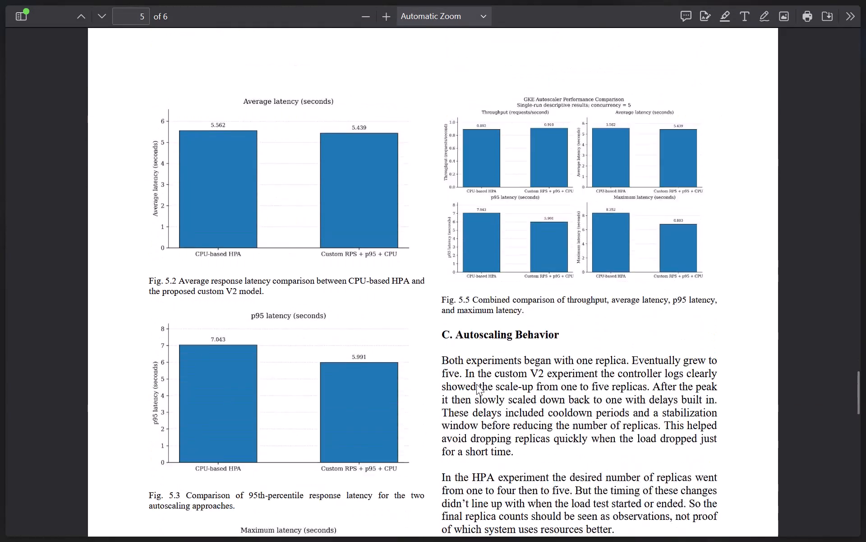
scroll(476, 384, "down", 2)
scroll(476, 384, "up", 1)
scroll(476, 384, "down", 1)
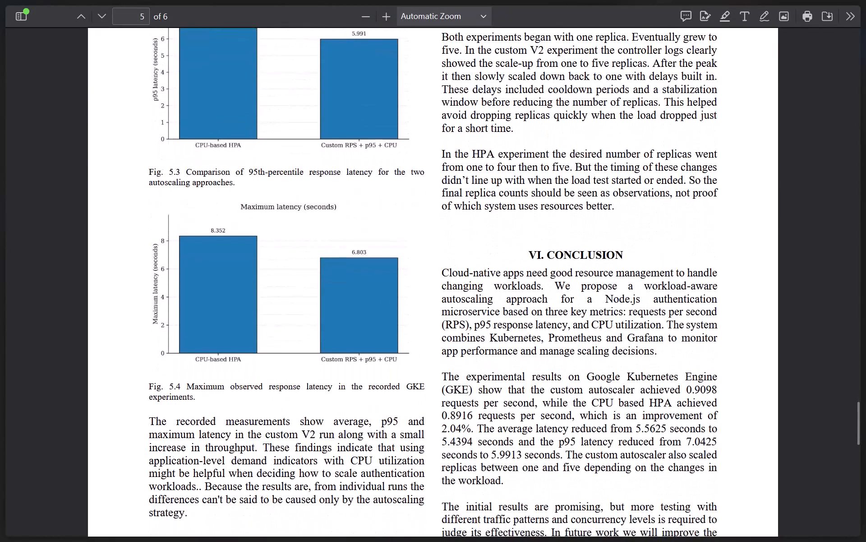
scroll(476, 384, "down", 4)
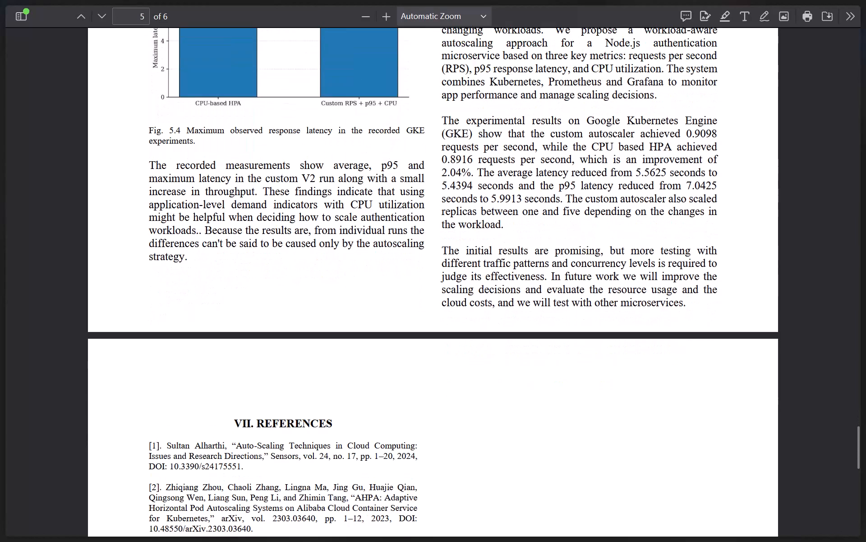
scroll(476, 384, "down", 12)
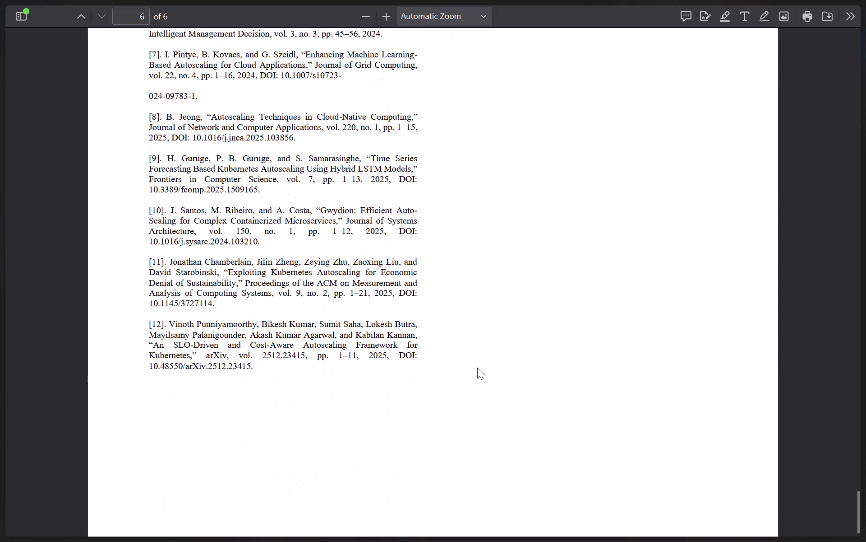
Return to the paper in Word and save it over the existing Paper-major-project-Akhil document in the Major project folder.
left_click(537, 524)
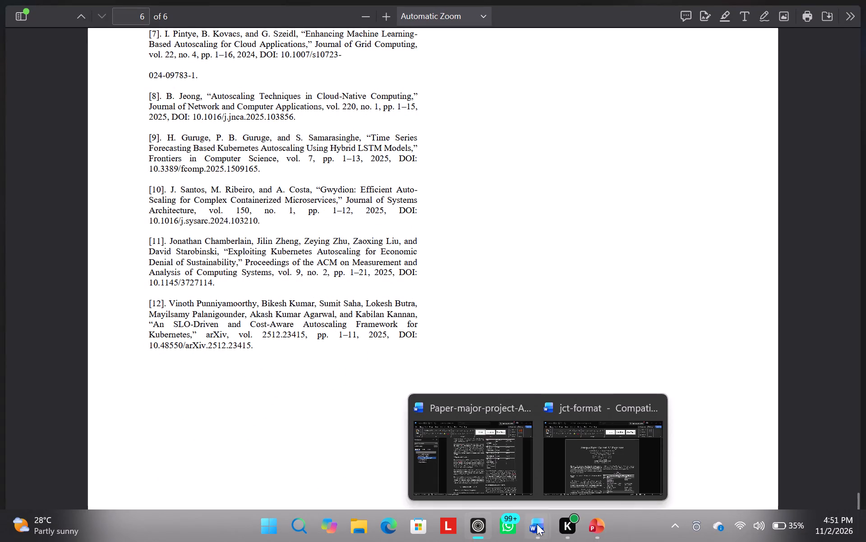
left_click(502, 480)
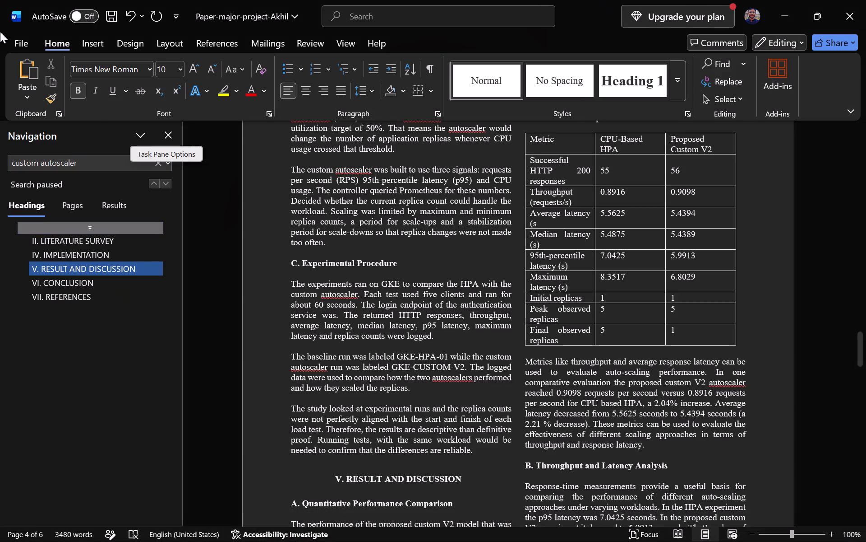
left_click(23, 35)
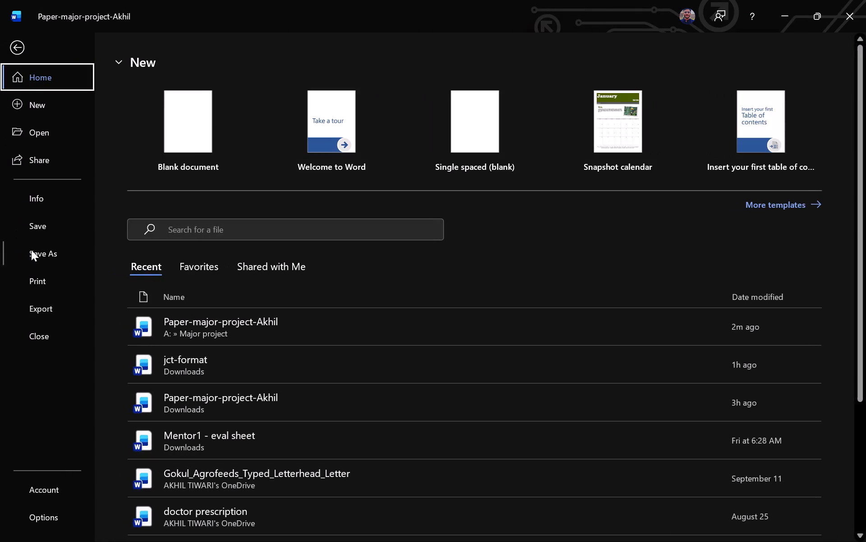
left_click(31, 250)
double_click(342, 154)
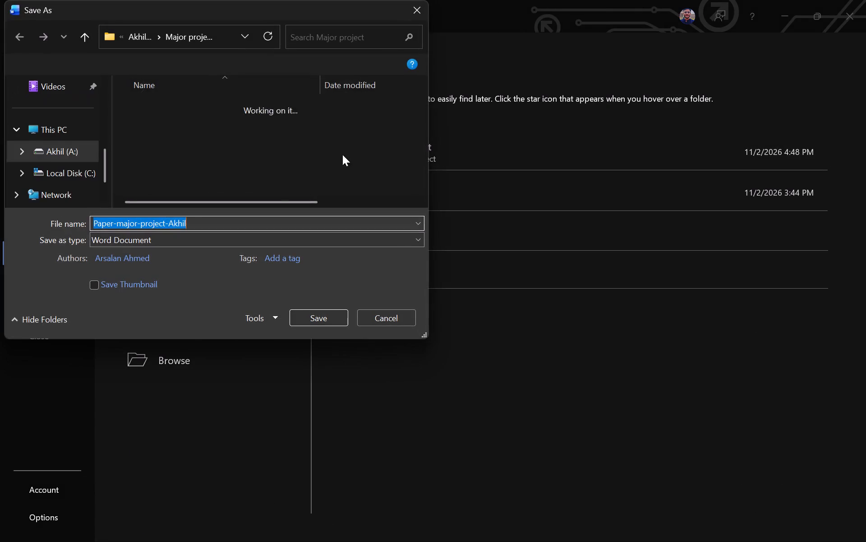
left_click(274, 109)
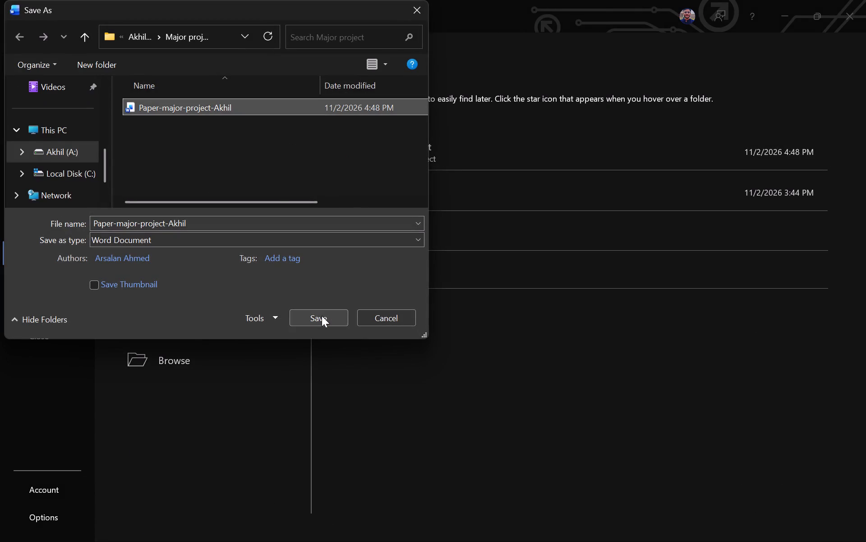
left_click(322, 316)
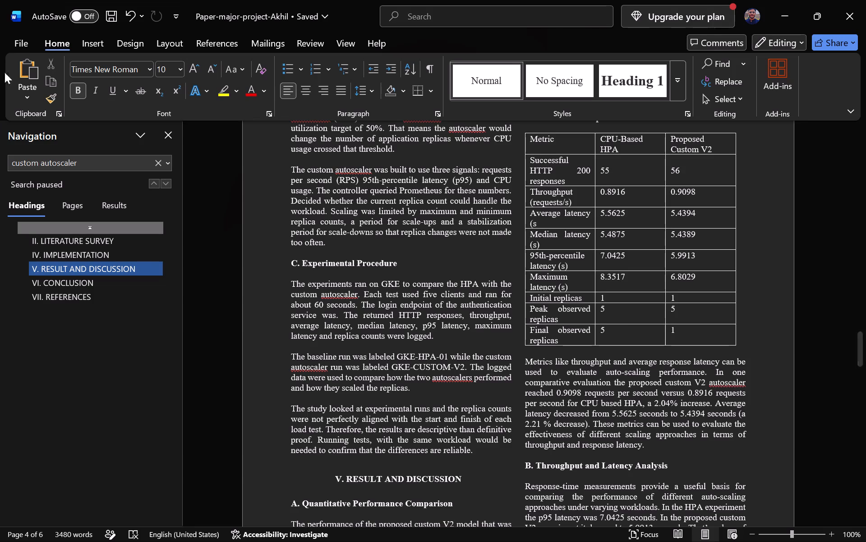
Export the paper as a PDF to the Major project folder, replacing the existing Paper-major-project-Akhil PDF.
left_click(13, 43)
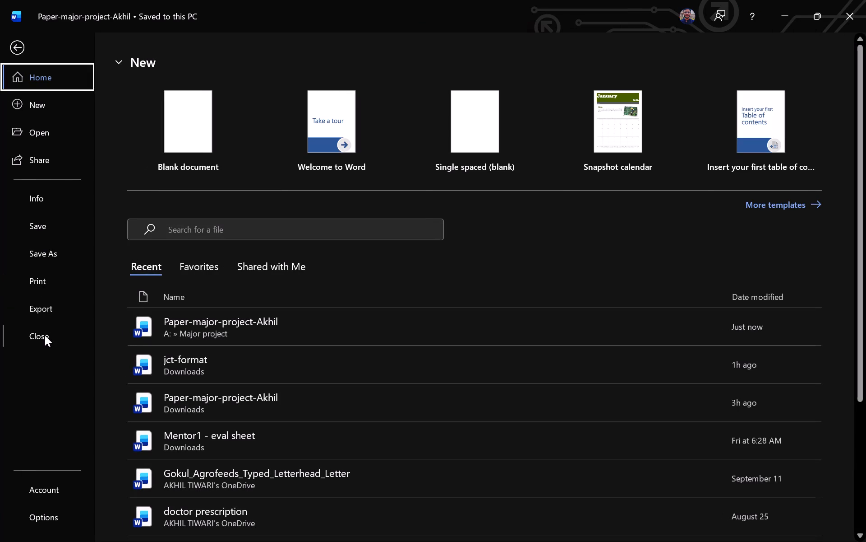
left_click(49, 313)
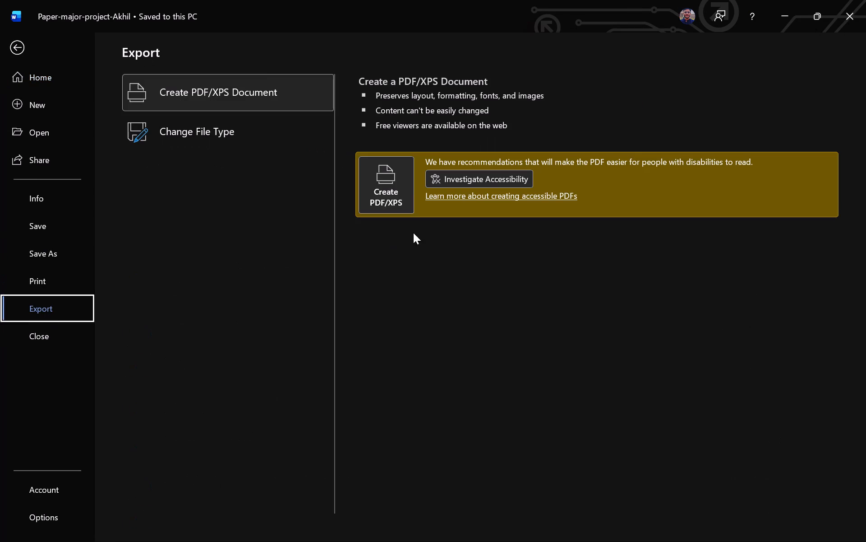
left_click(406, 188)
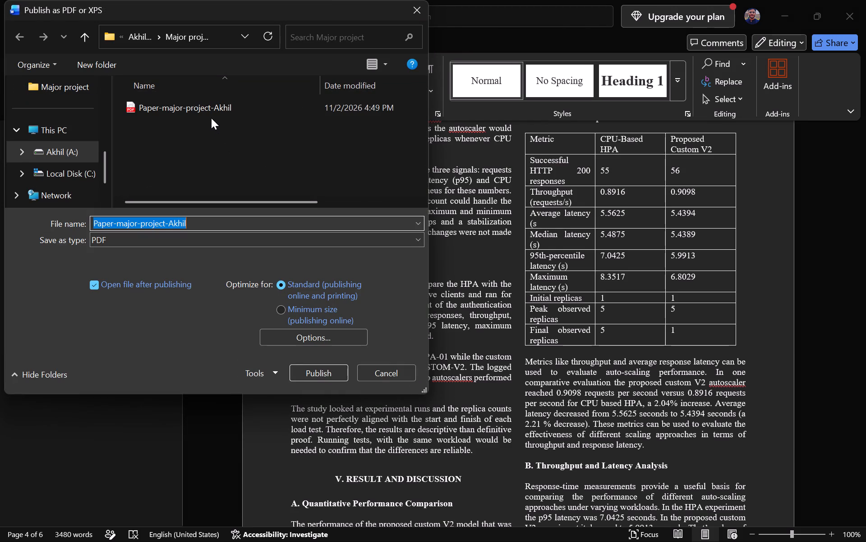
left_click(208, 108)
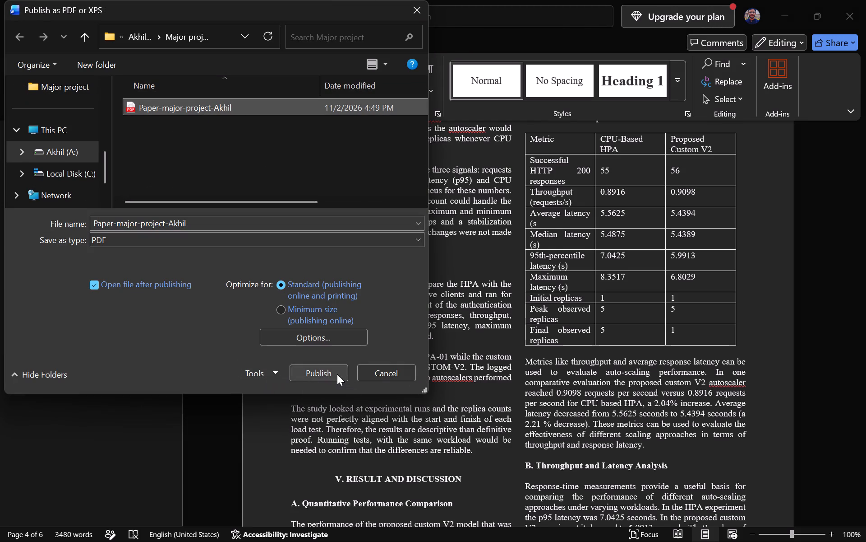
Publish the paper as a PDF over the existing Paper-major-project-Akhil file in the Major project folder.
left_click(337, 374)
left_click(475, 277)
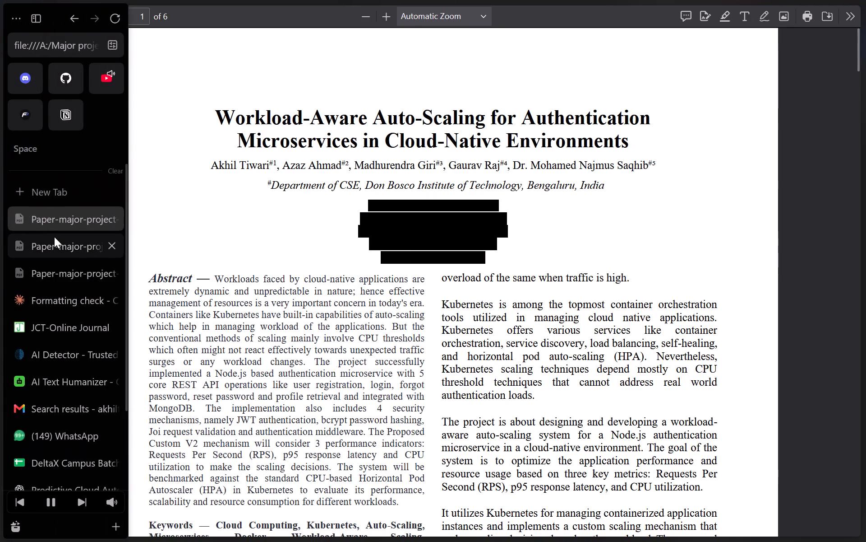
Close the two older browser tabs of the Paper-major-project PDF, keeping the newly published one open.
left_click(112, 253)
left_click(112, 253)
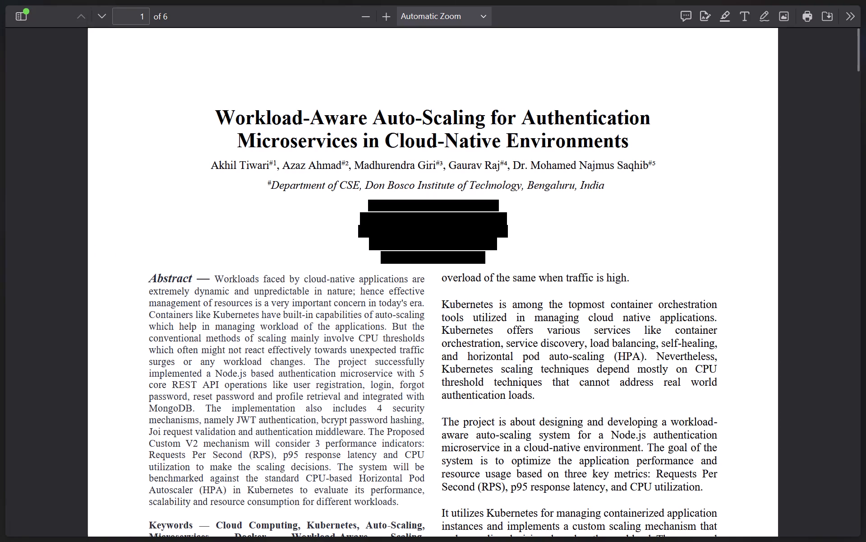
Review the newly exported PDF from page 1 through page 5, examining the text, section headings, TABLE I and the figures.
scroll(285, 306, "up", 1)
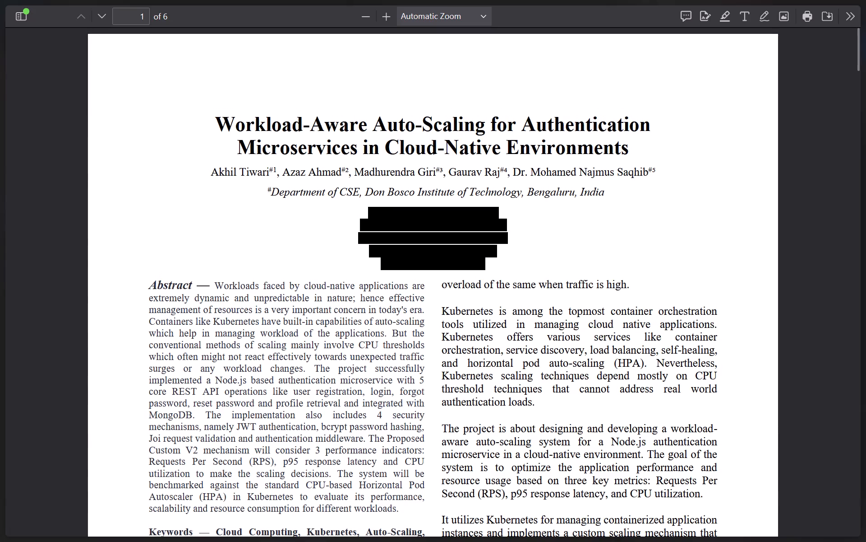
scroll(285, 306, "up", 2)
scroll(285, 306, "down", 4)
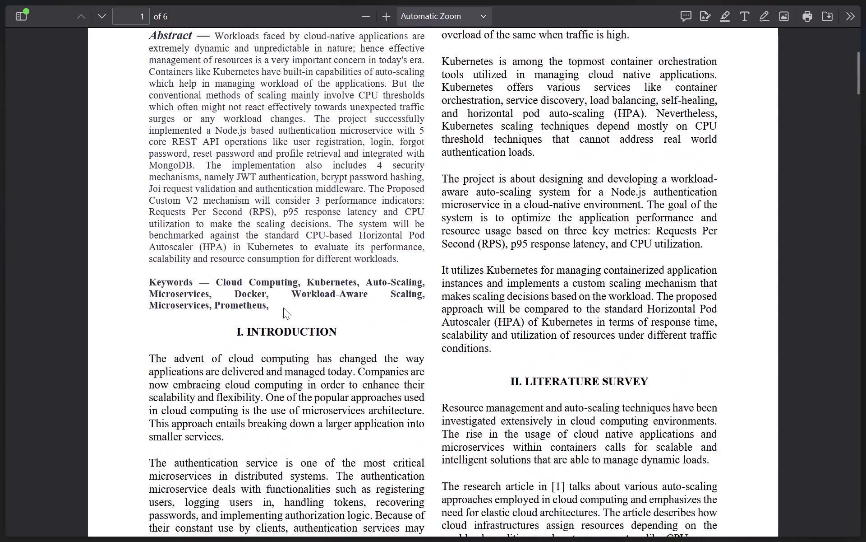
scroll(282, 310, "down", 3)
scroll(282, 310, "up", 3)
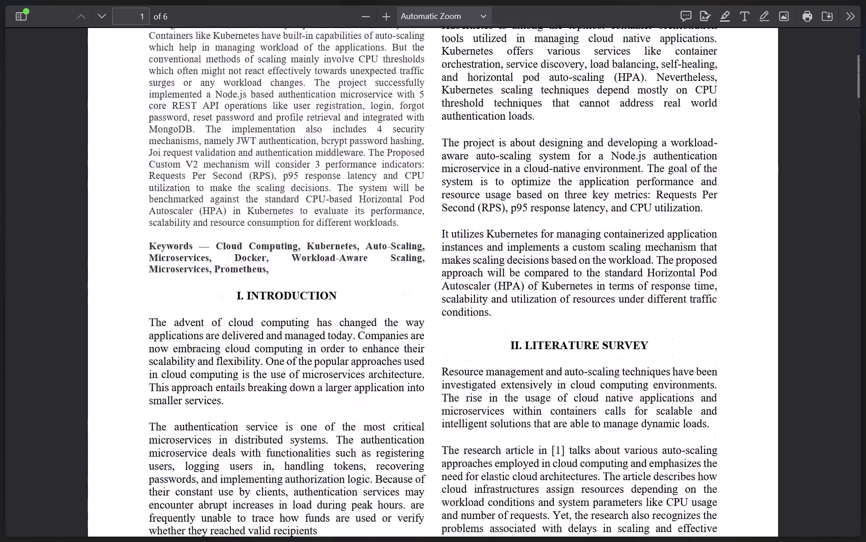
scroll(282, 310, "down", 1)
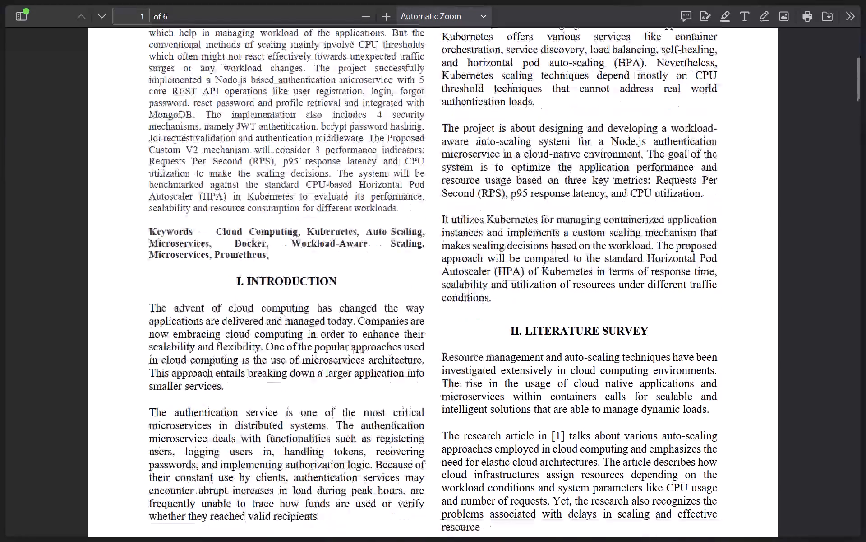
scroll(280, 312, "down", 6)
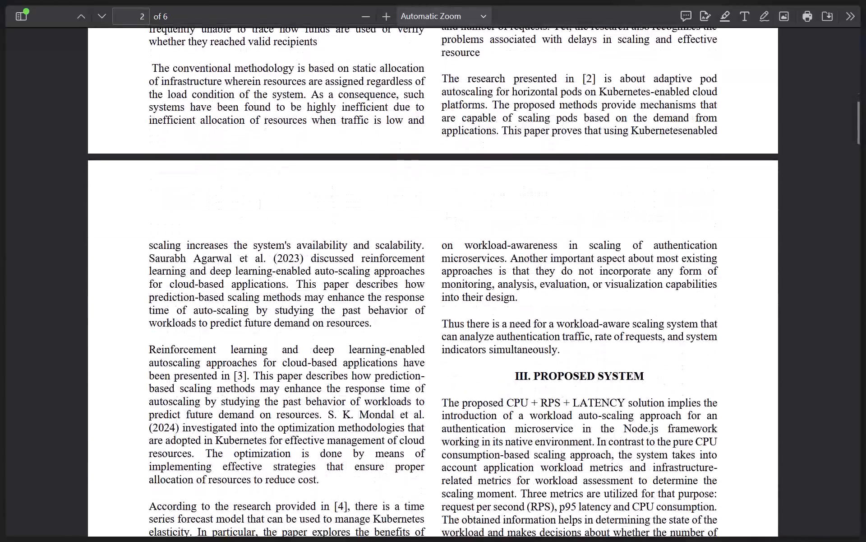
scroll(279, 313, "down", 9)
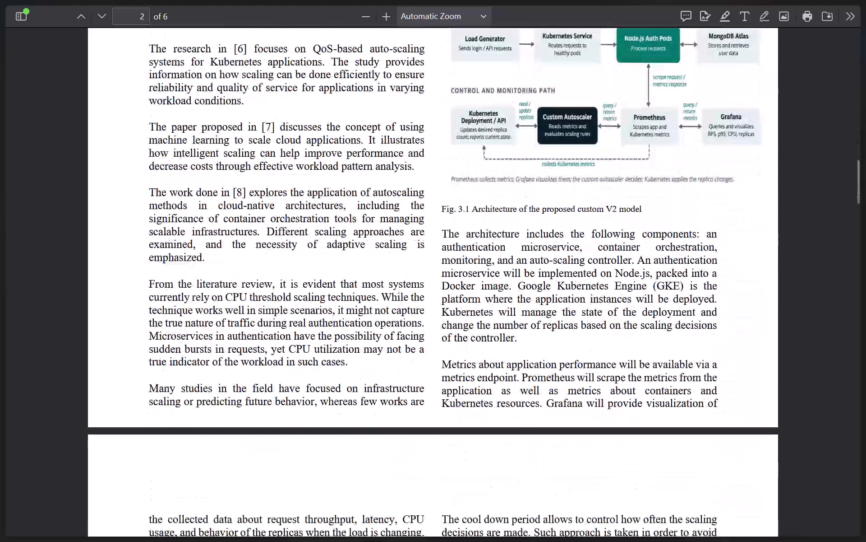
scroll(278, 314, "down", 10)
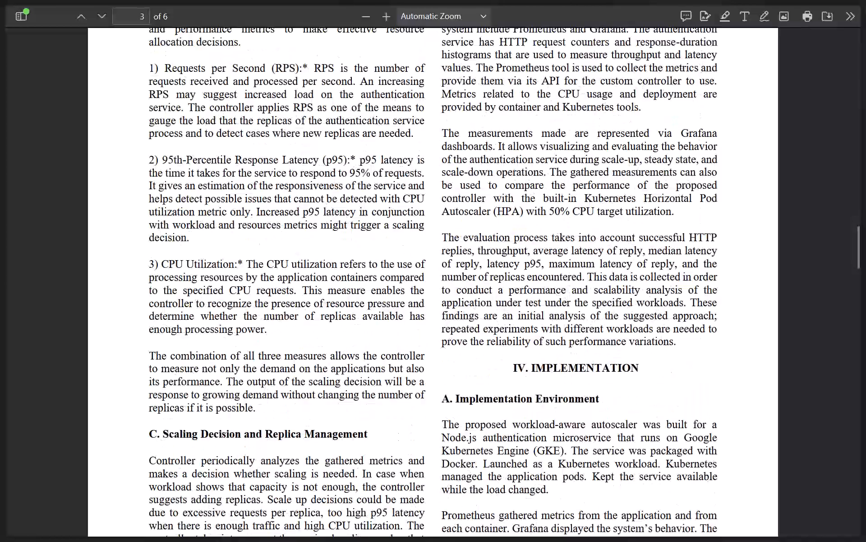
scroll(277, 315, "down", 9)
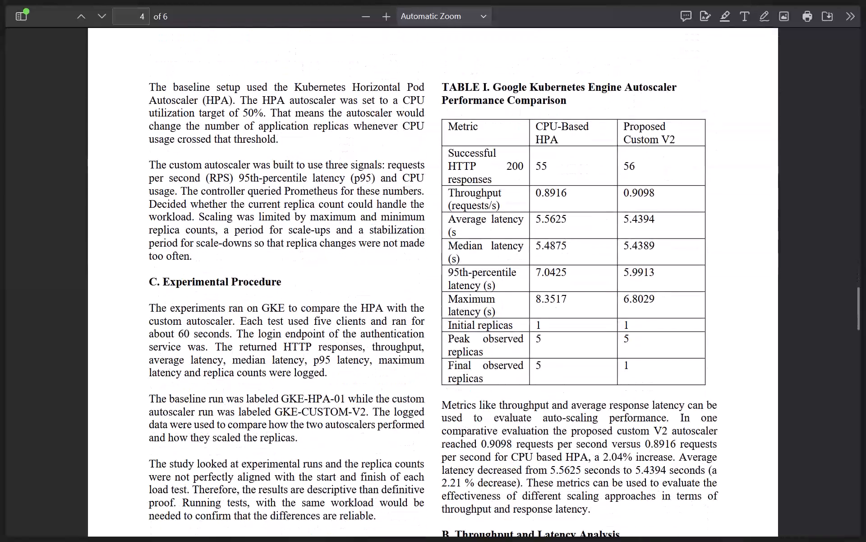
scroll(276, 315, "down", 13)
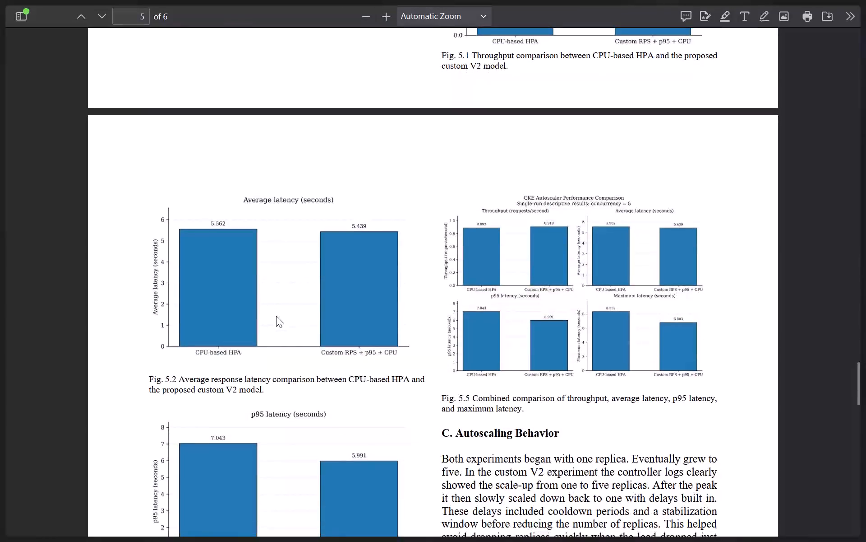
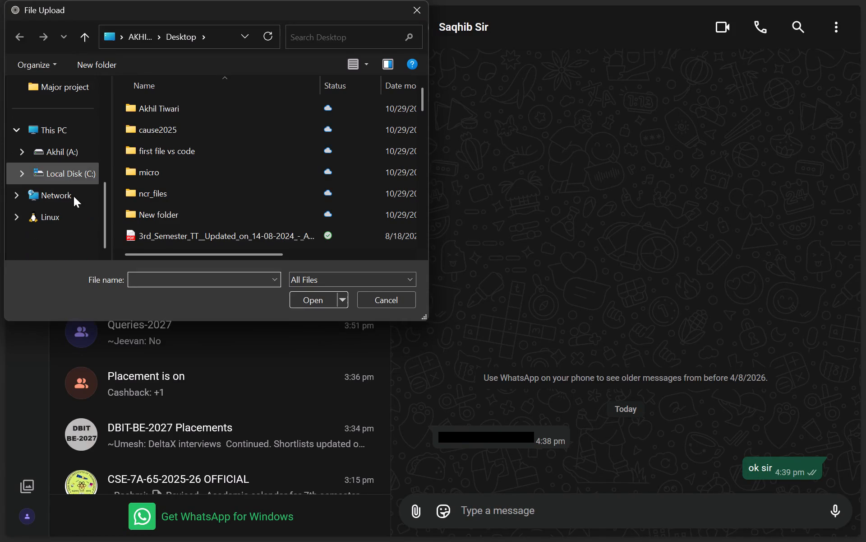
In the WhatsApp chat's file upload, open the Major project folder on the A: drive to choose an attachment.
left_click(72, 161)
left_click(180, 103)
double_click(185, 104)
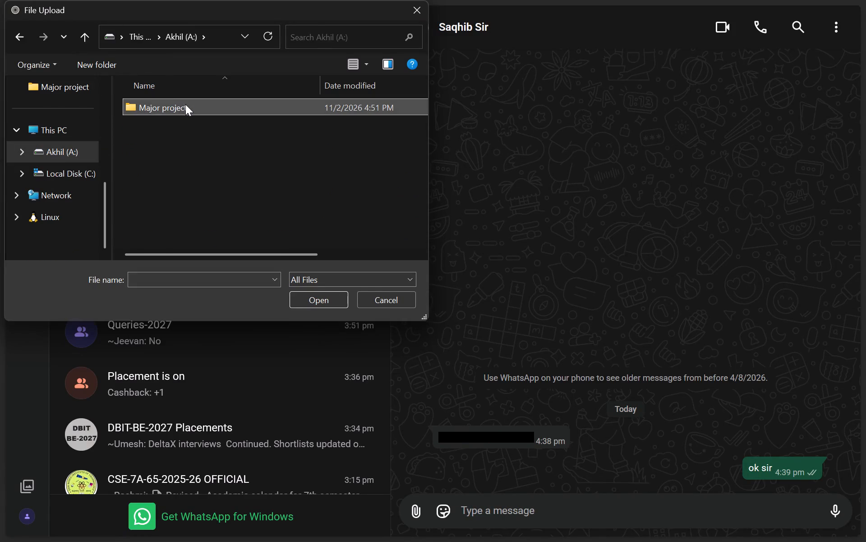
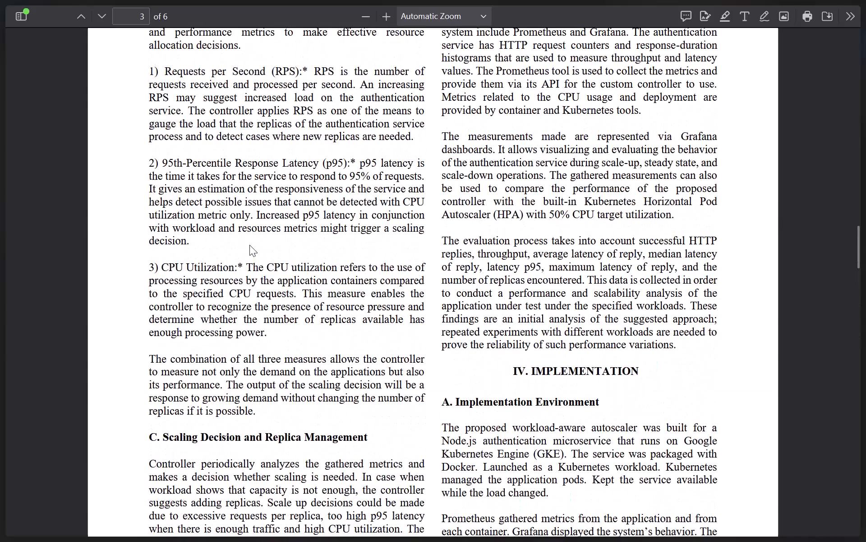
Review the exported PDF from page 3 back to the title, author and affiliation block on page 1.
scroll(249, 245, "up", 20)
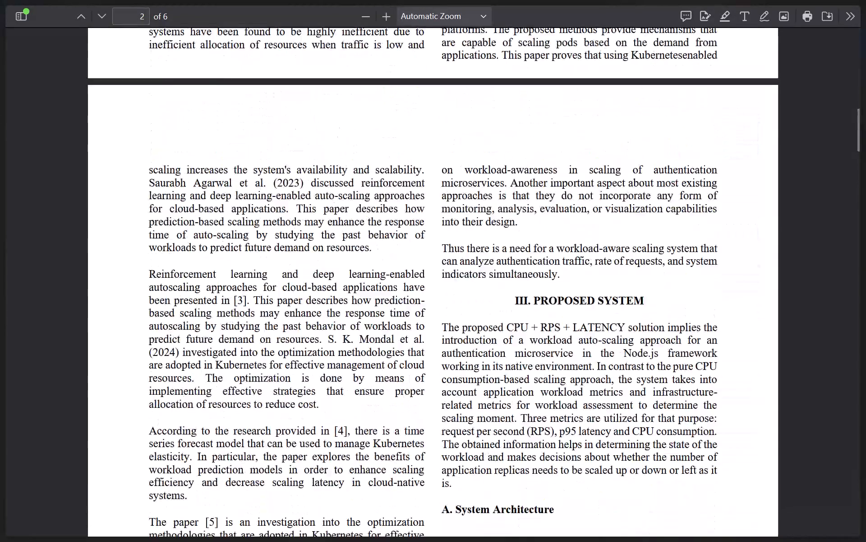
scroll(249, 245, "up", 13)
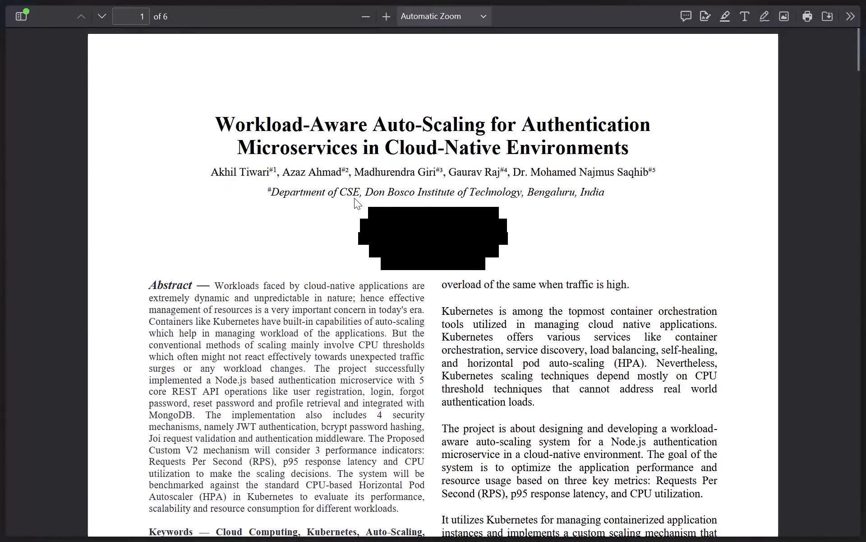
left_click_drag(347, 198, 483, 254)
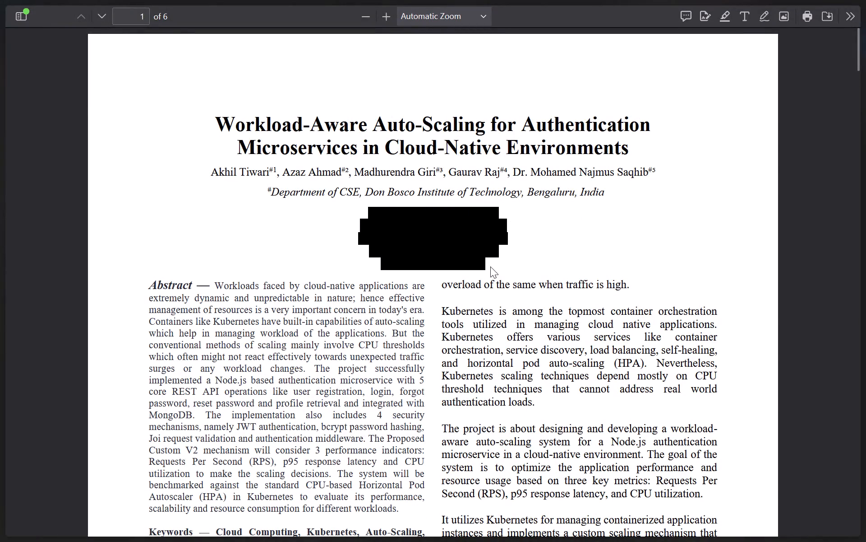
Review the exported PDF again from the title page through the literature survey to the Table I autoscaler performance comparison.
scroll(482, 272, "down", 1)
scroll(482, 272, "up", 4)
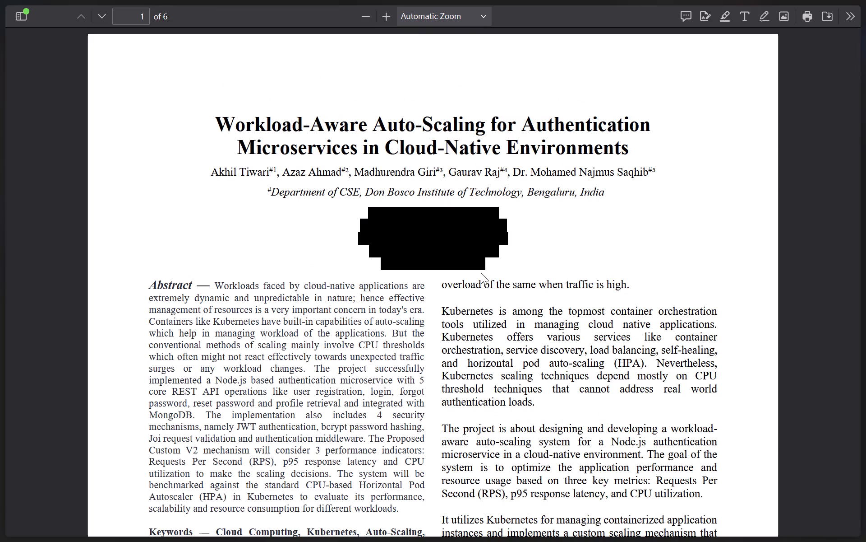
scroll(489, 360, "down", 16)
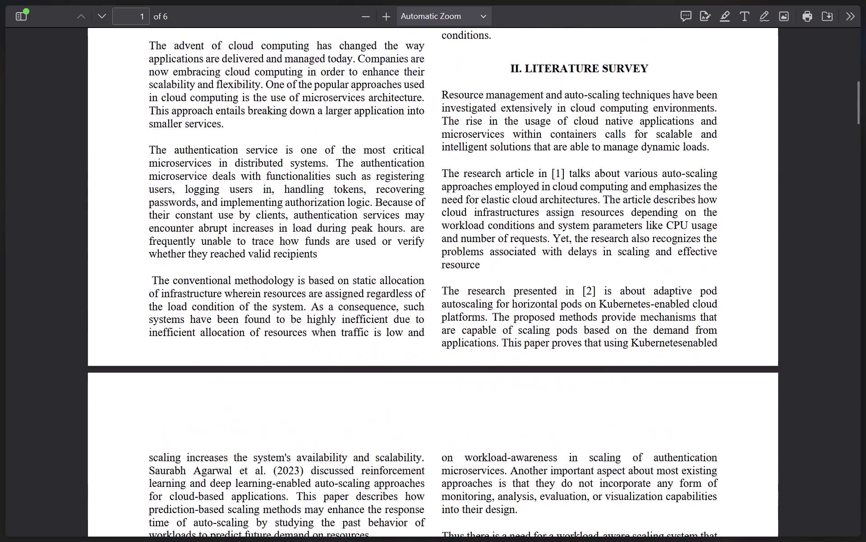
scroll(492, 430, "down", 11)
scroll(426, 474, "down", 10)
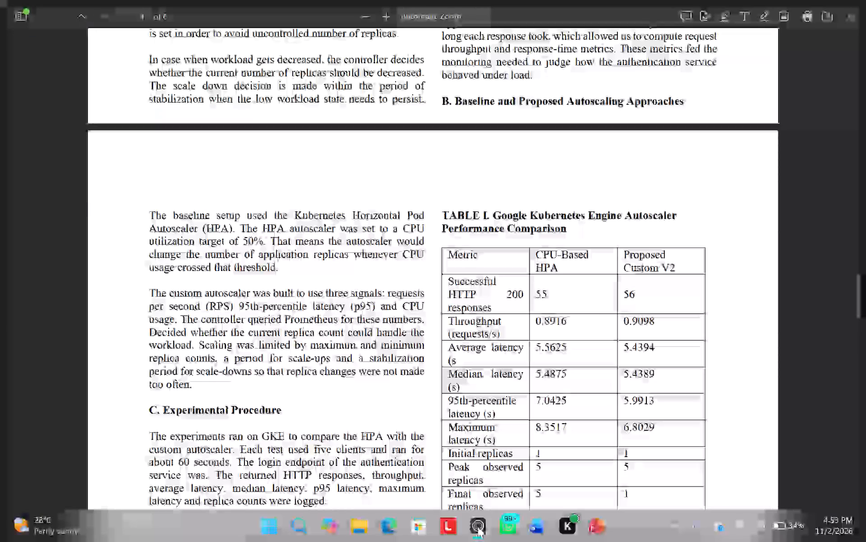